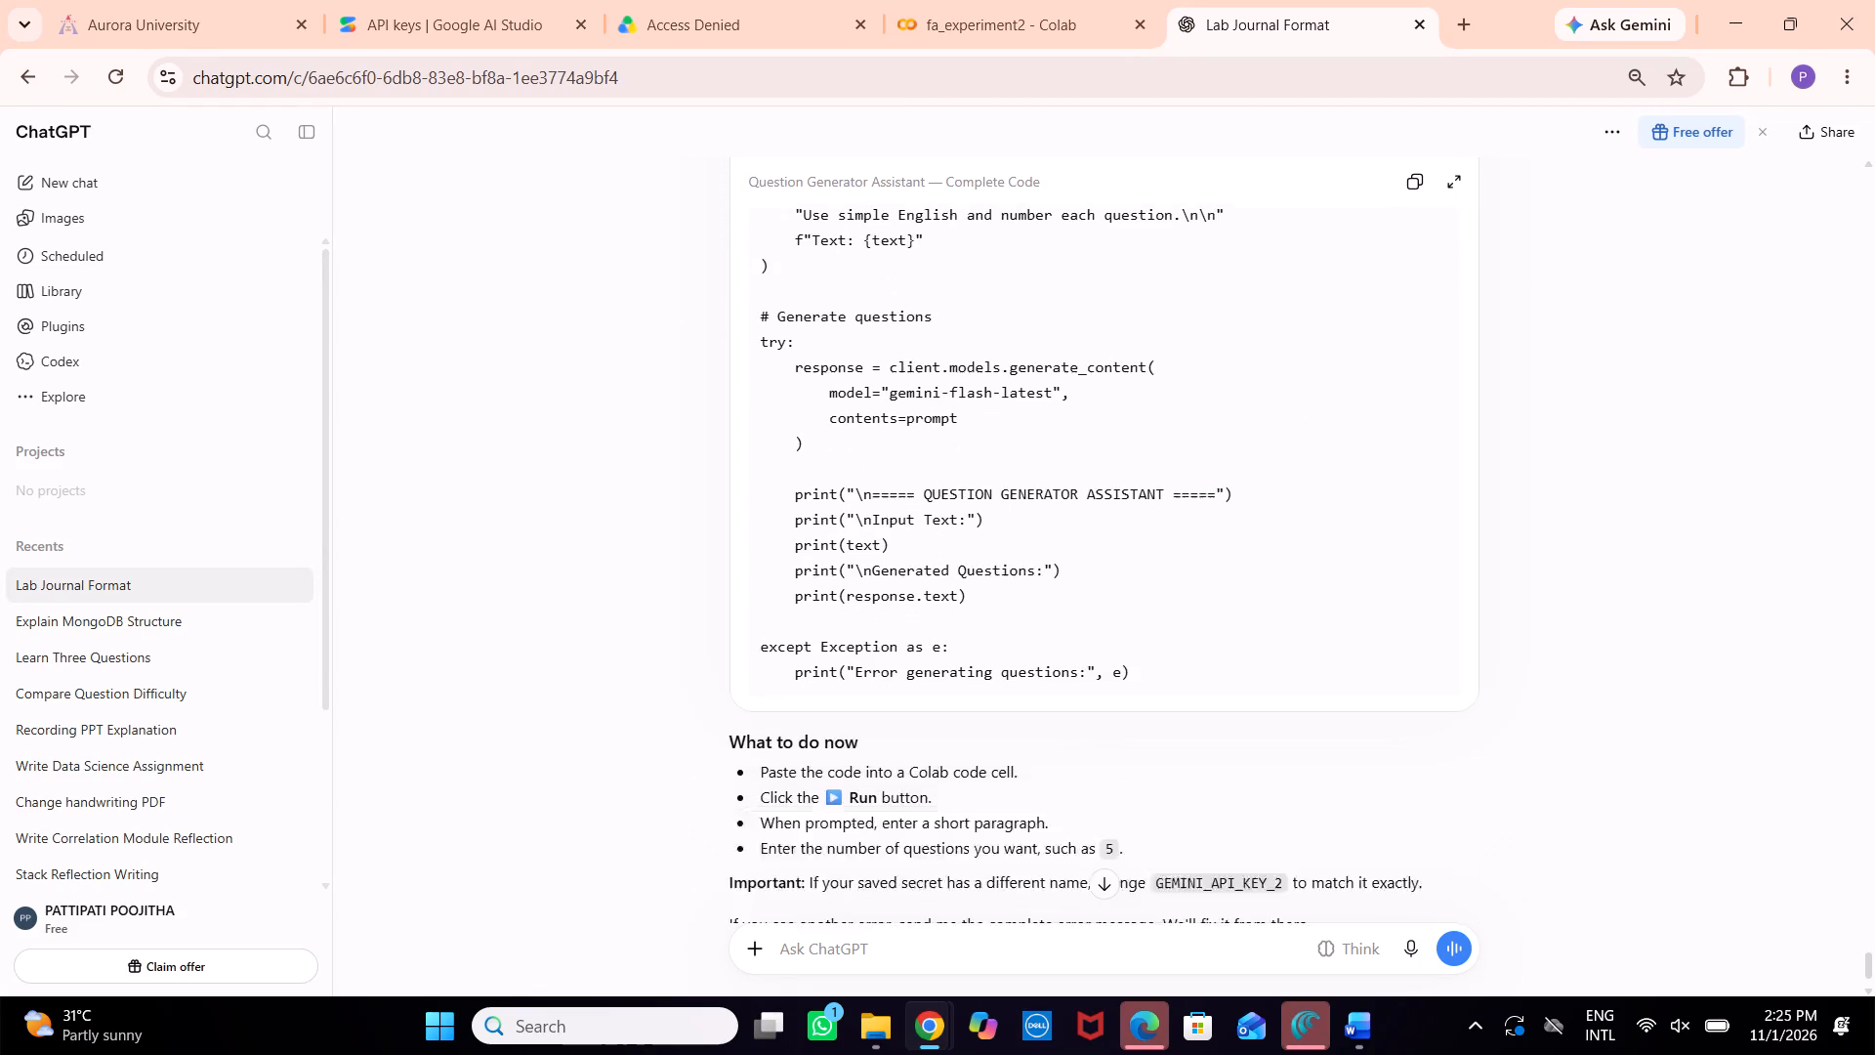
scroll(837, 758, "up", 1)
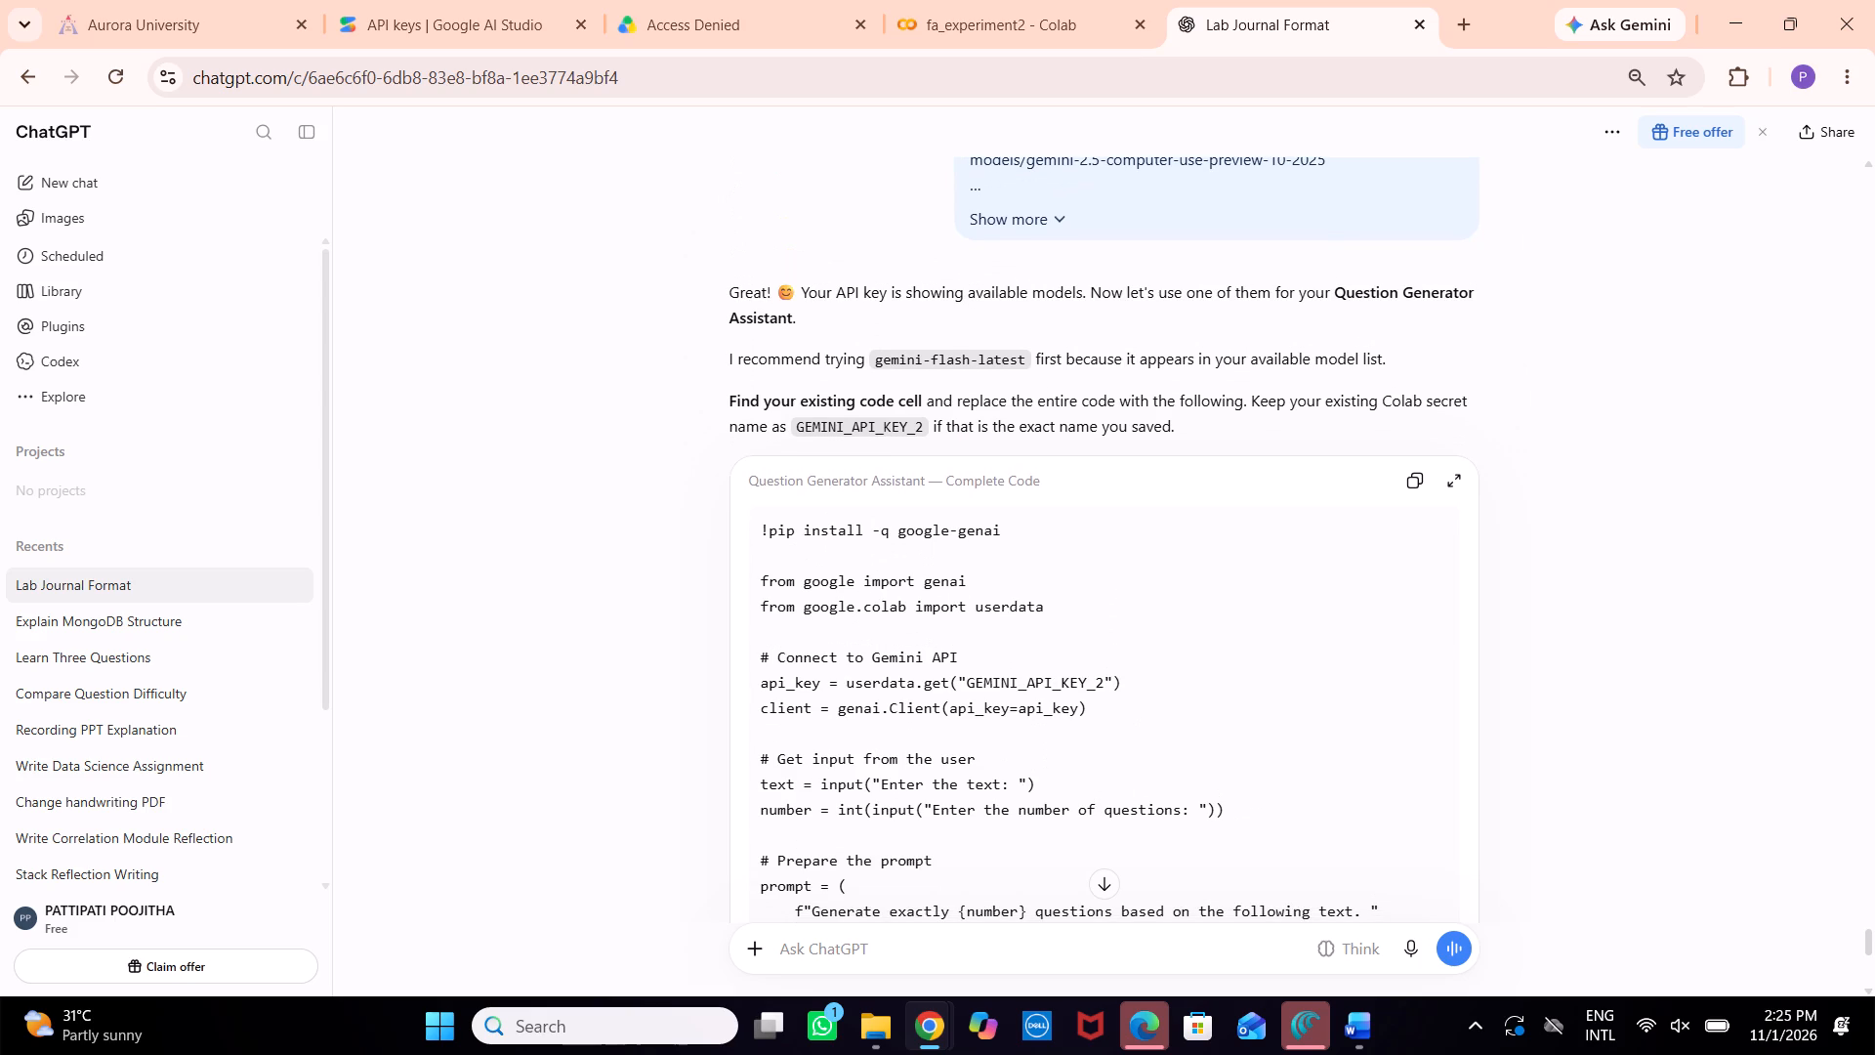
left_click(1406, 485)
Switch to the fa_experiment2 Colab notebook and run the last code cell, which uses the gemini-flash-latest model.
left_click(999, 20)
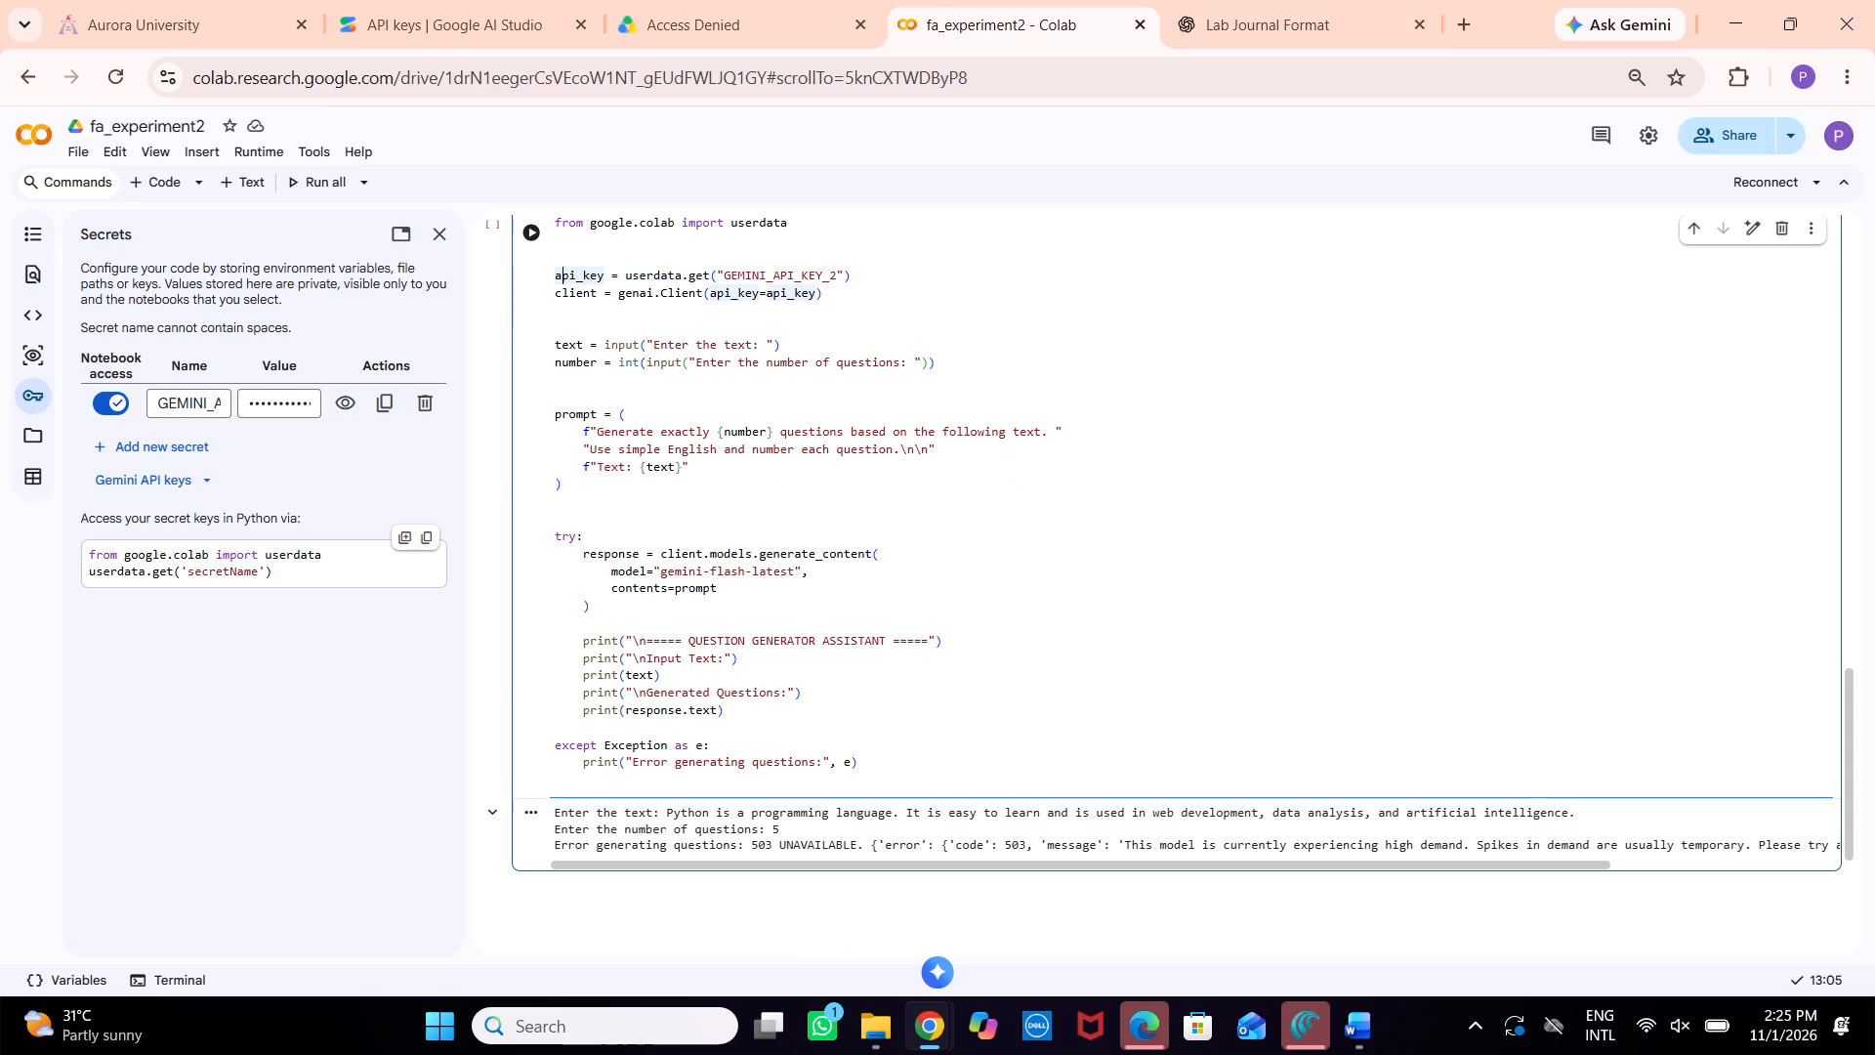
scroll(910, 359, "up", 7)
scroll(910, 359, "down", 1)
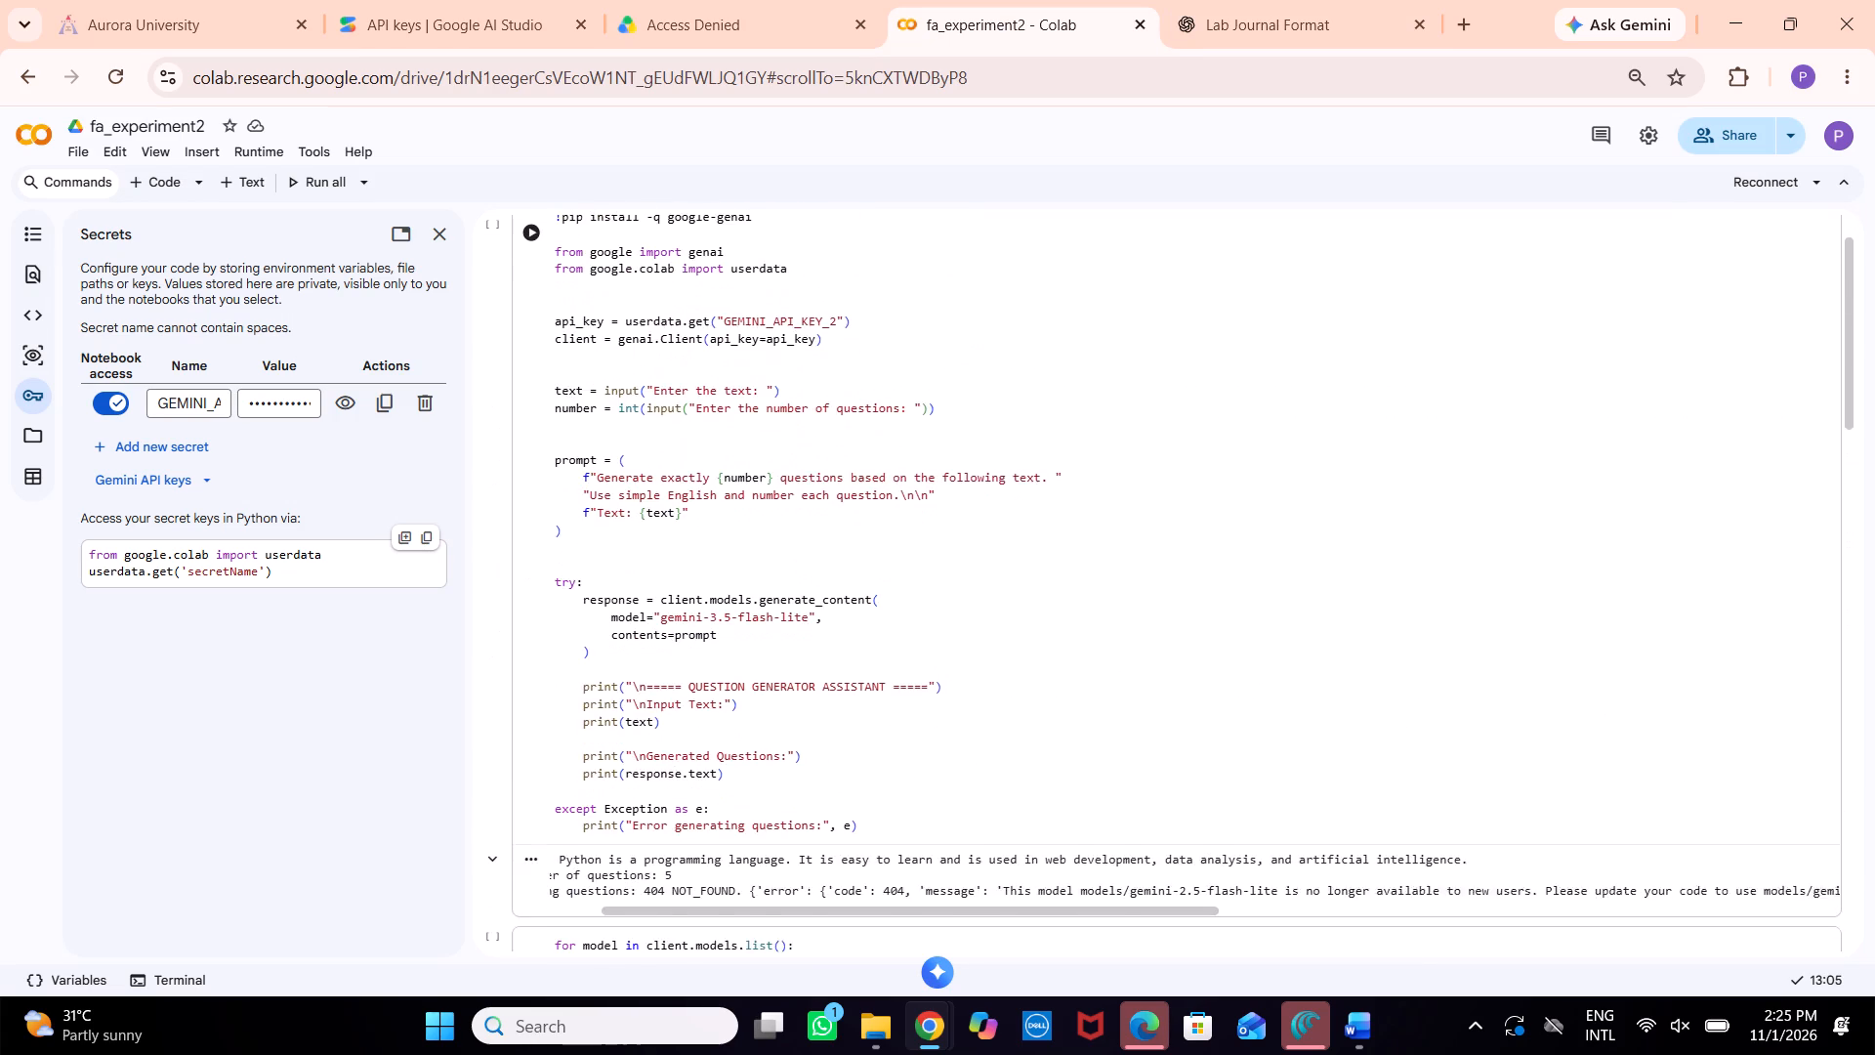
scroll(910, 359, "down", 2)
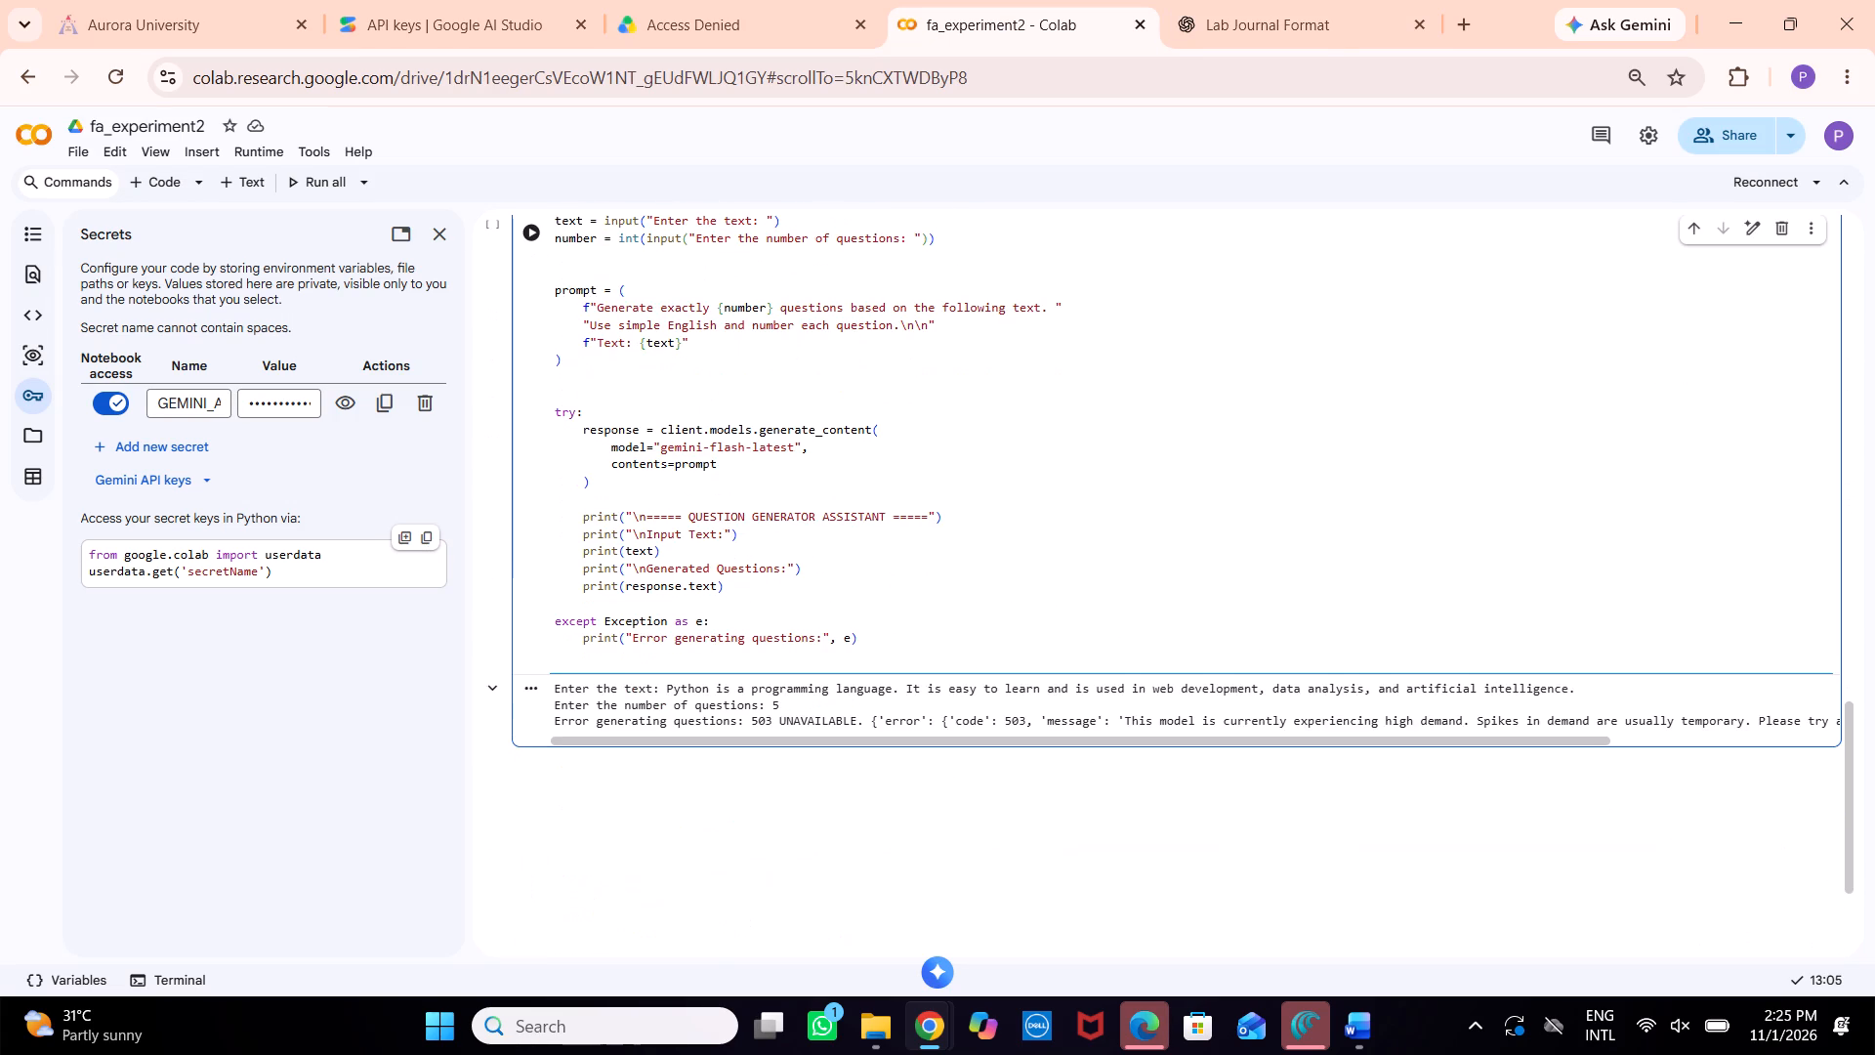
scroll(910, 359, "up", 1)
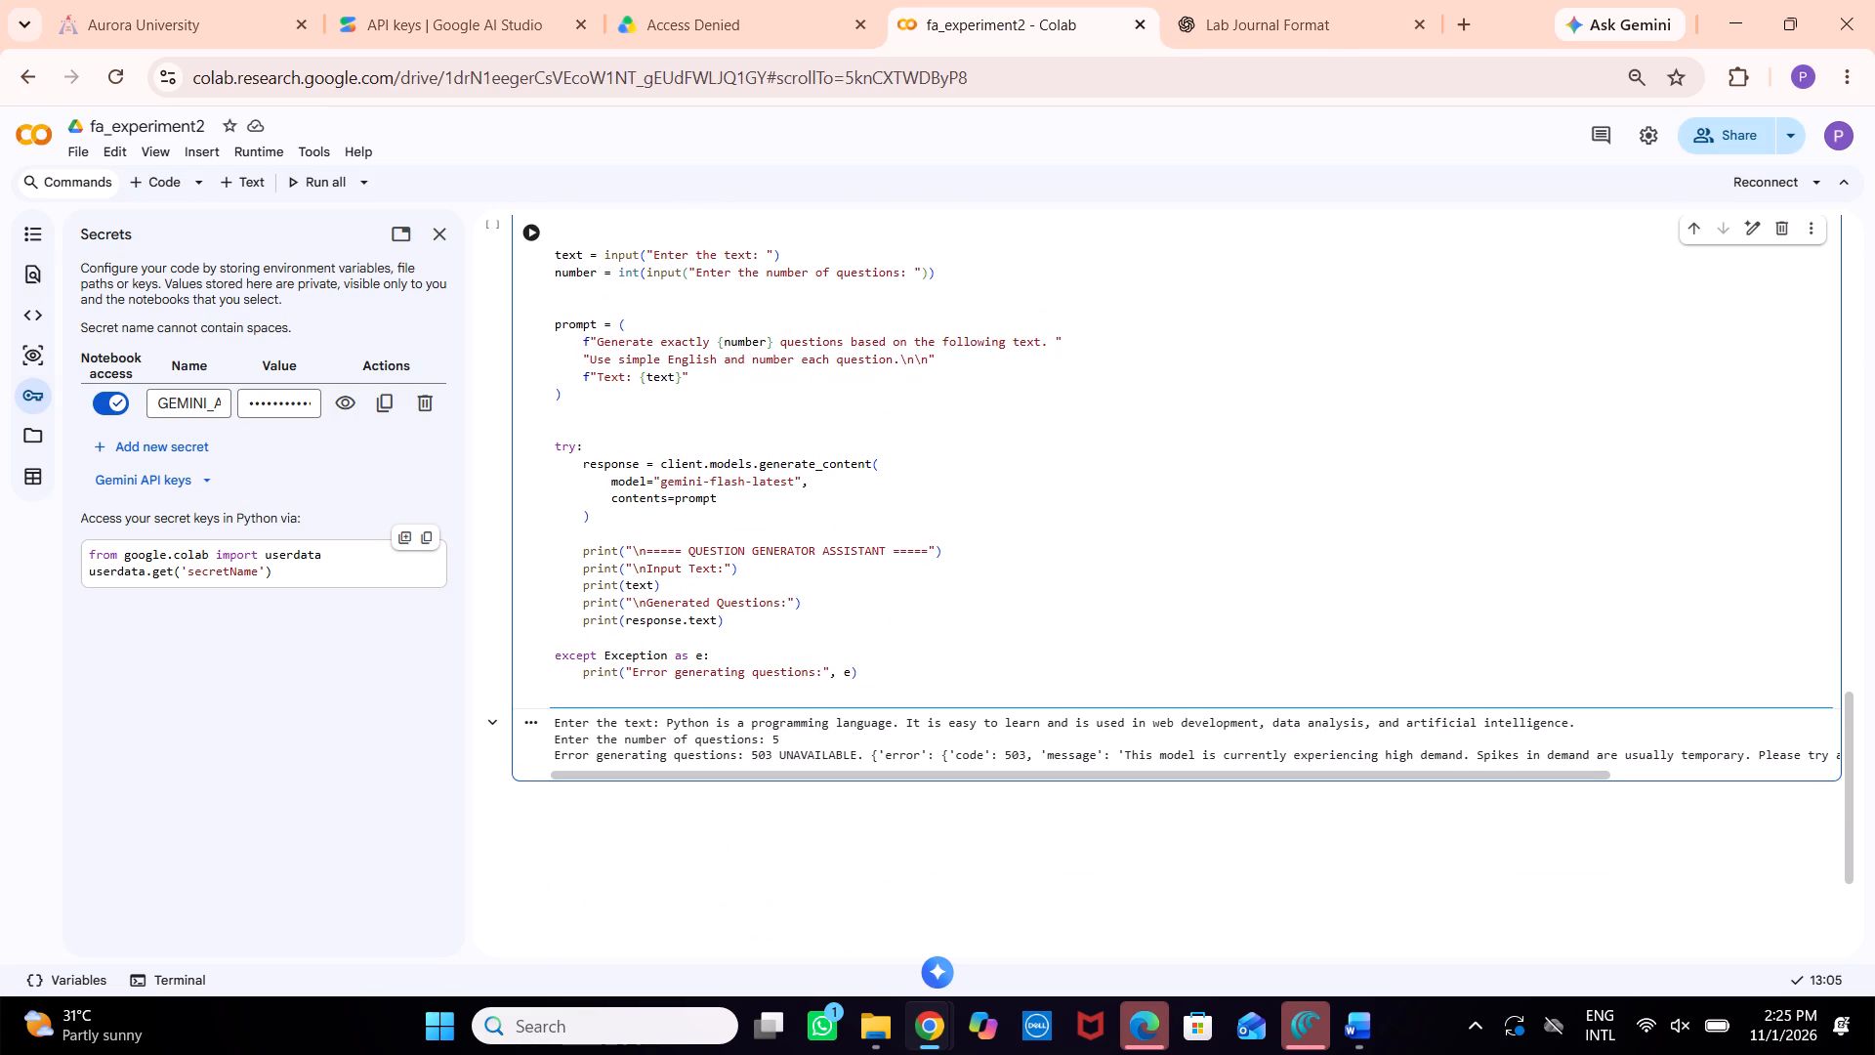
left_click(531, 241)
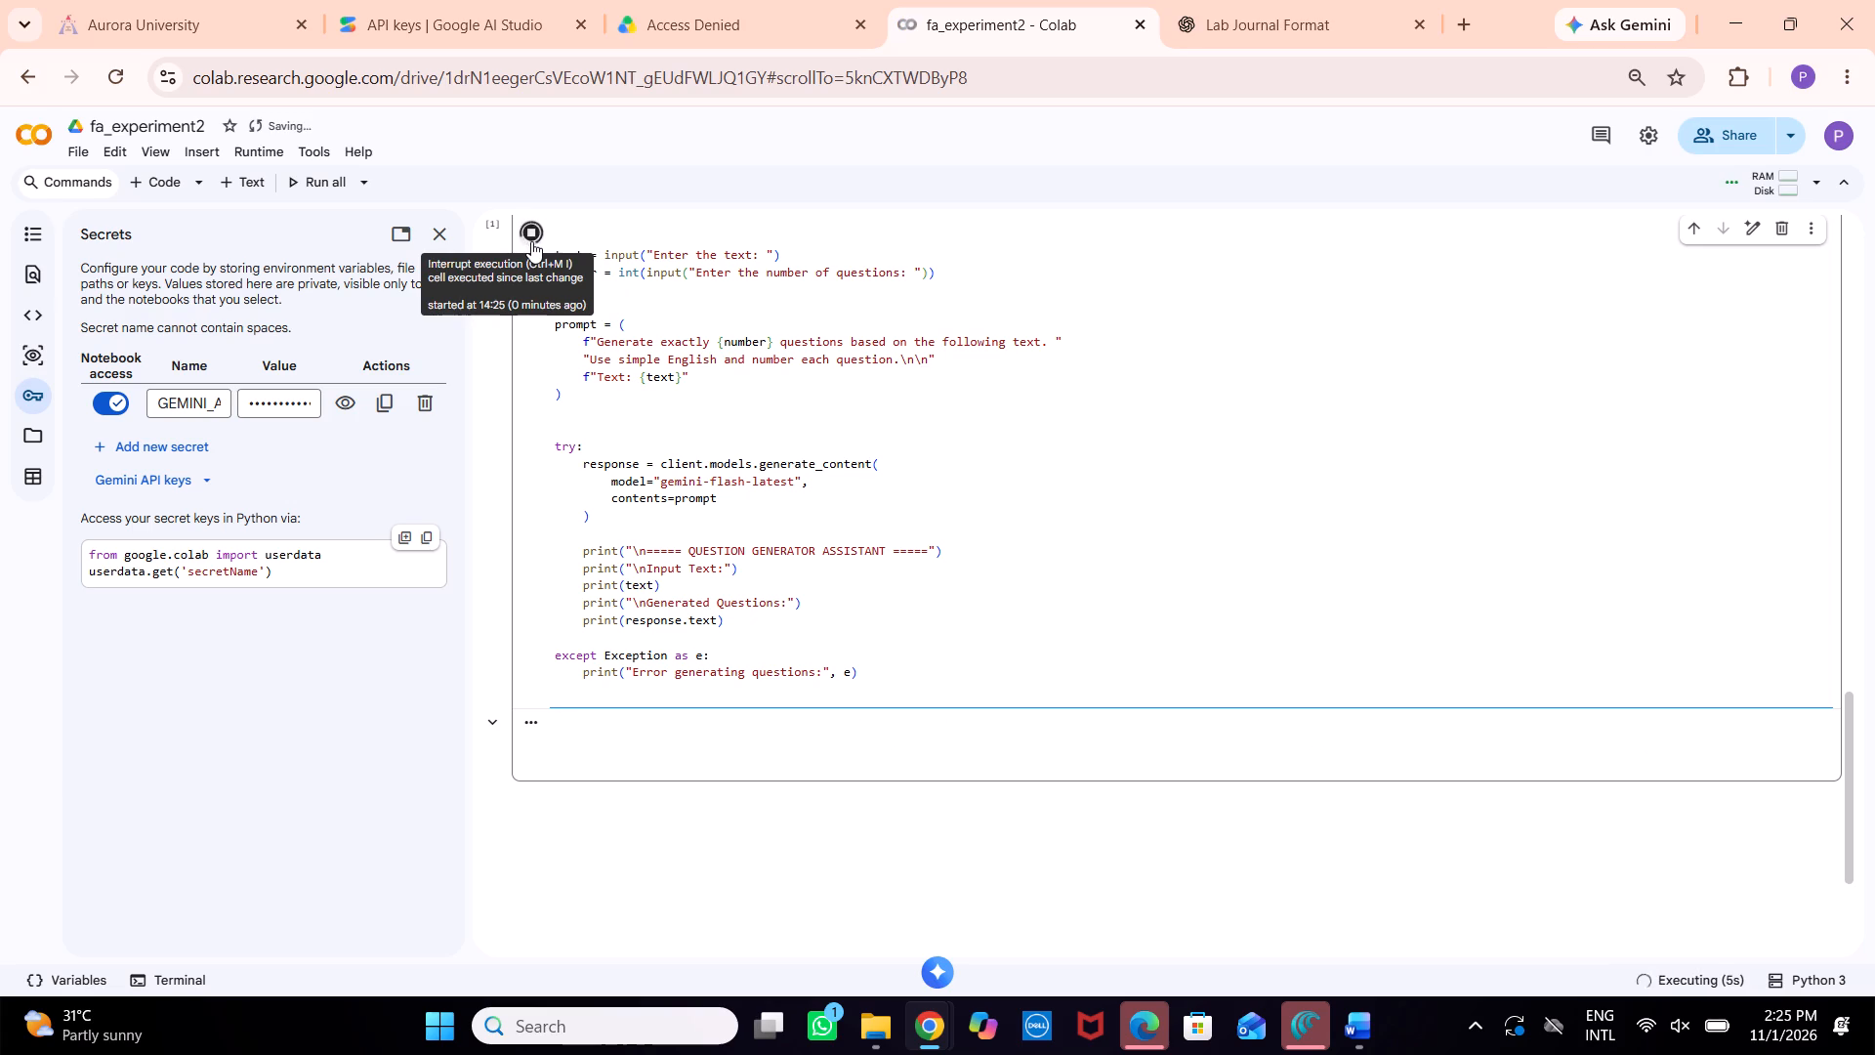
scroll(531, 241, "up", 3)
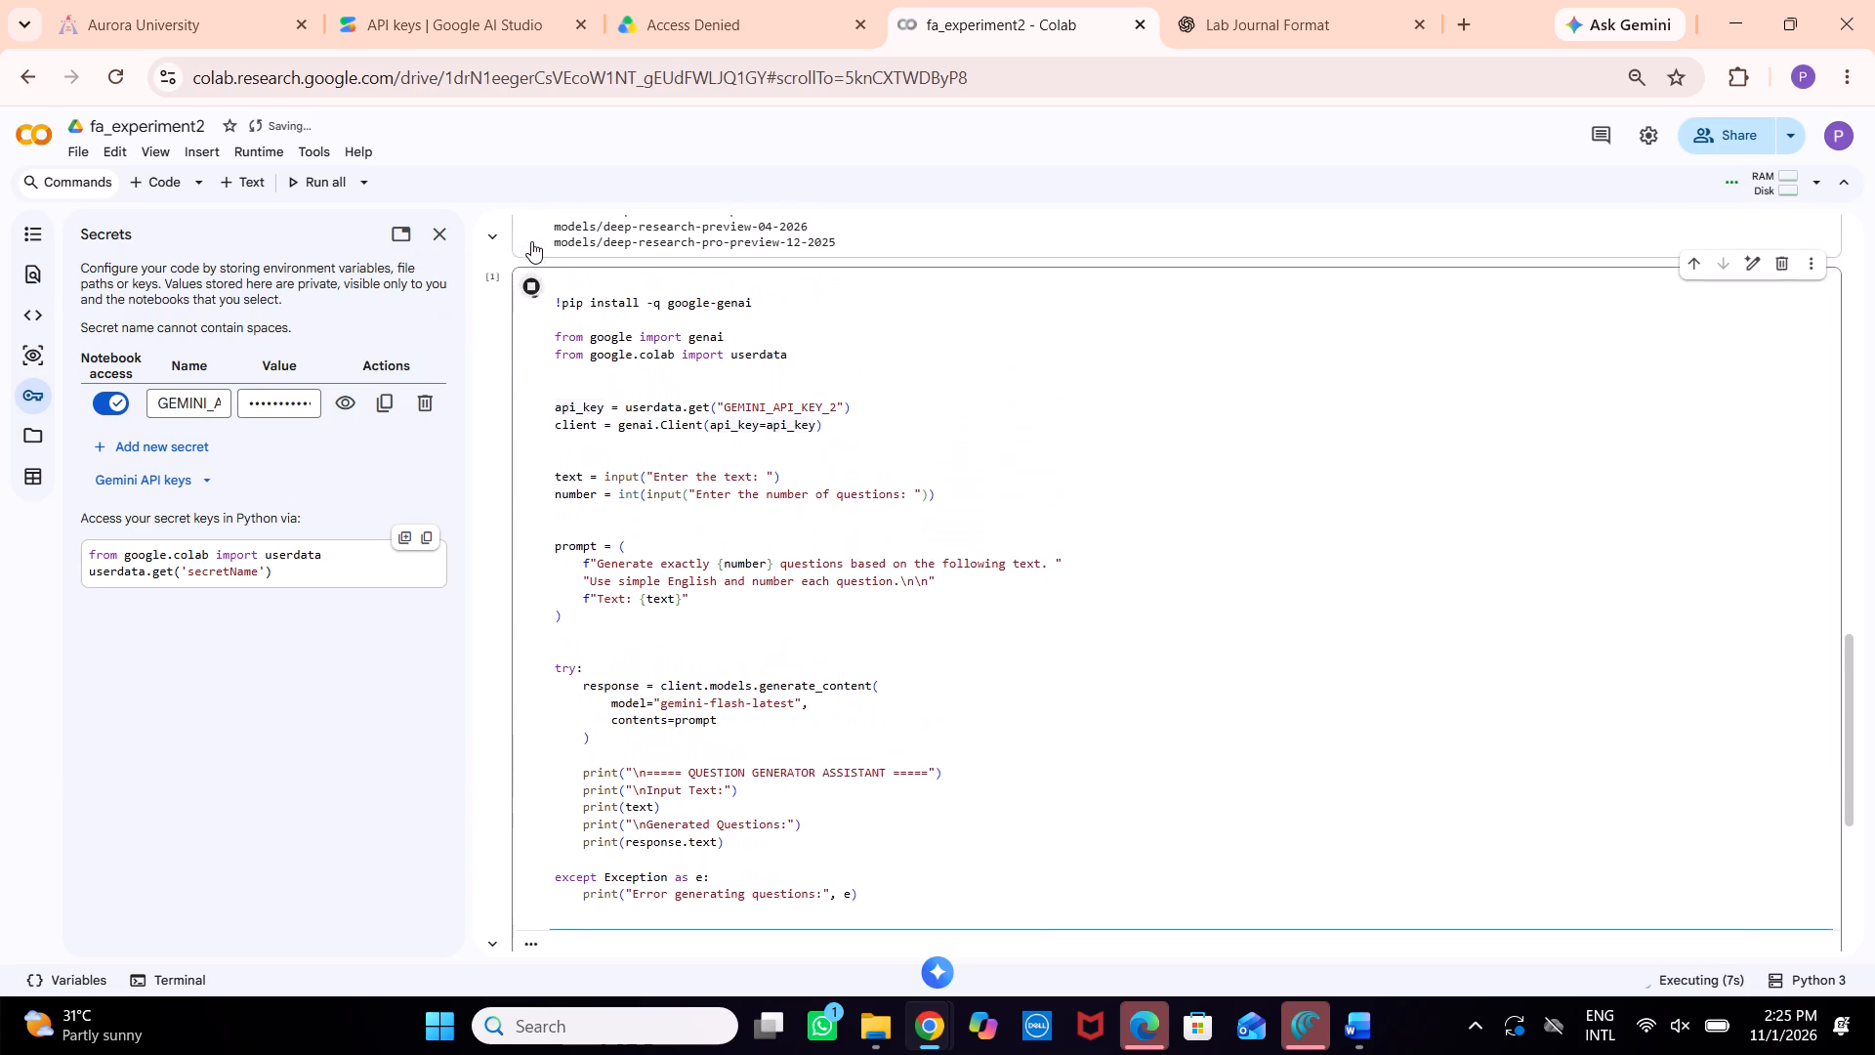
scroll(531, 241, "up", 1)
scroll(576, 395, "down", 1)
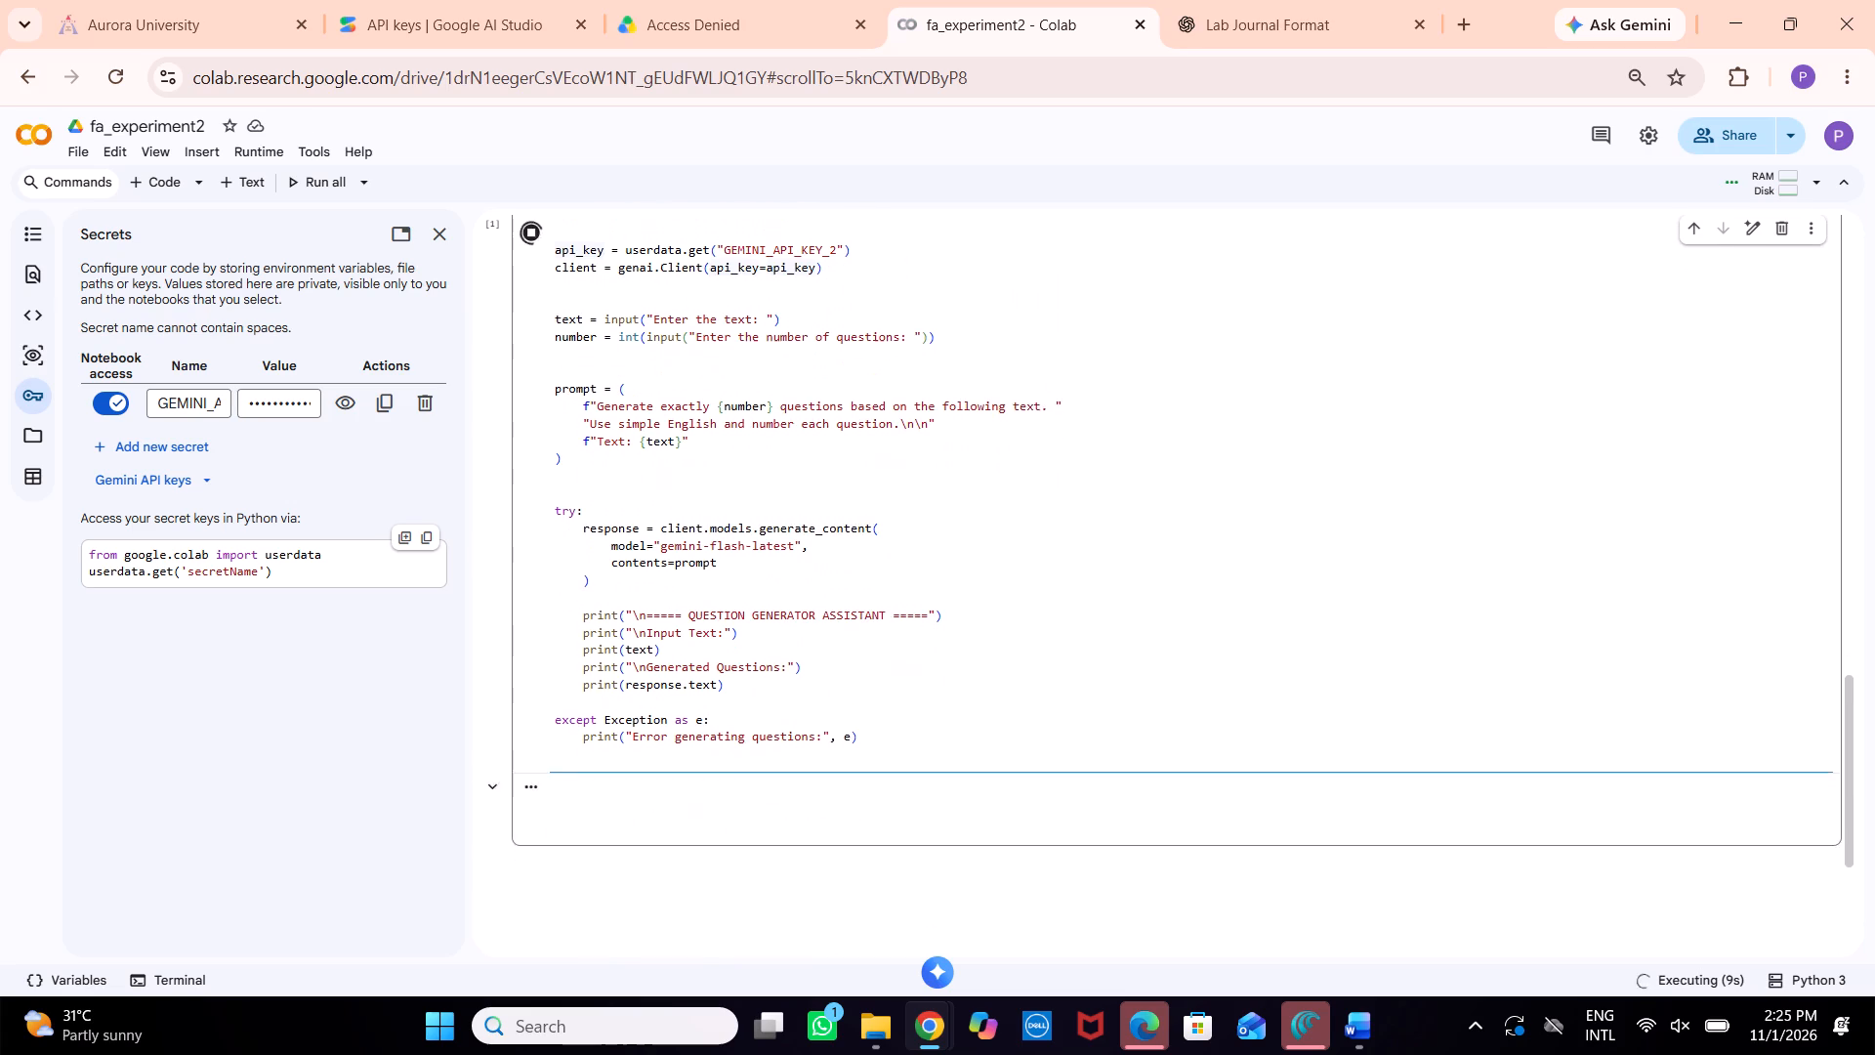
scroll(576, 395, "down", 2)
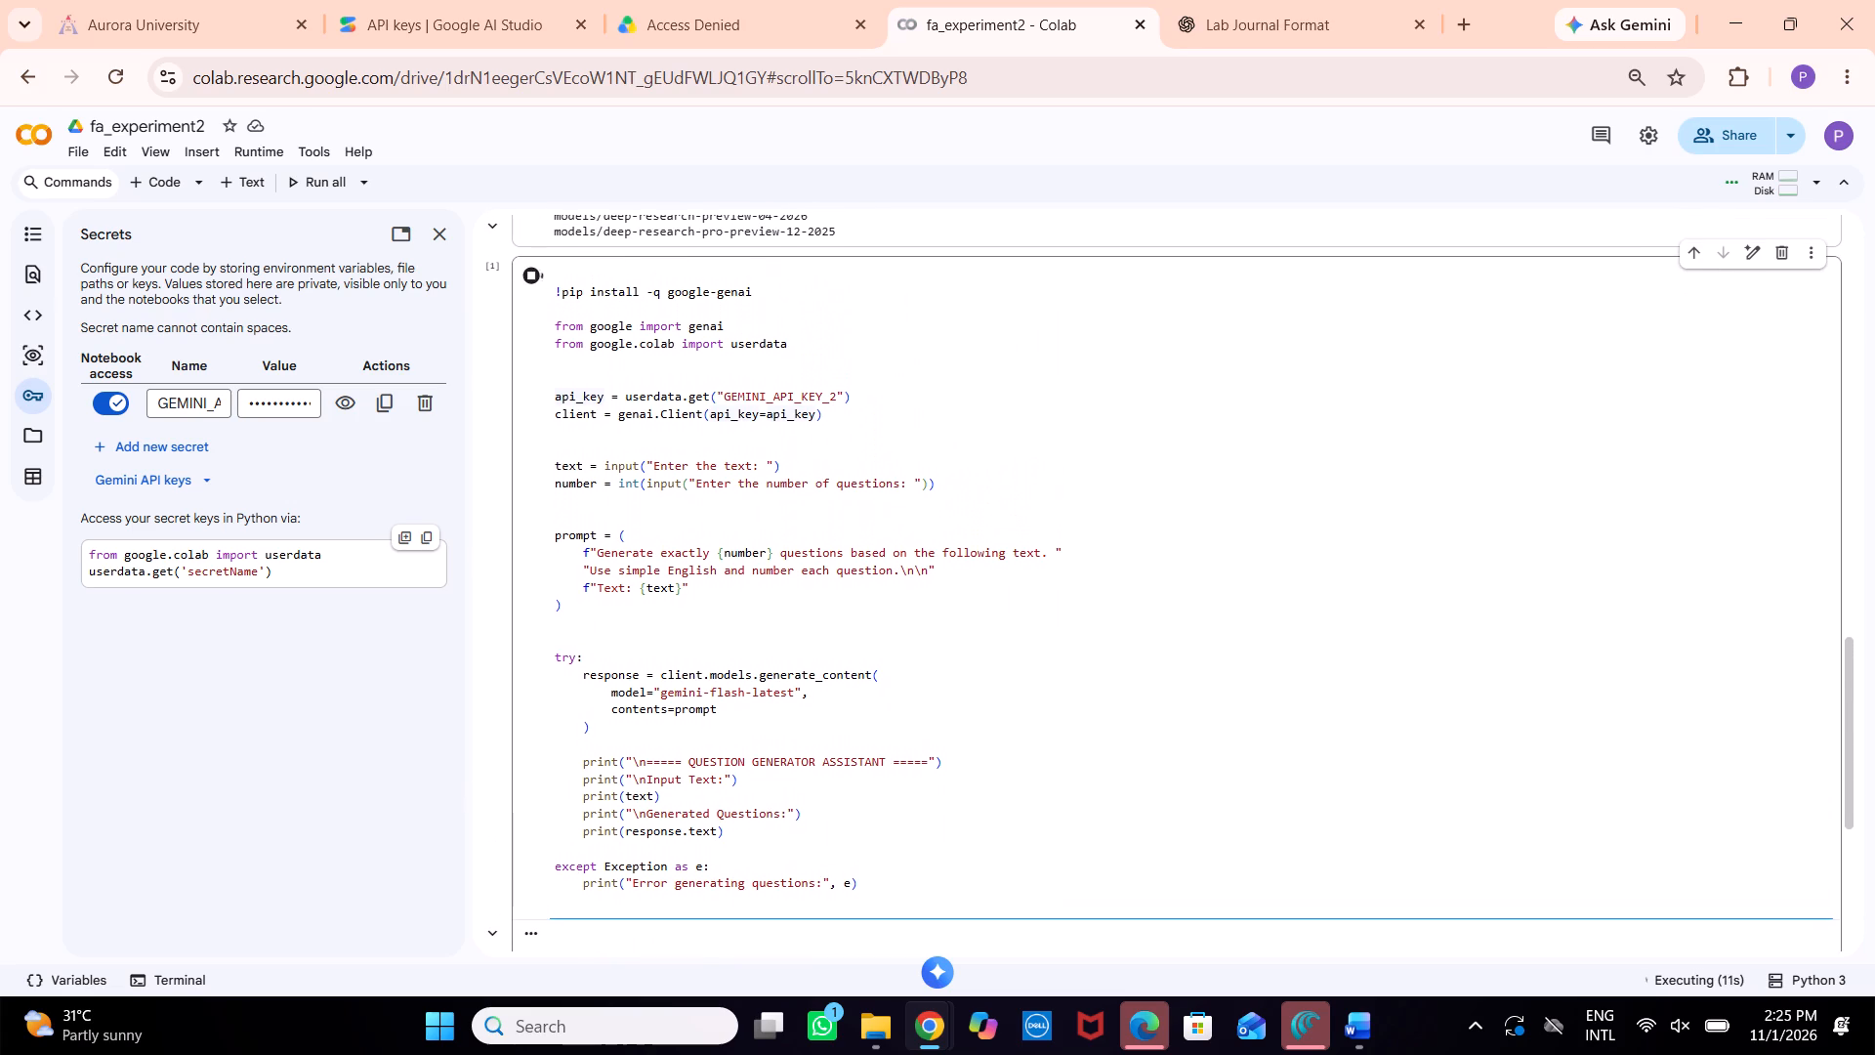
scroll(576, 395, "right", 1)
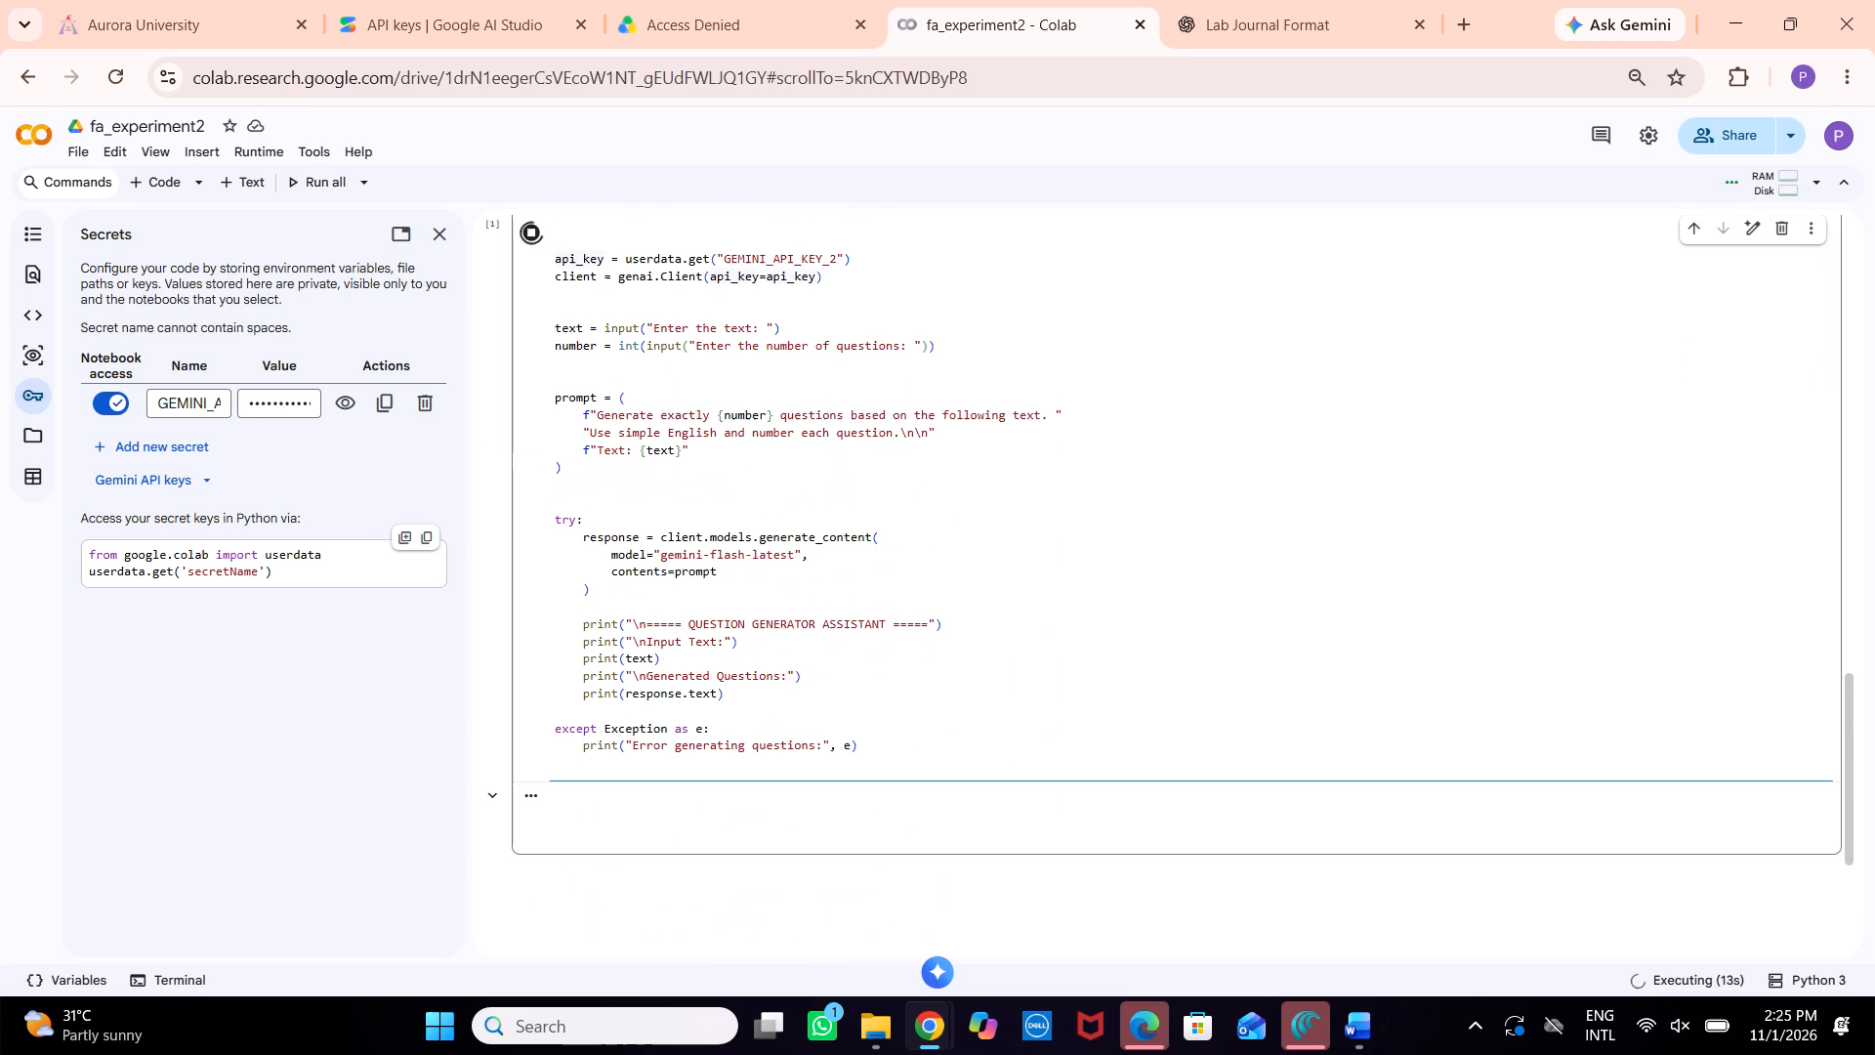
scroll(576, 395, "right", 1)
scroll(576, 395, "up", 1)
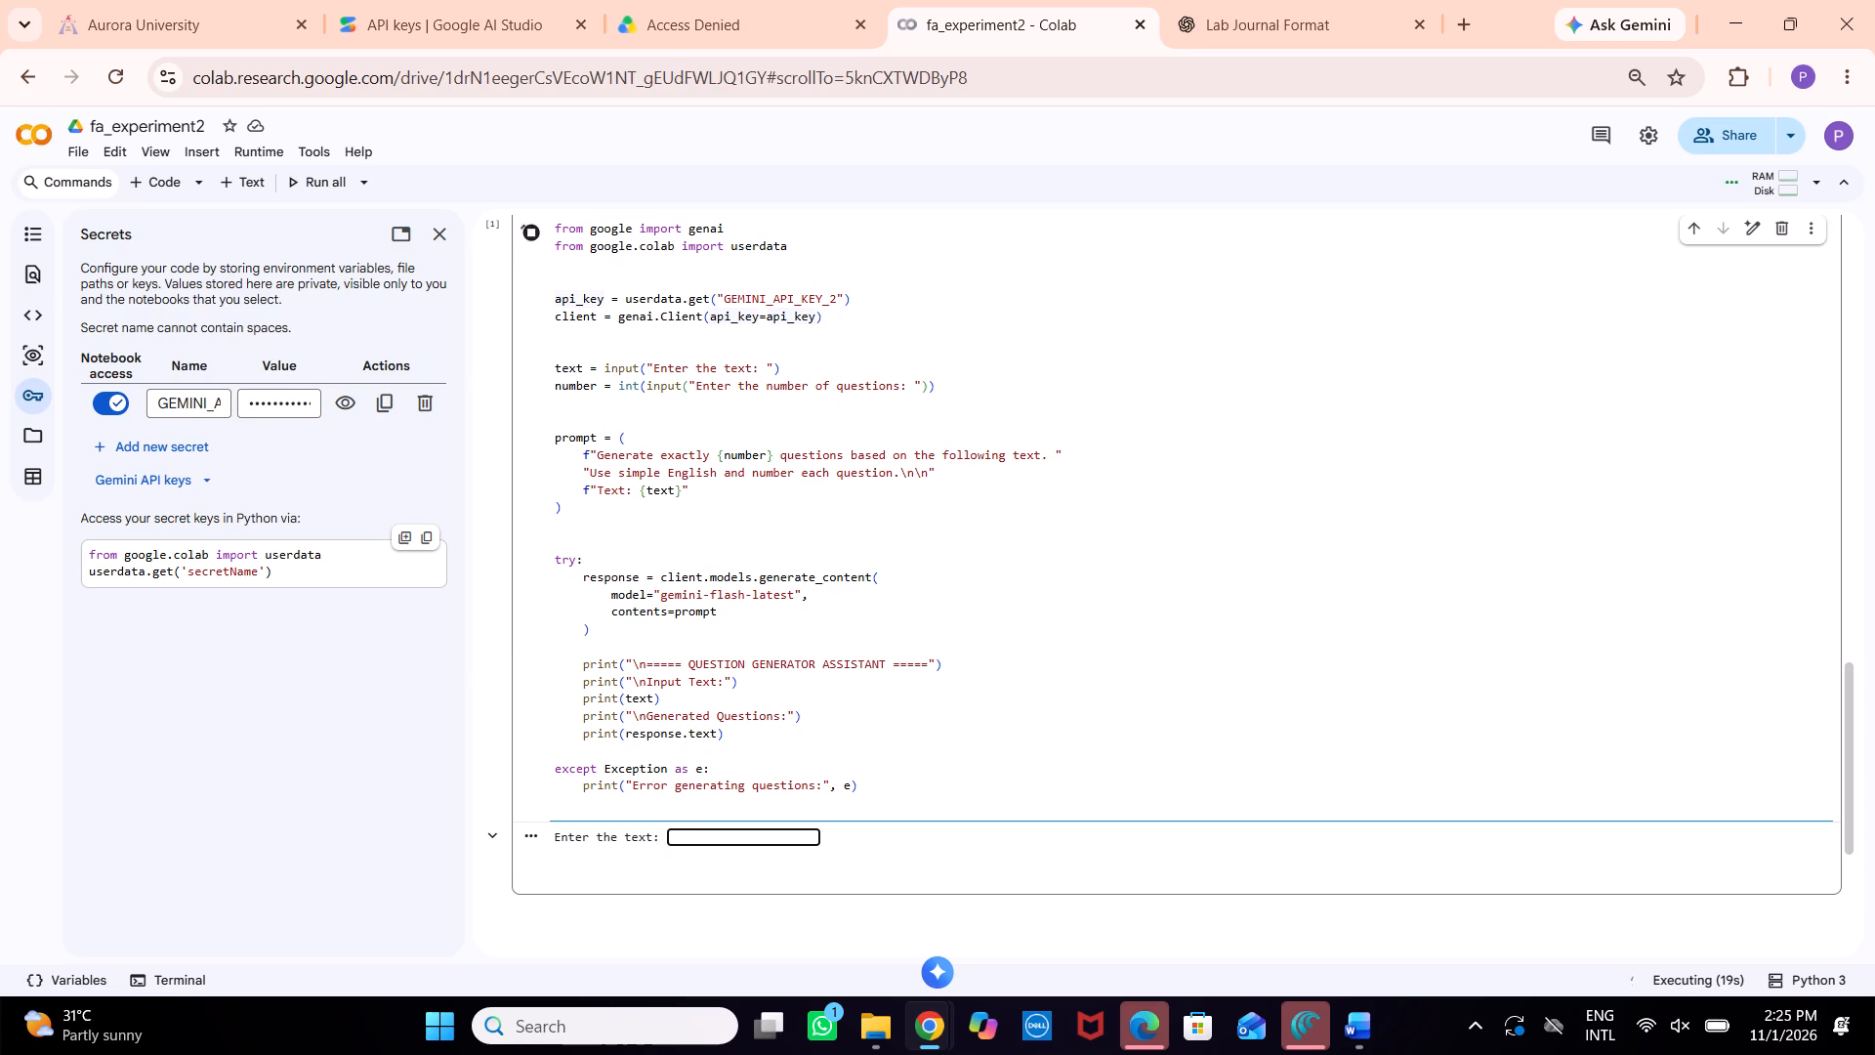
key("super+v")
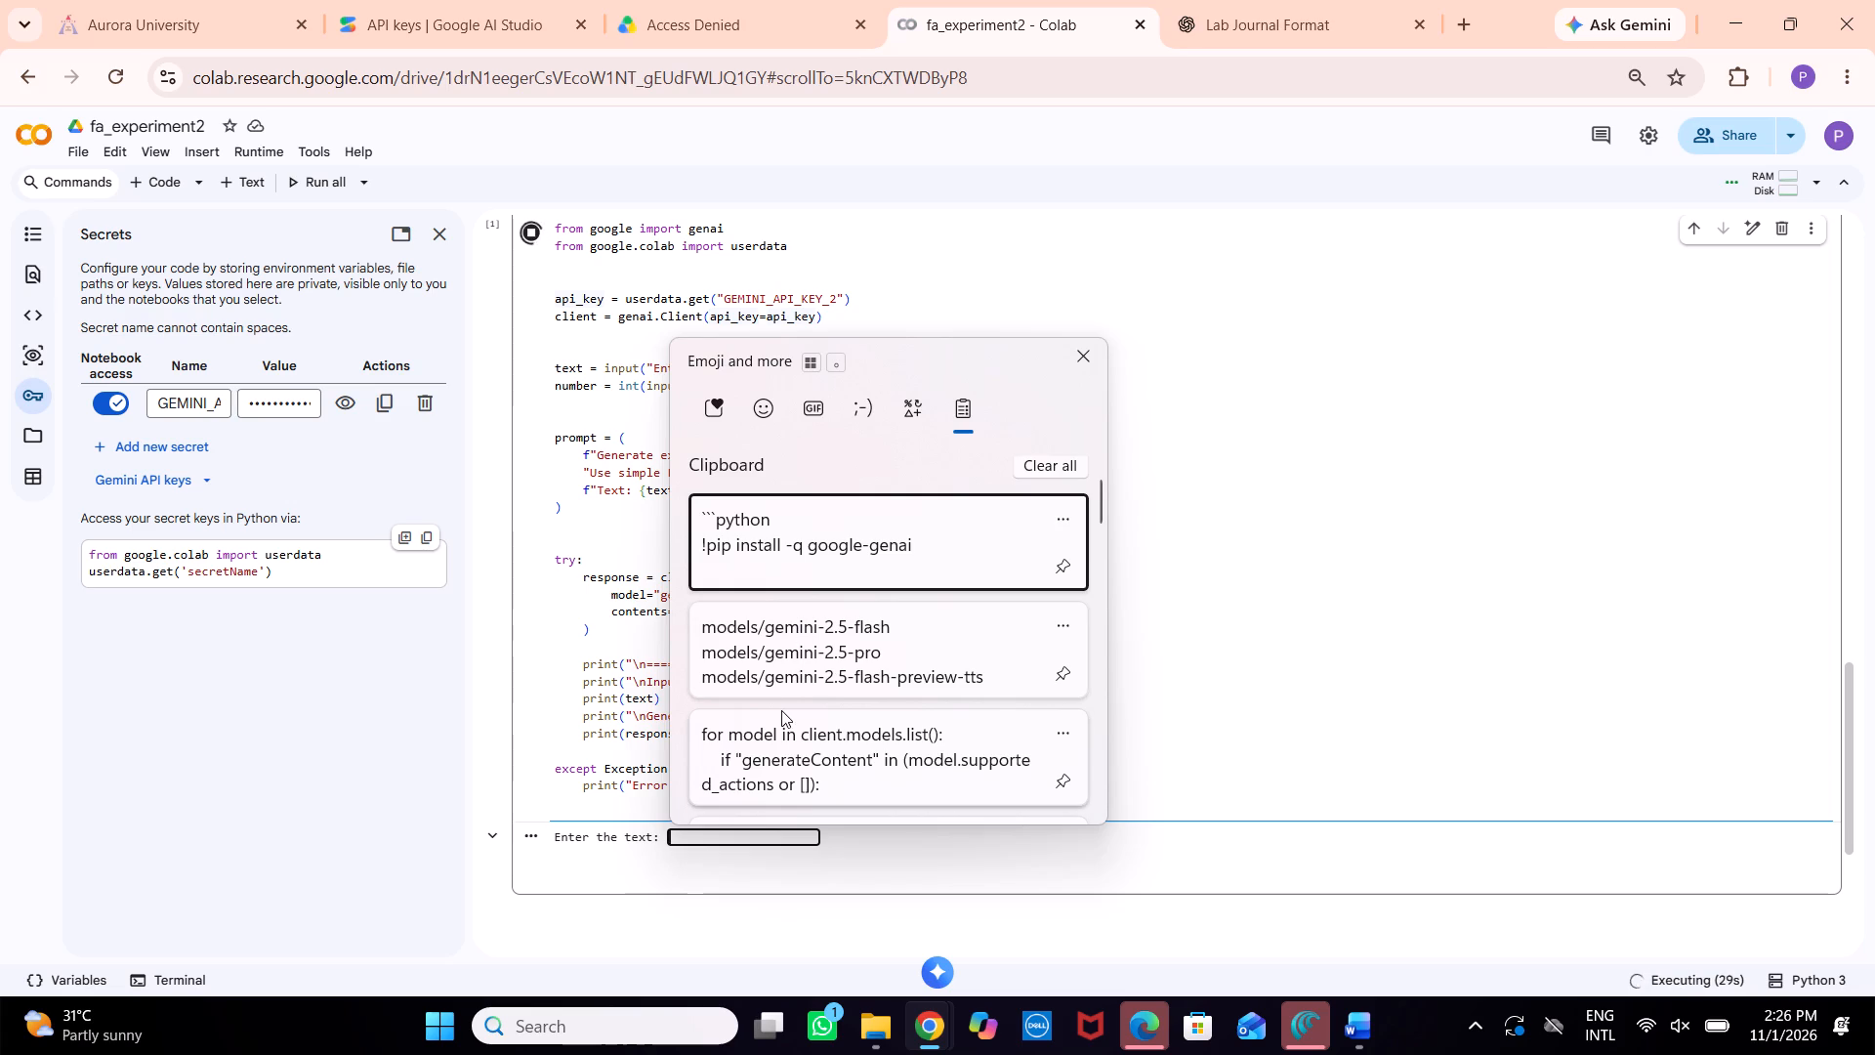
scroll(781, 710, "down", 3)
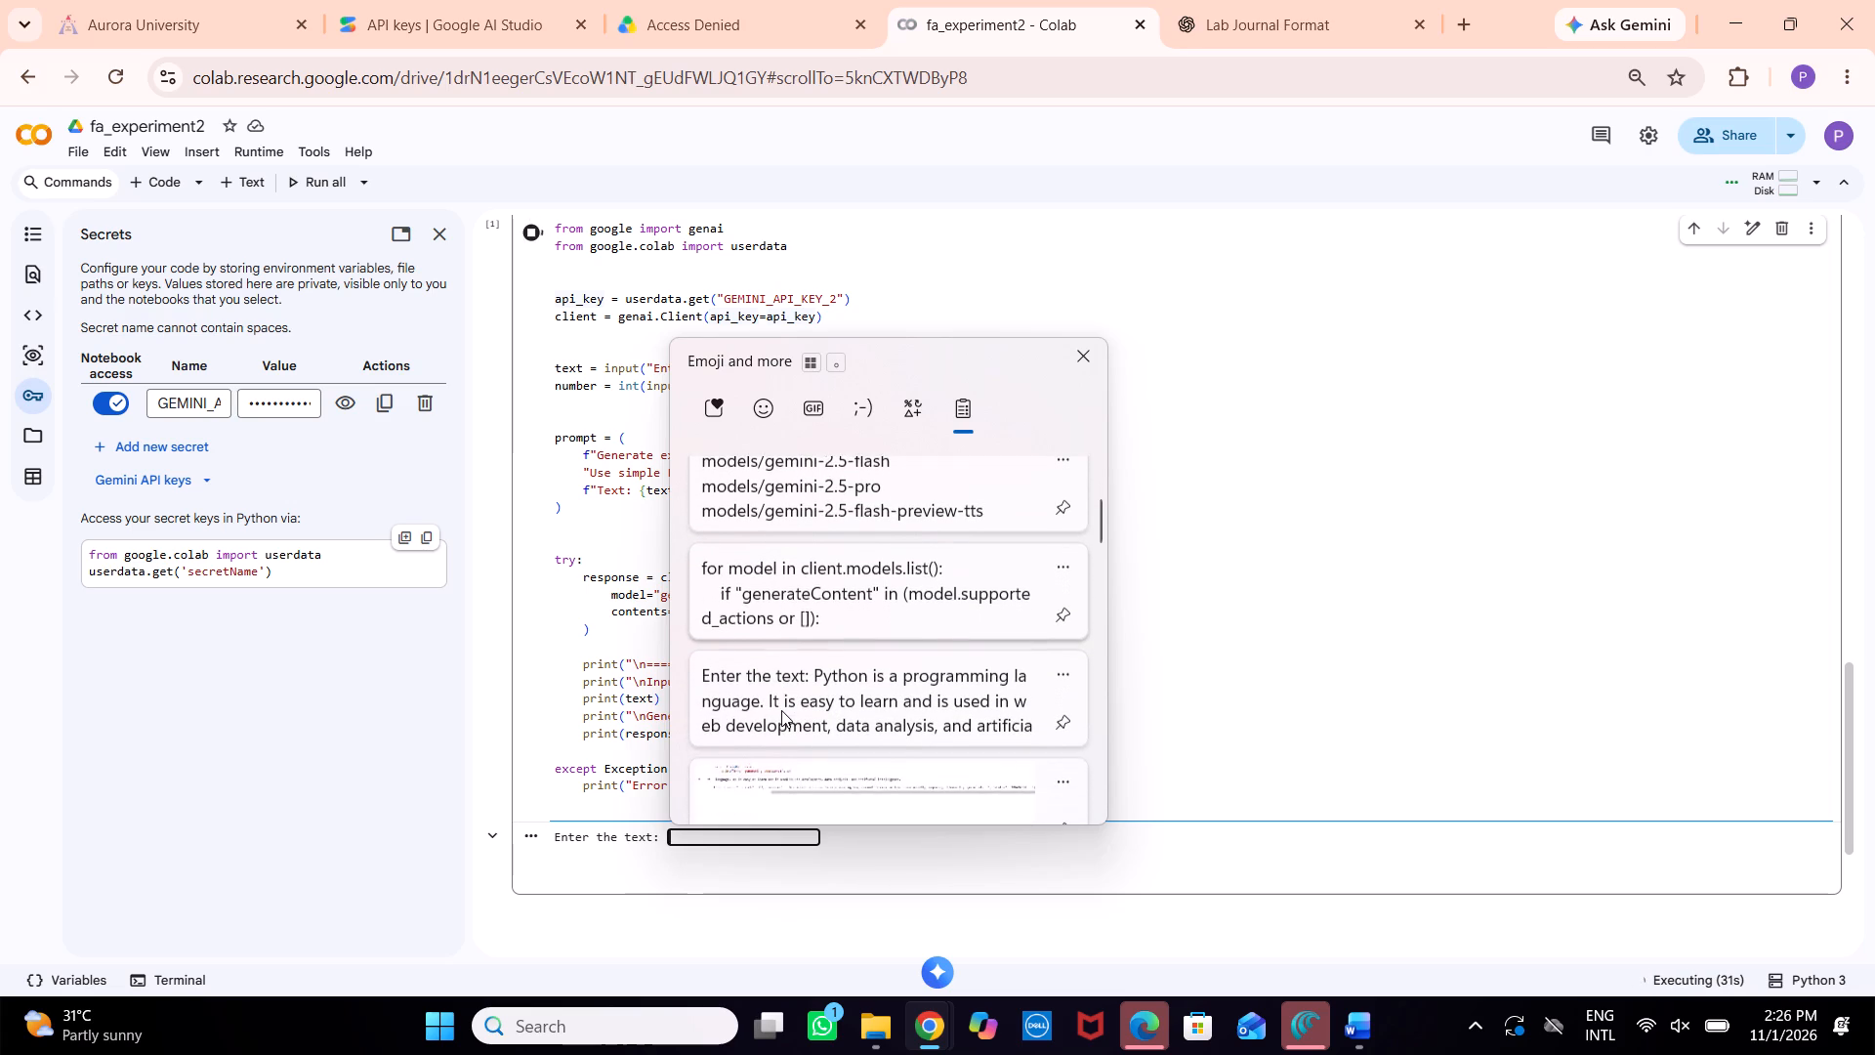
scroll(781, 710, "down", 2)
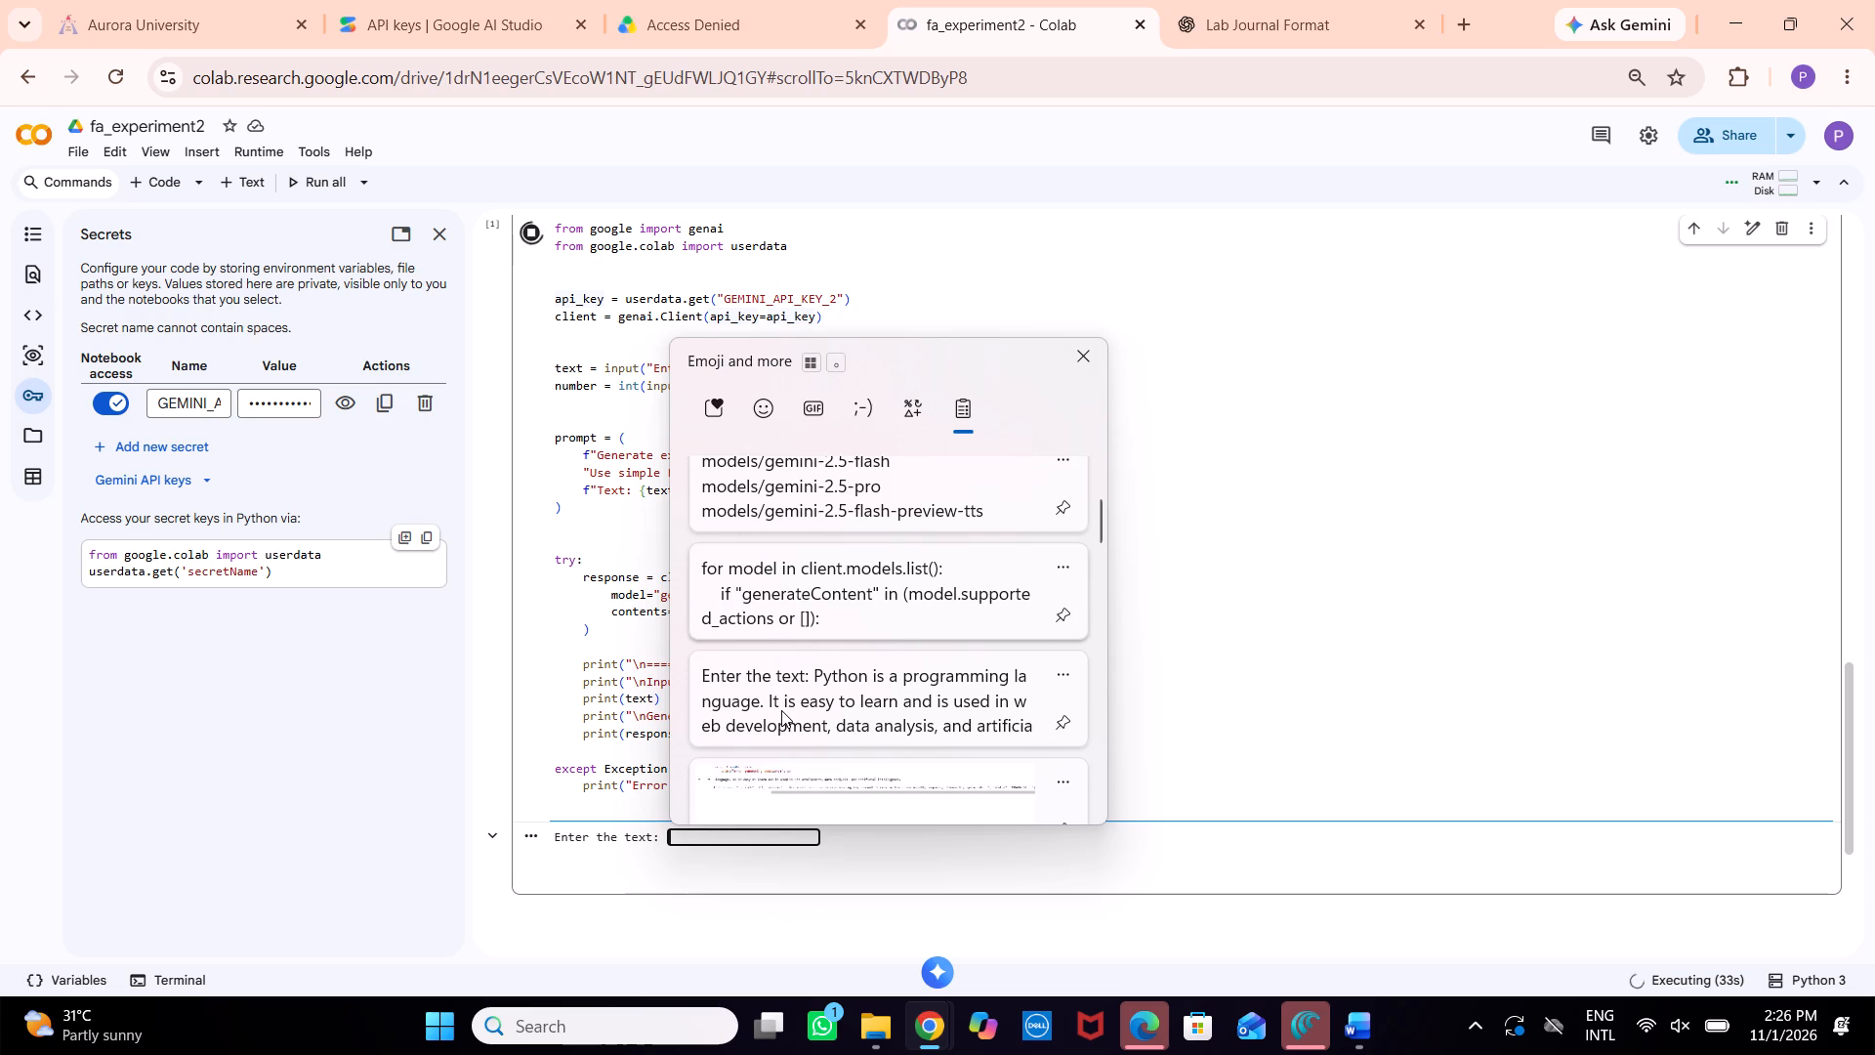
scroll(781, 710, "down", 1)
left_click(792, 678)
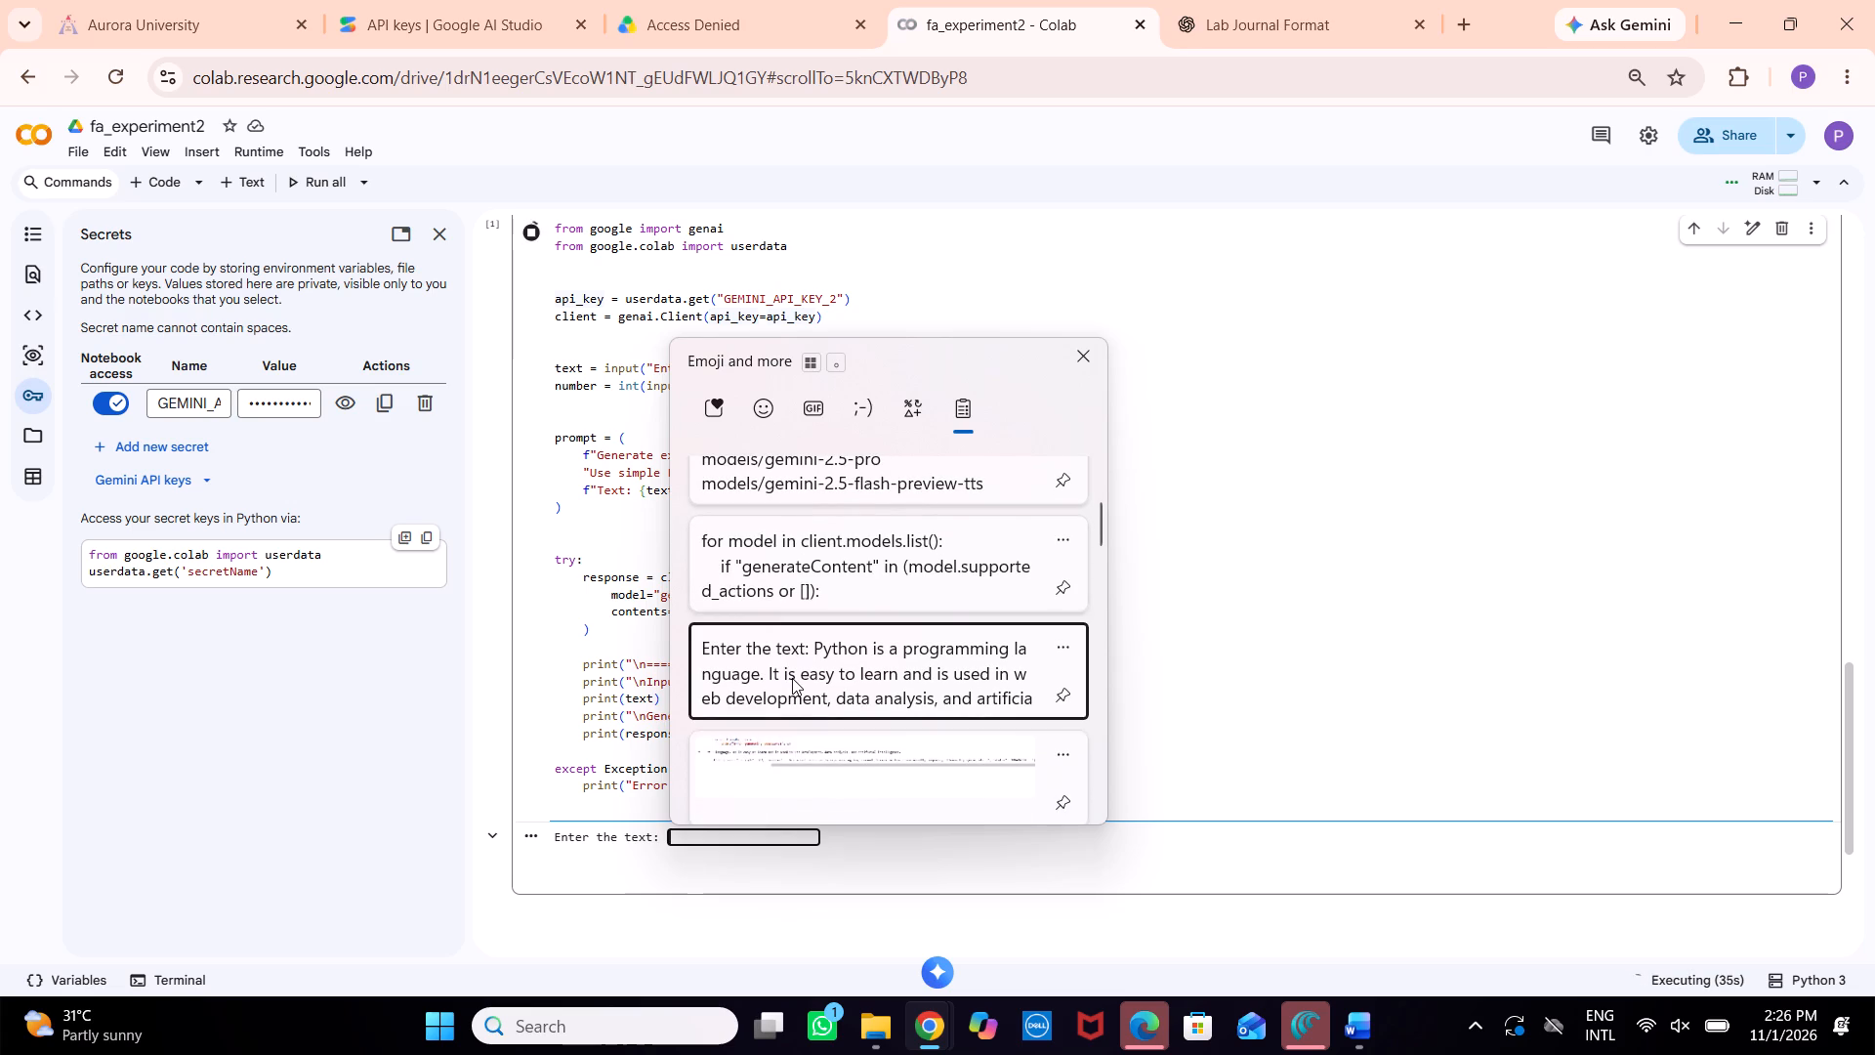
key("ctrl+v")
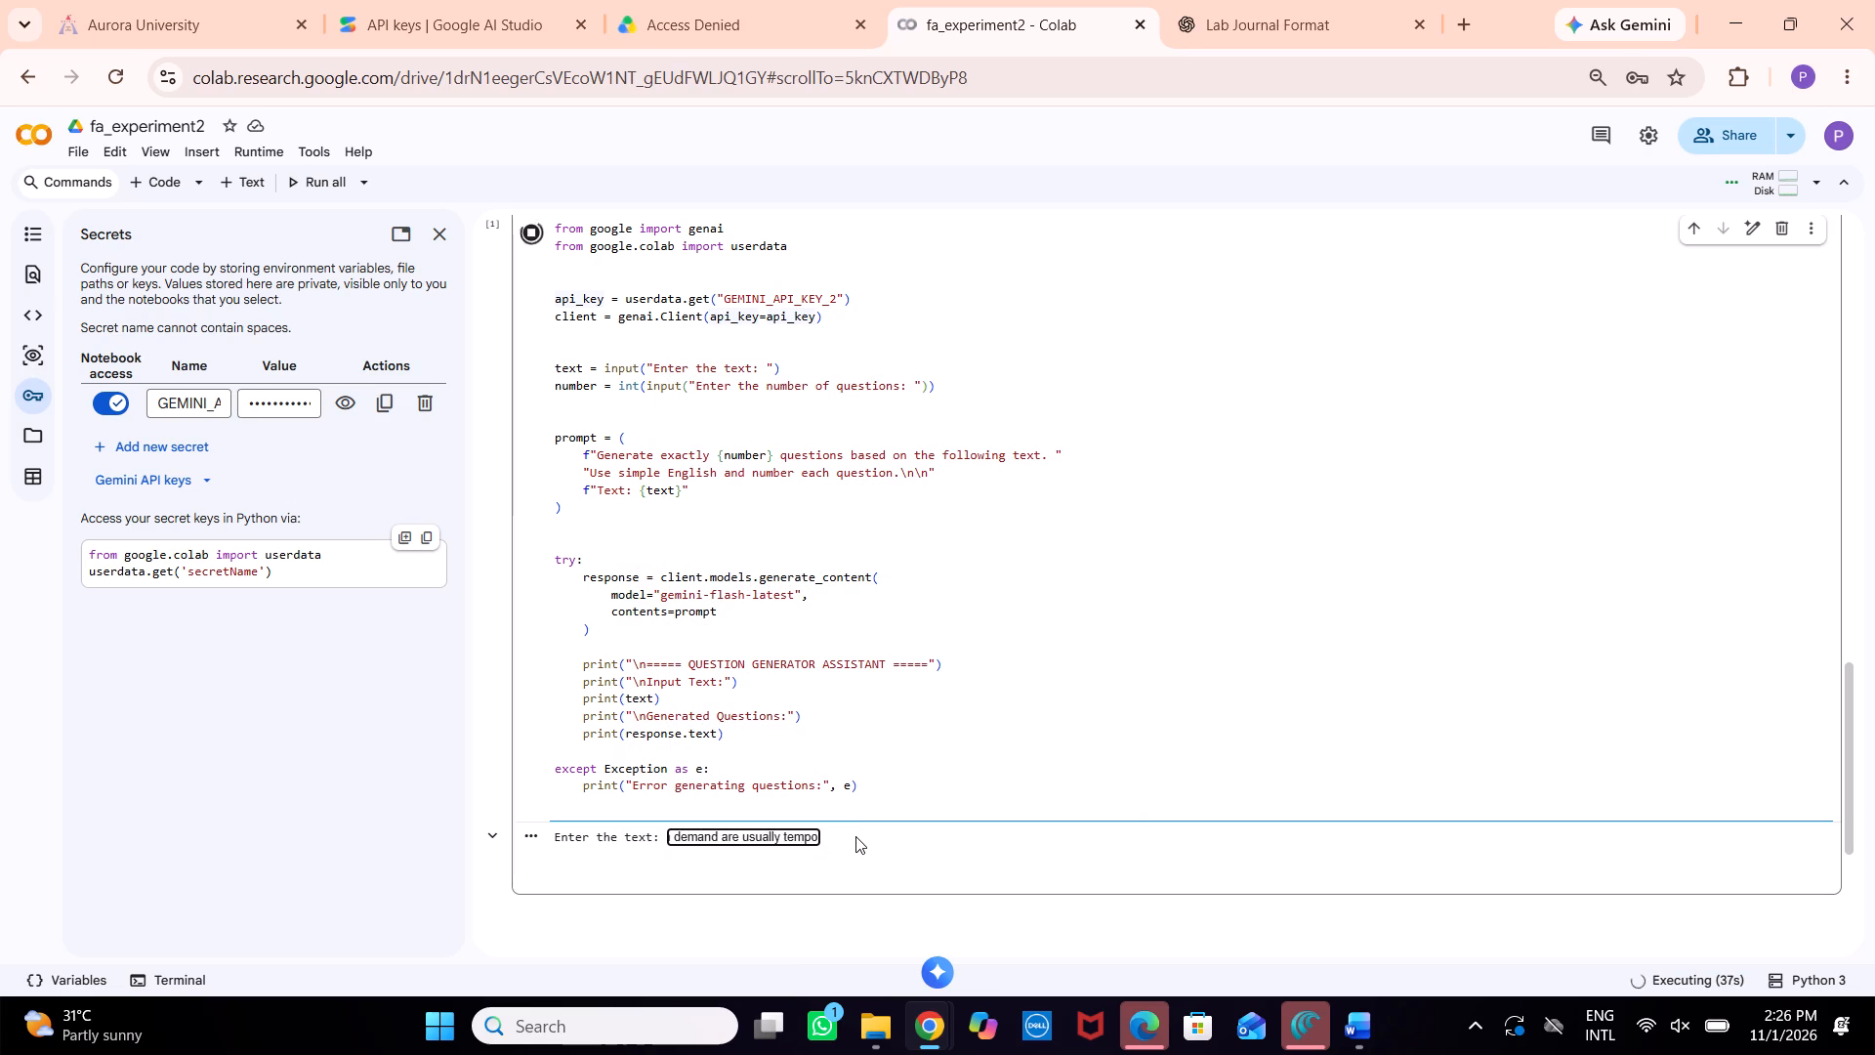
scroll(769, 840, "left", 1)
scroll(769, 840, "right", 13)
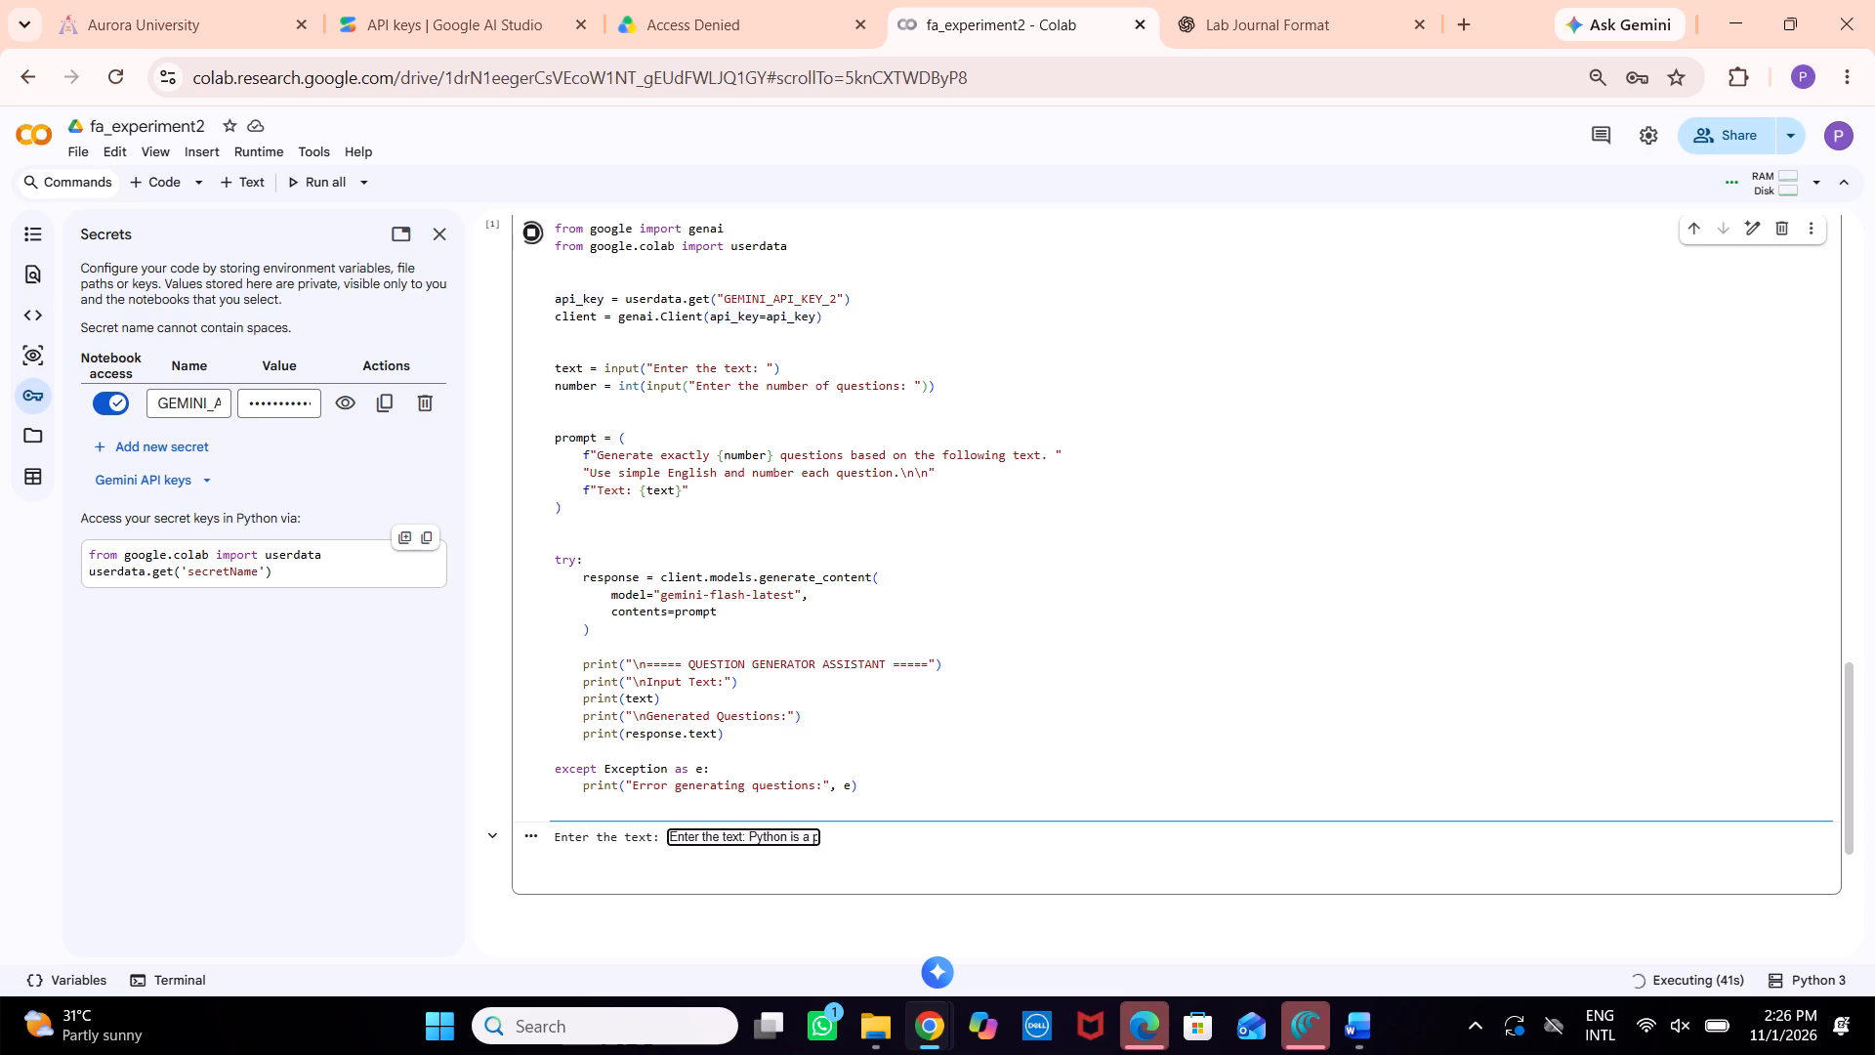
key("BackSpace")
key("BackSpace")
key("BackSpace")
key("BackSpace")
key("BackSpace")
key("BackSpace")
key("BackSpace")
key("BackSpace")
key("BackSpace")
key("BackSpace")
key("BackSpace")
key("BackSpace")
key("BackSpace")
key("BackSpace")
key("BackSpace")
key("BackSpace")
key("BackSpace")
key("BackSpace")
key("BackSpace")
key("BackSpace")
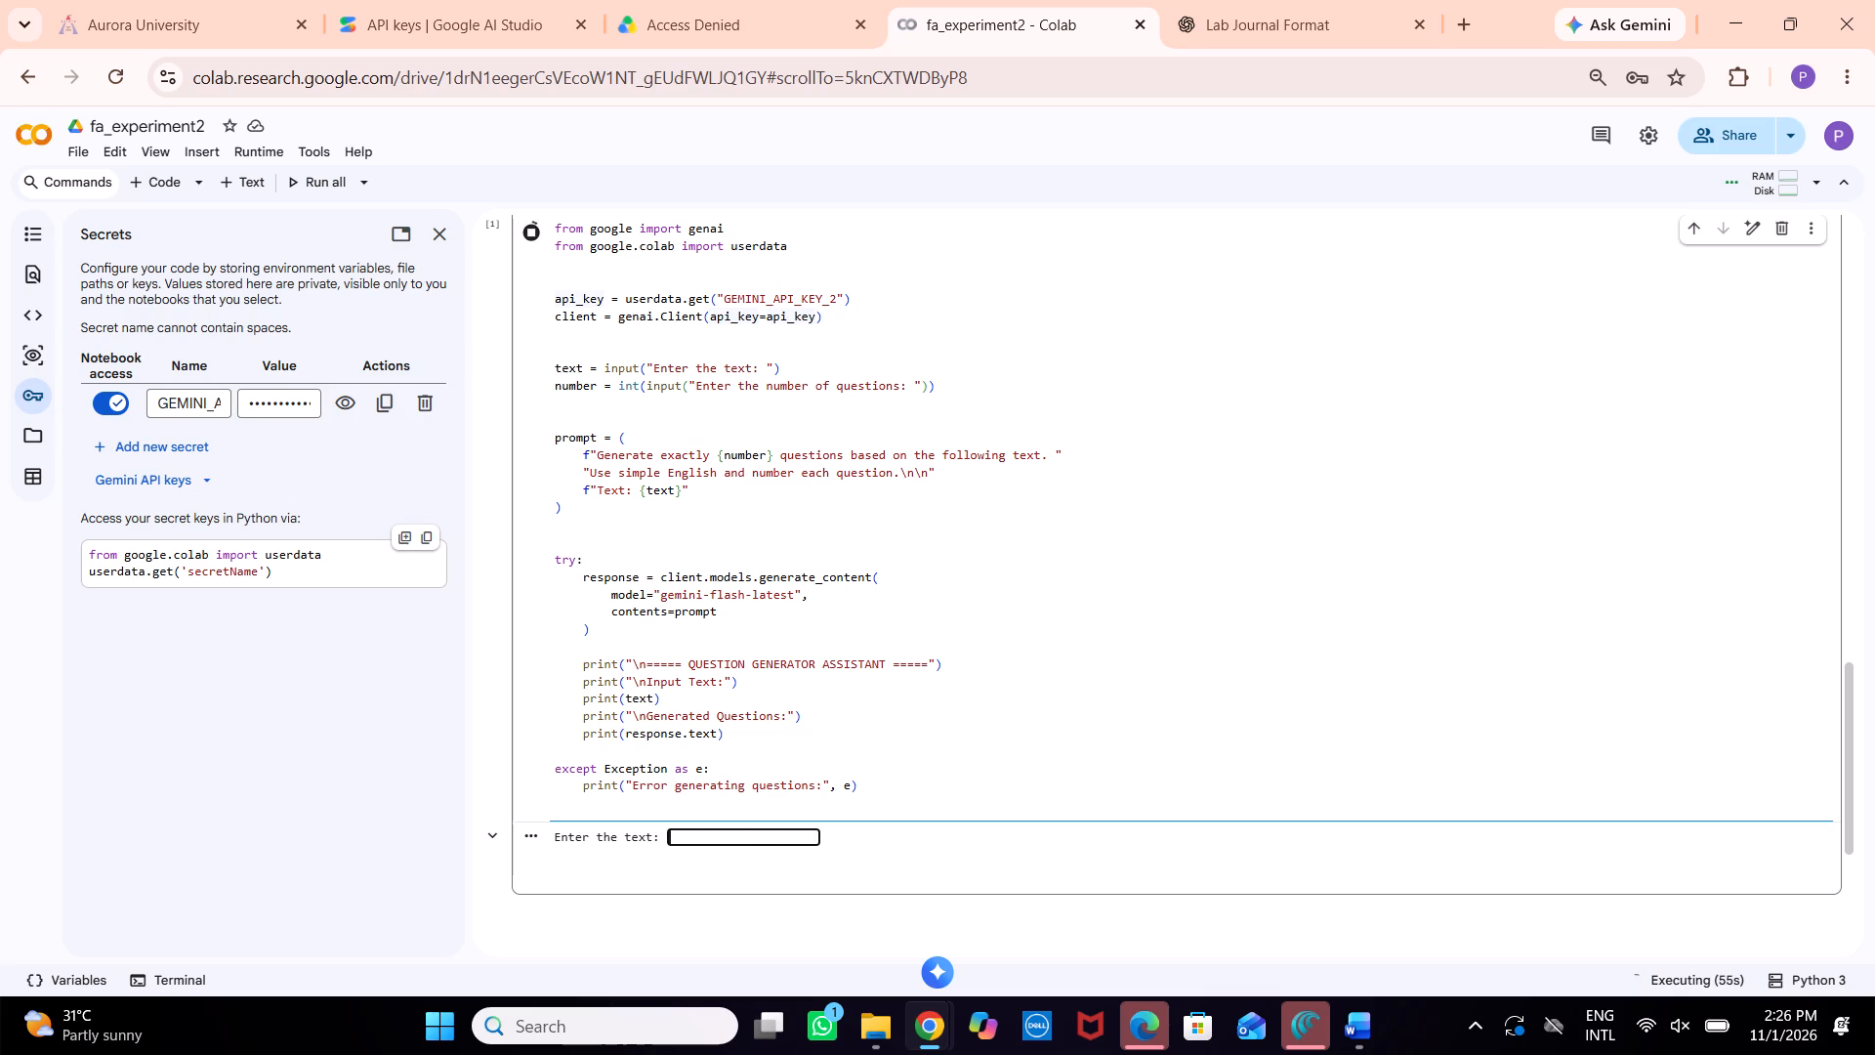
Submit this text from clipboard history: "Python is a programming language. It is easy to learn and is used in web development, data analysis, and artificial intelligence.".
key("super+v")
scroll(784, 706, "down", 1)
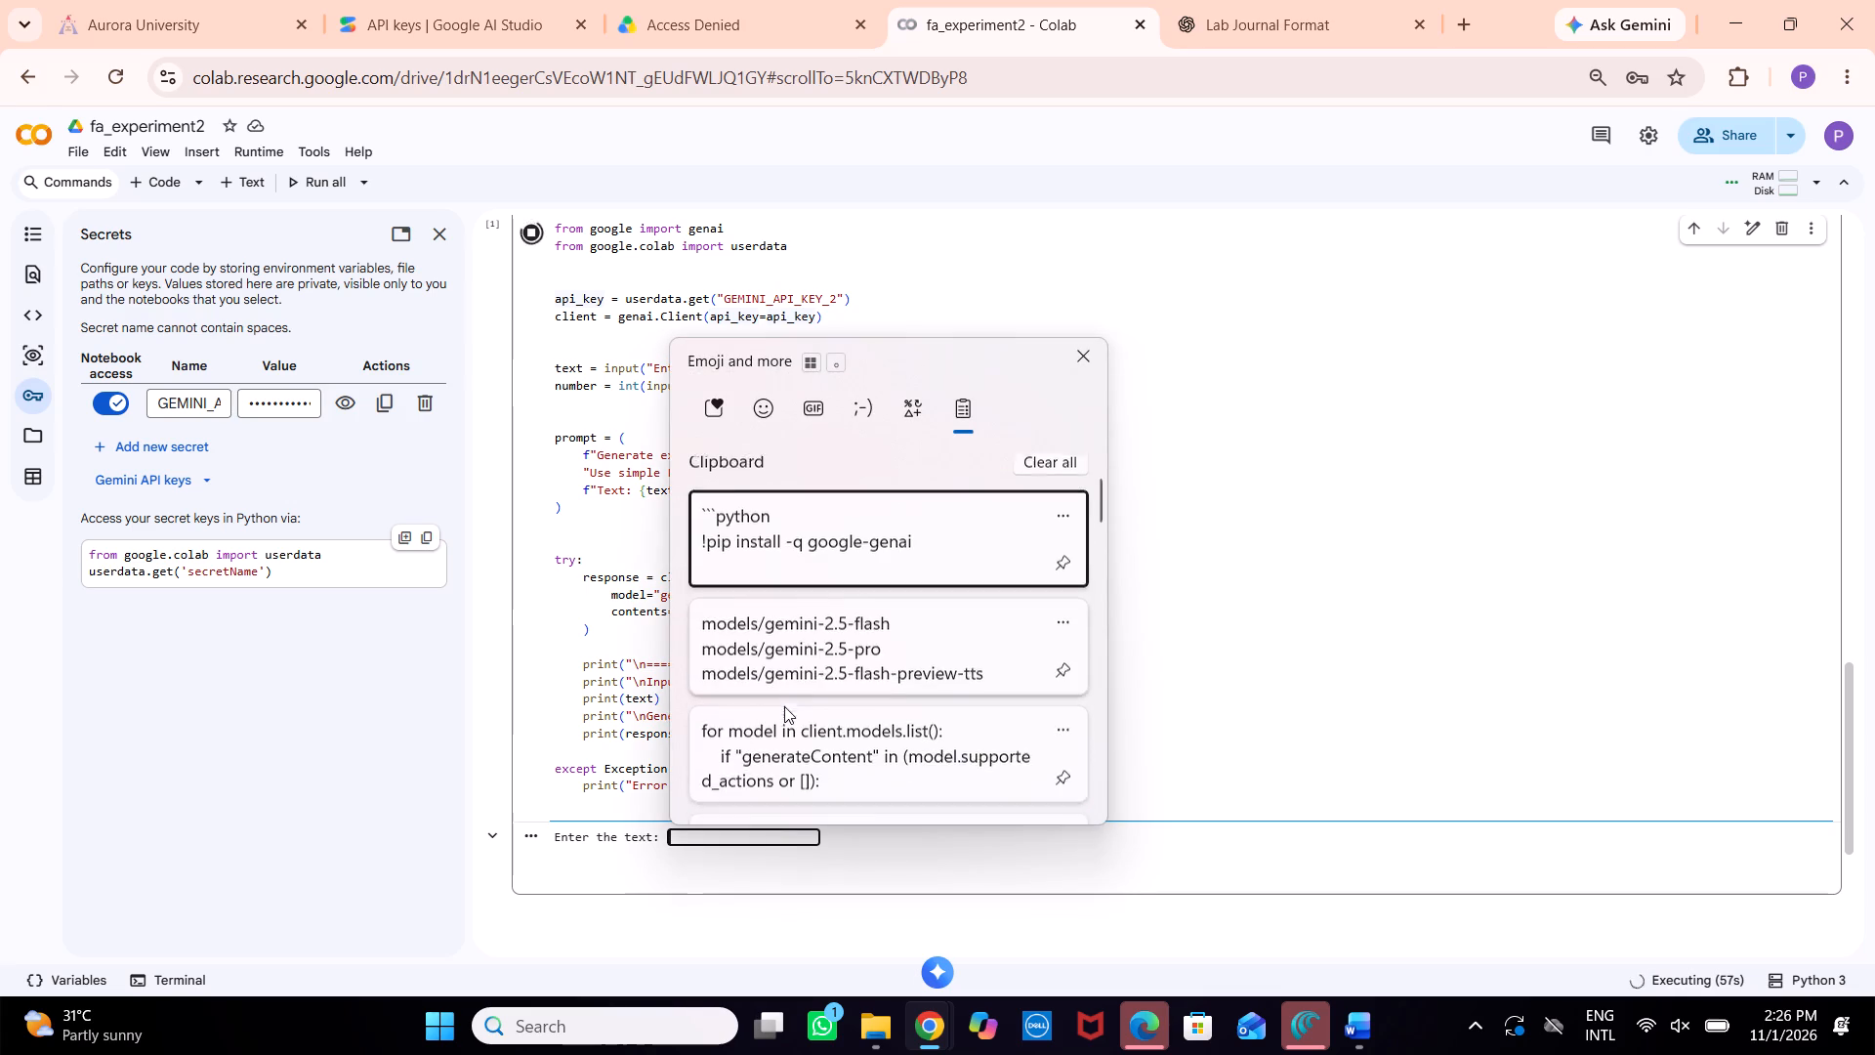
scroll(784, 706, "down", 6)
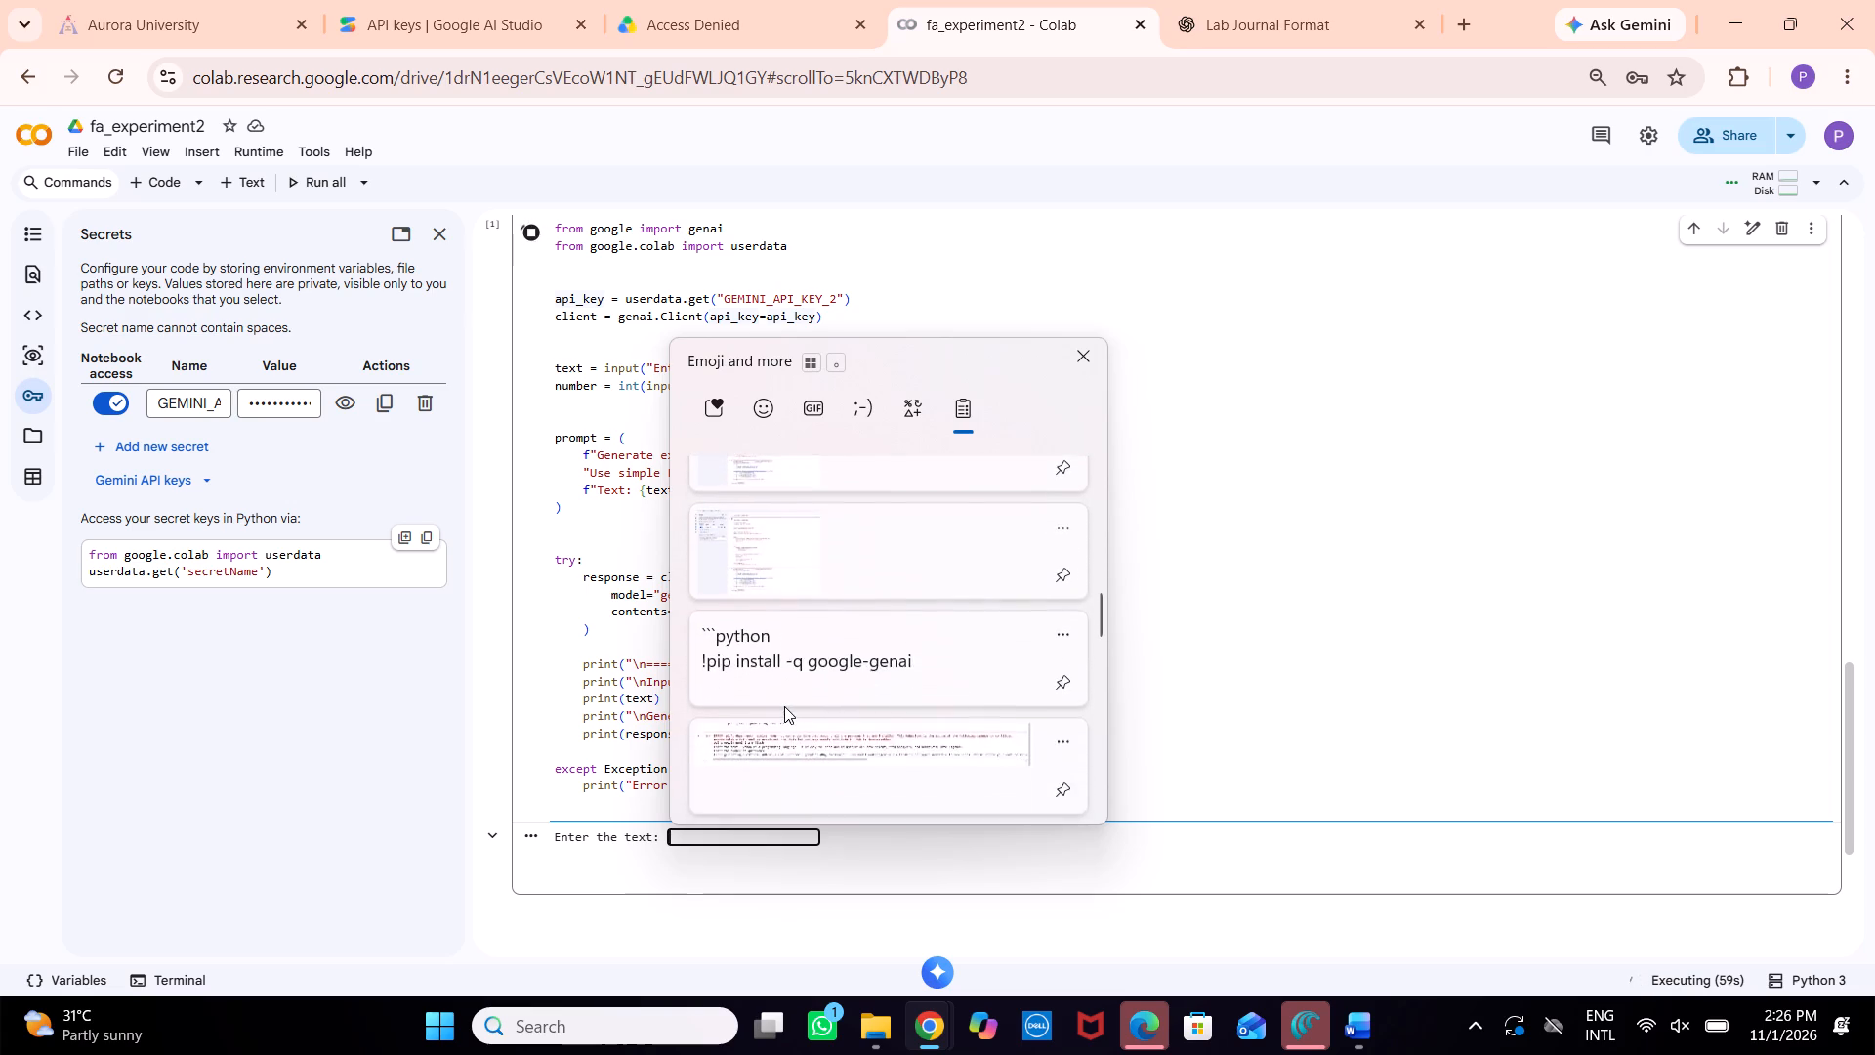
scroll(784, 706, "down", 3)
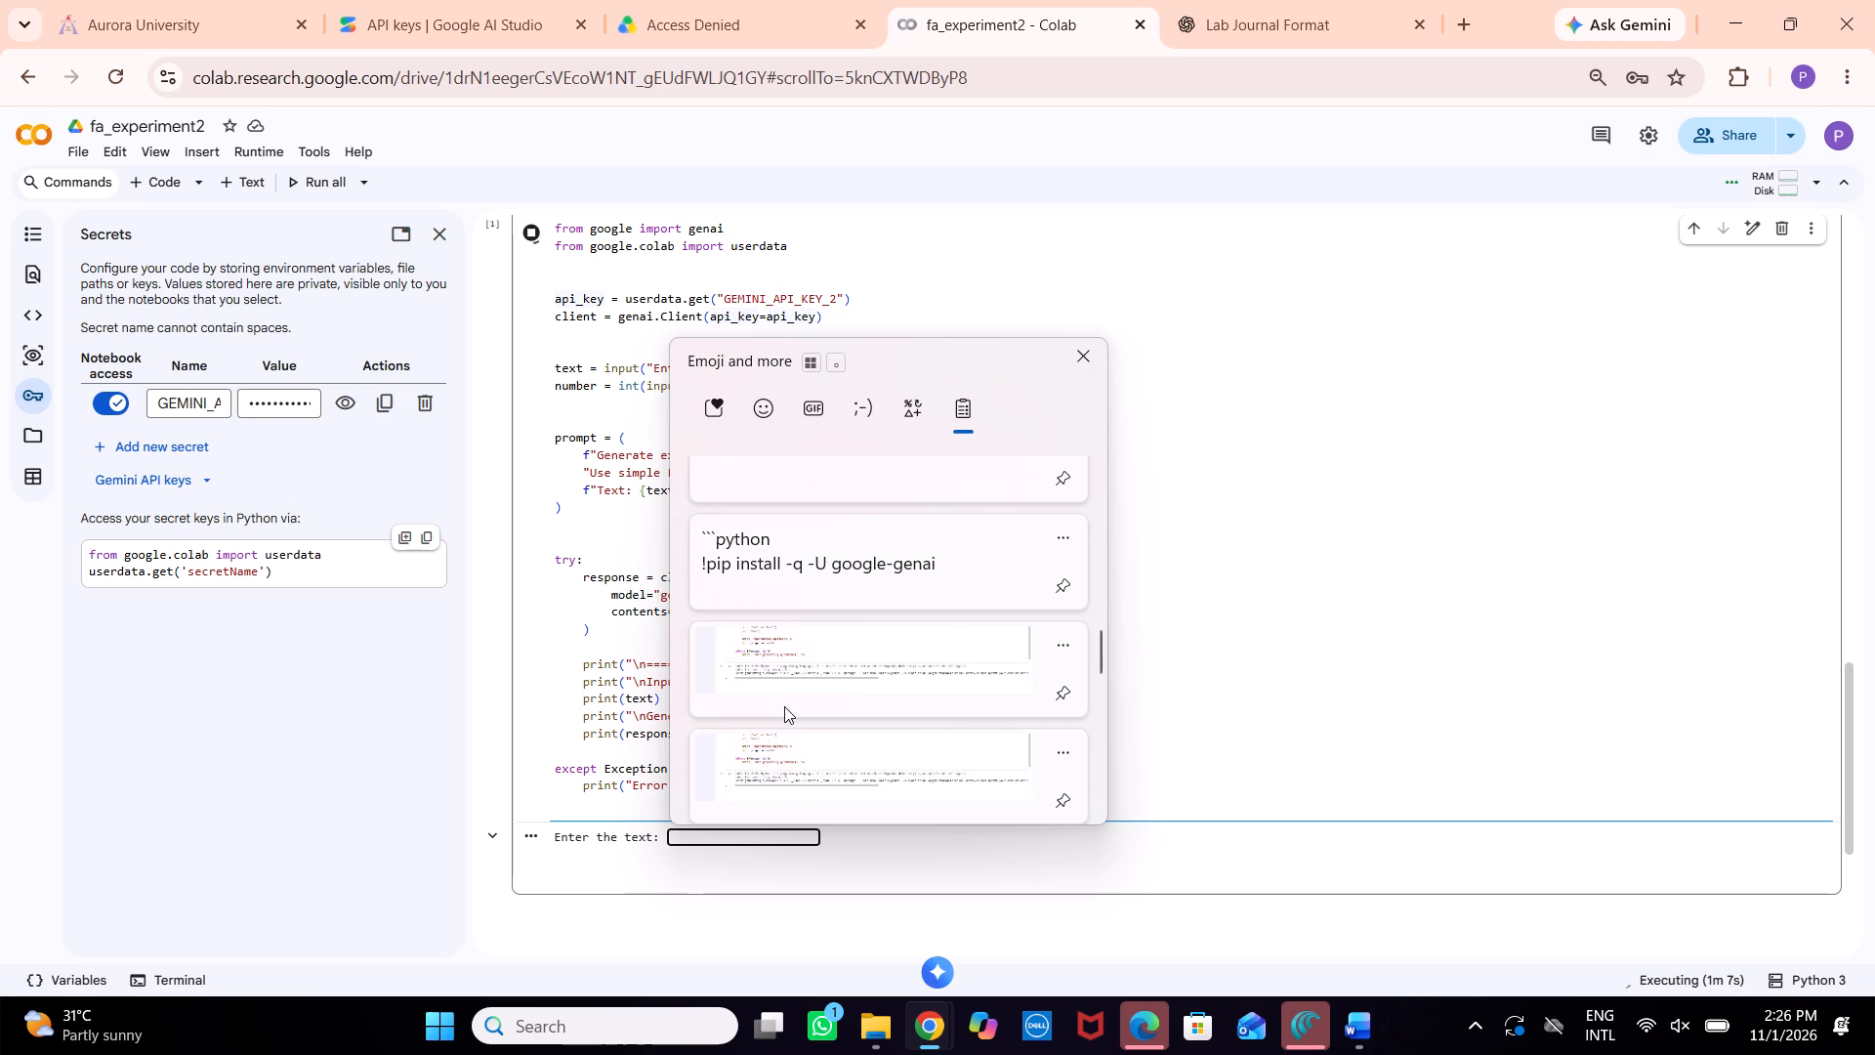
scroll(784, 706, "down", 2)
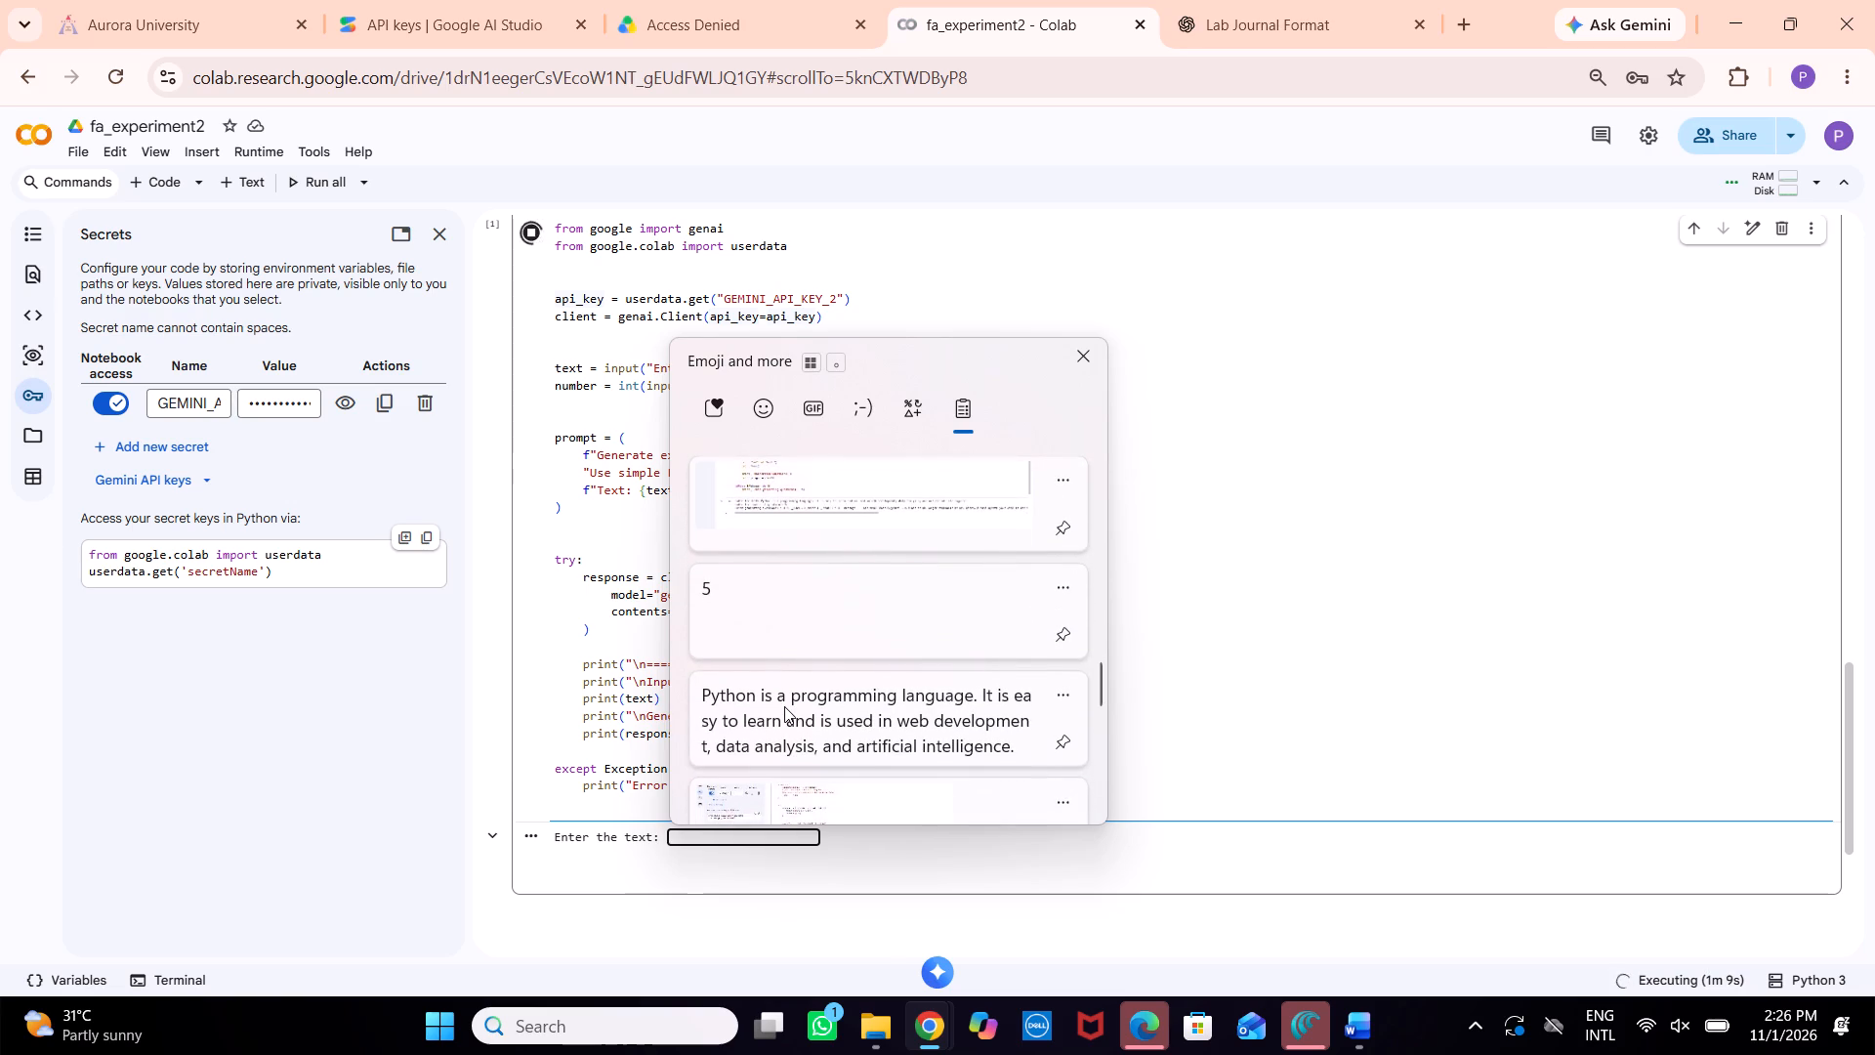
left_click(784, 706)
key("ctrl+v")
key("Return")
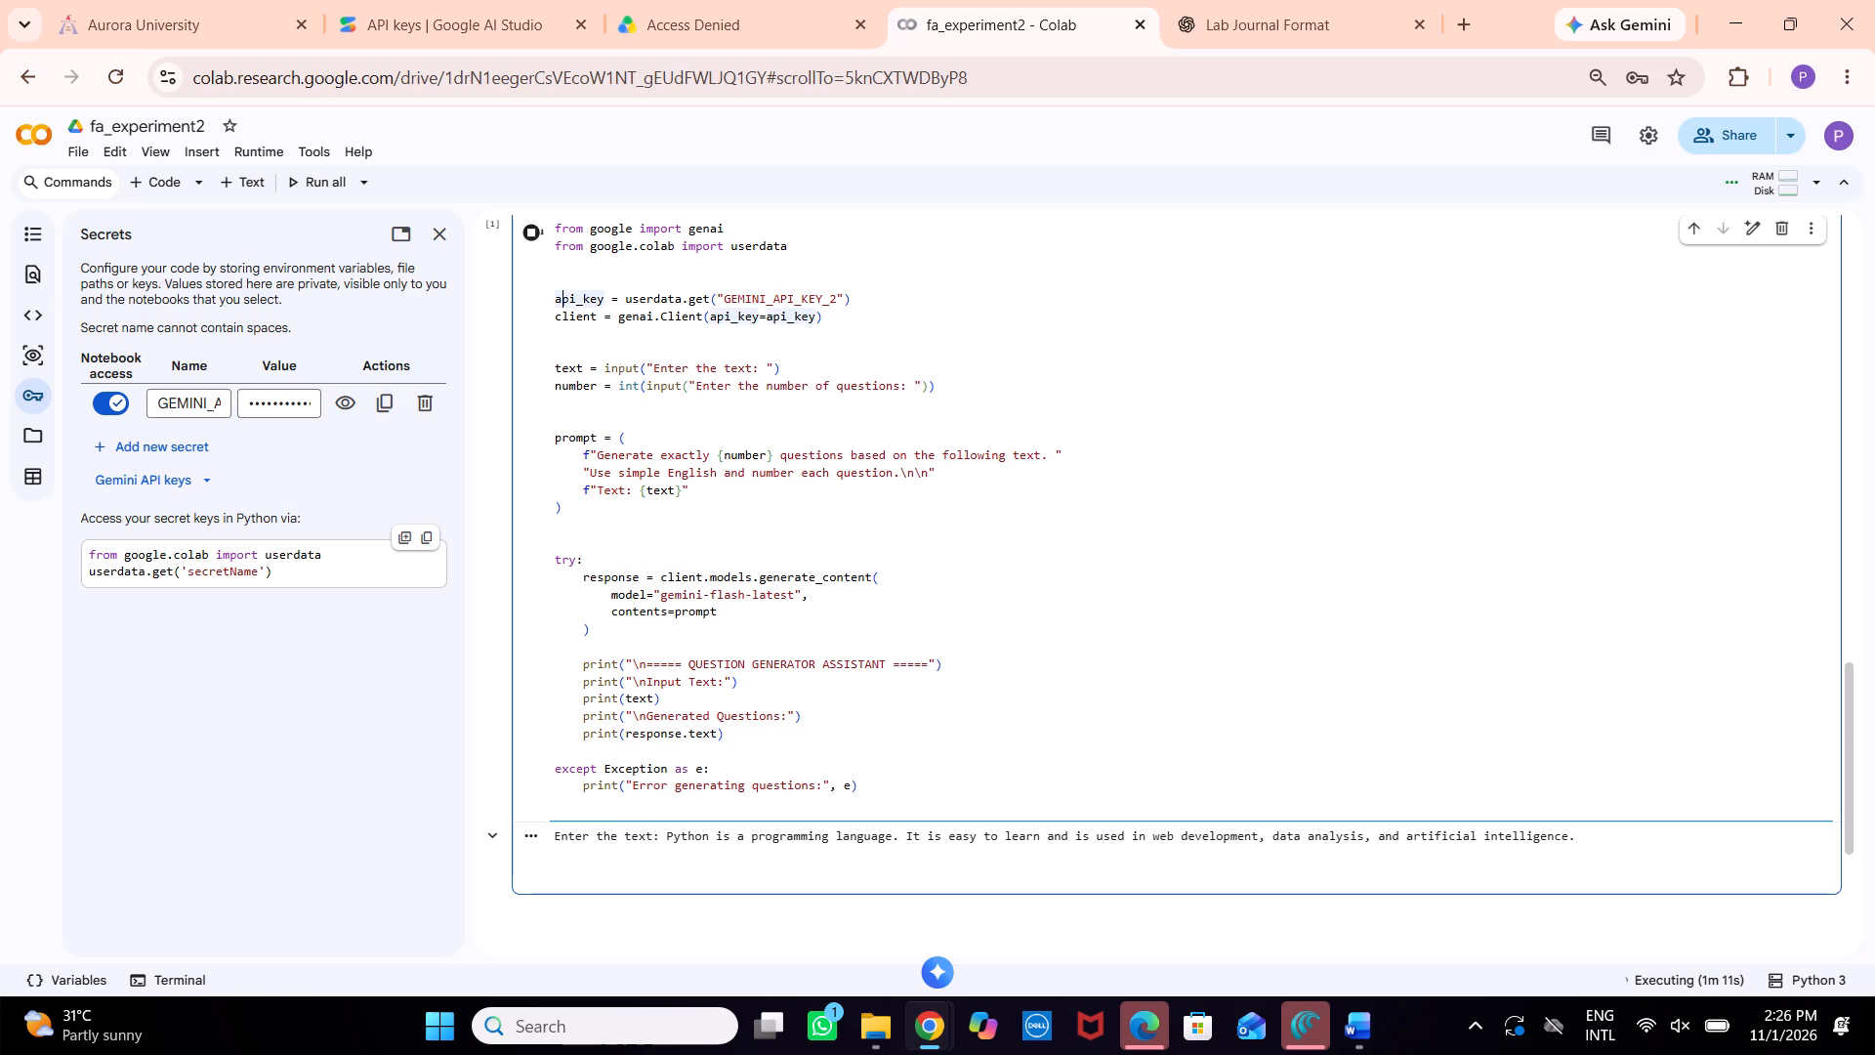
Submit 5 as the number of questions to generate for the running cell.
key("5")
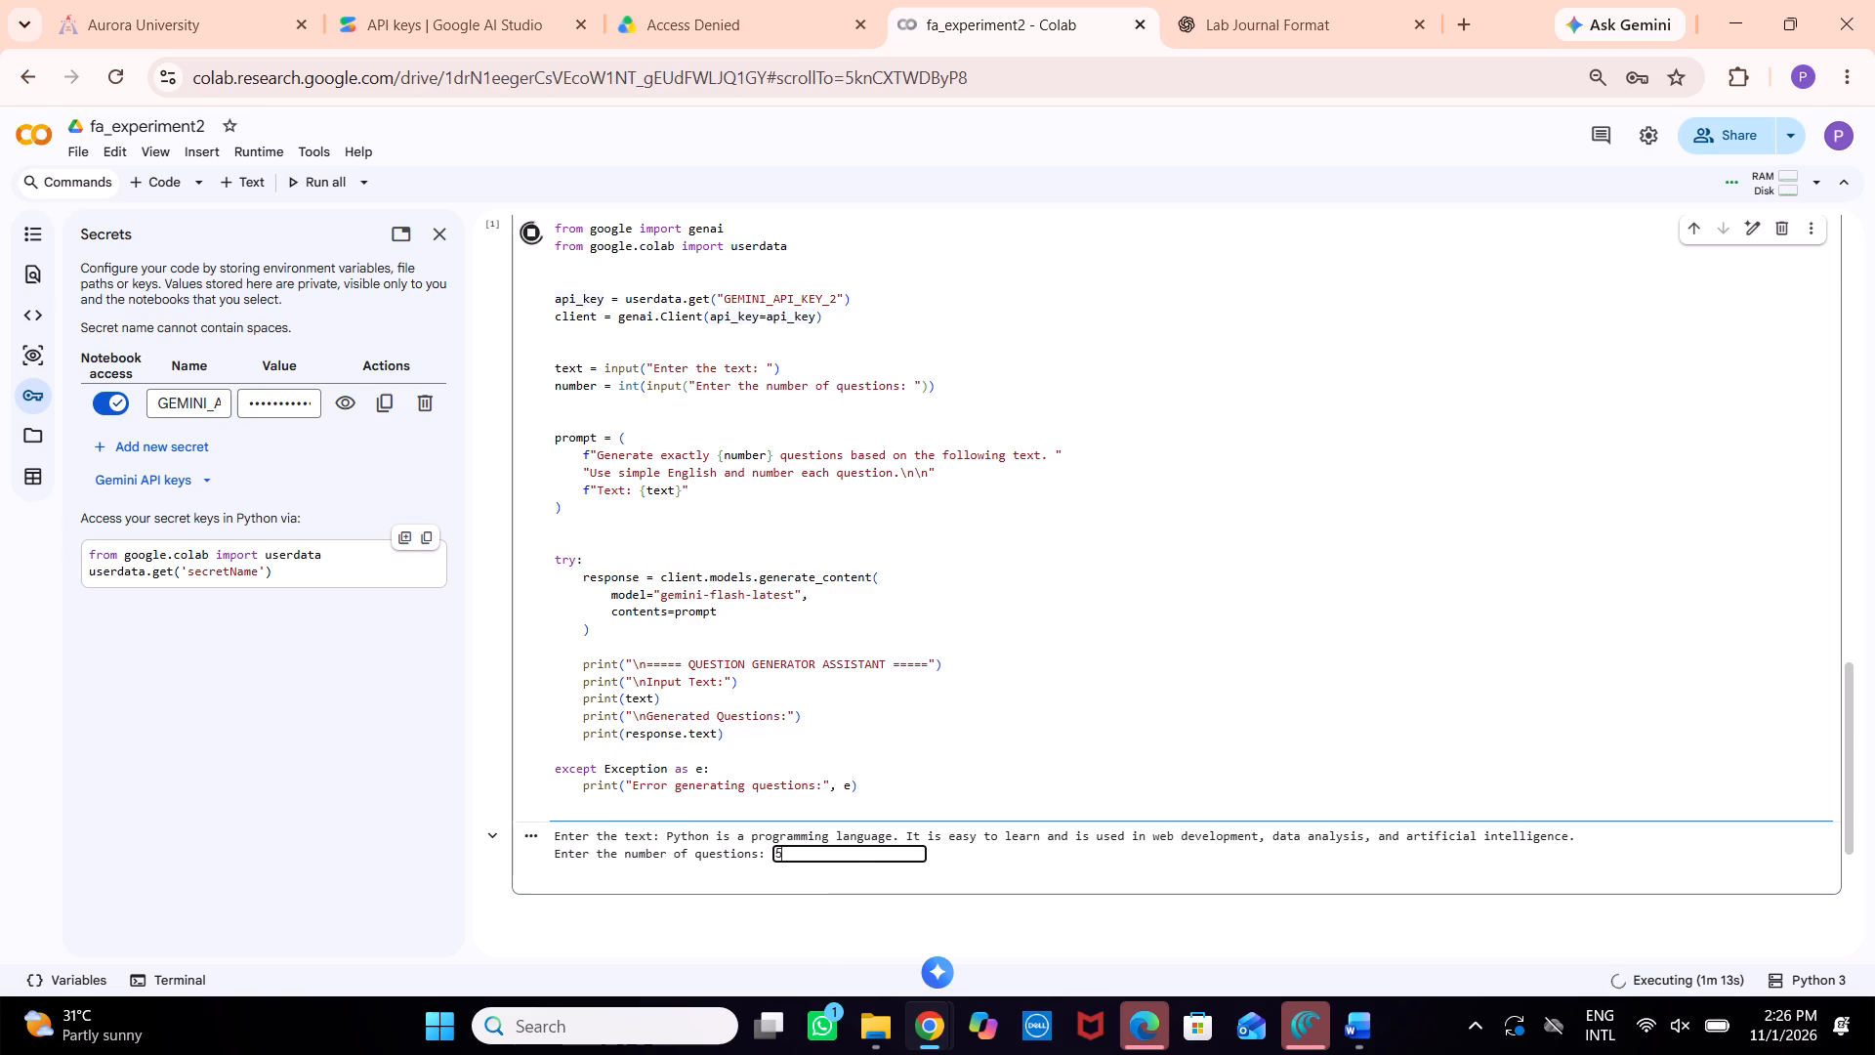
key("Return")
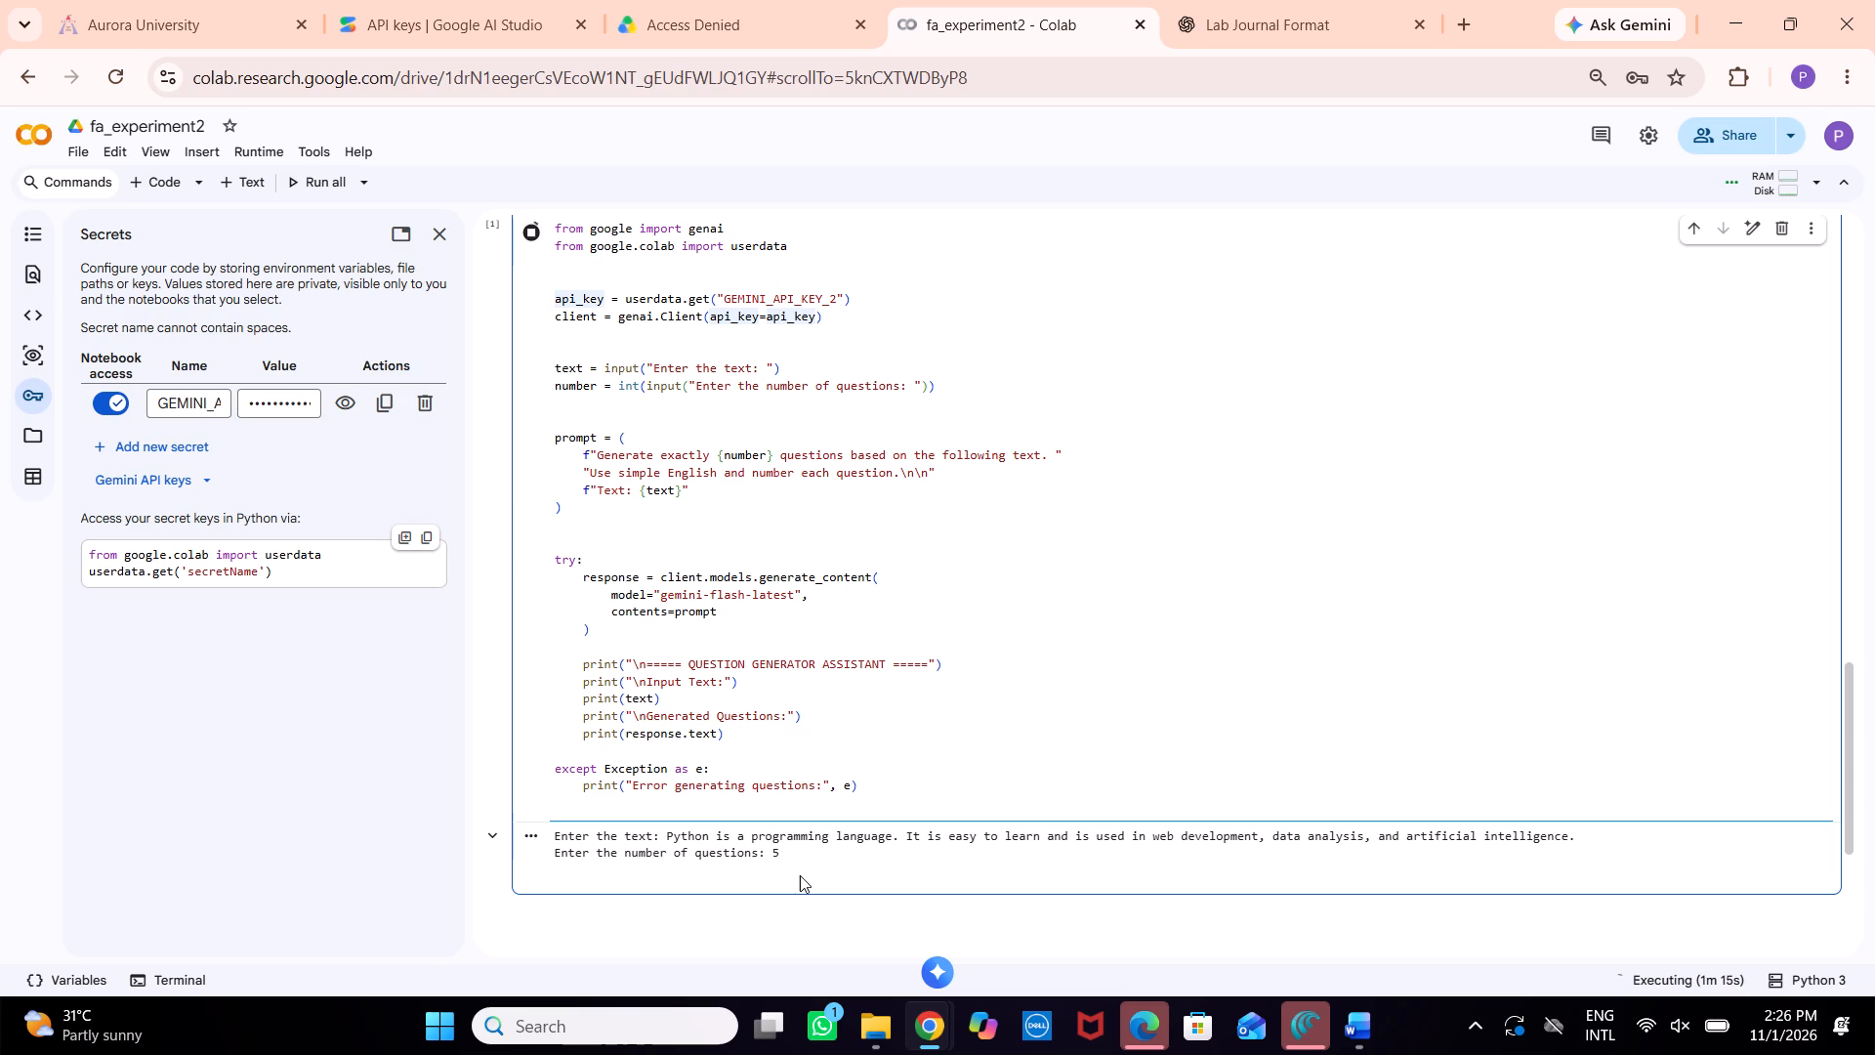
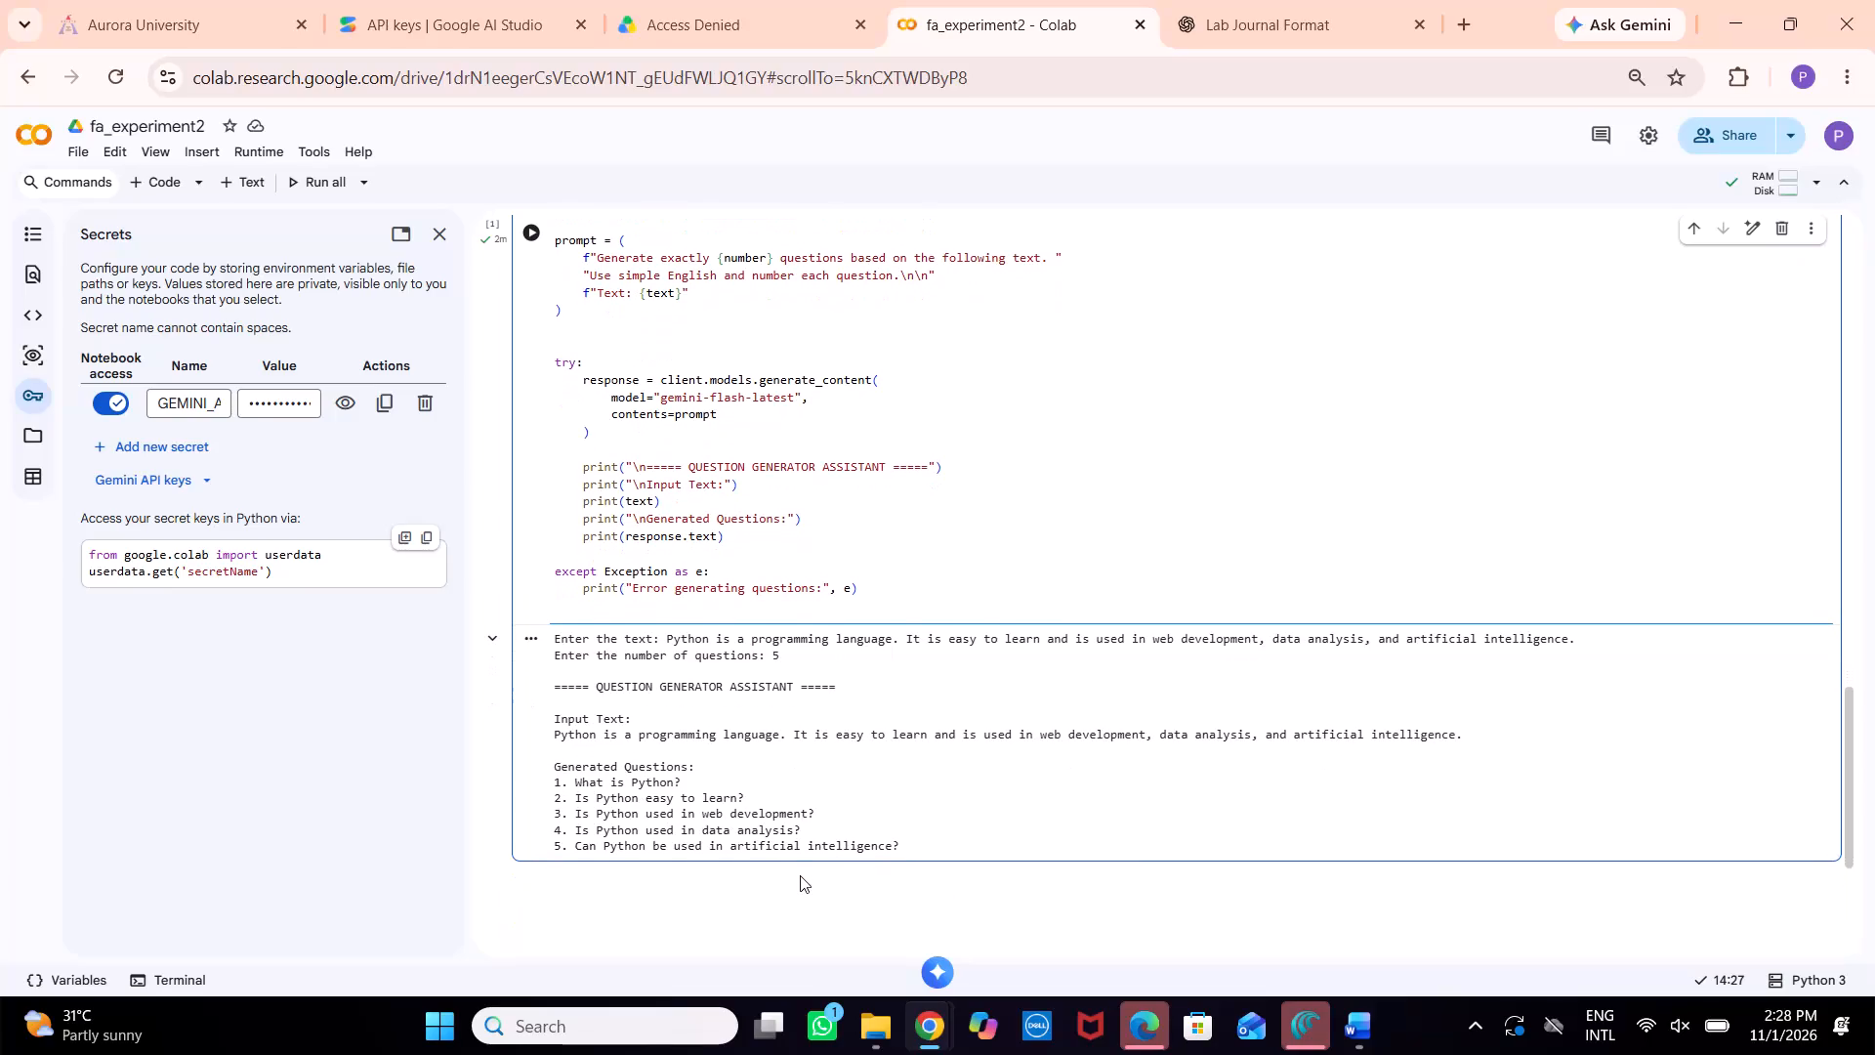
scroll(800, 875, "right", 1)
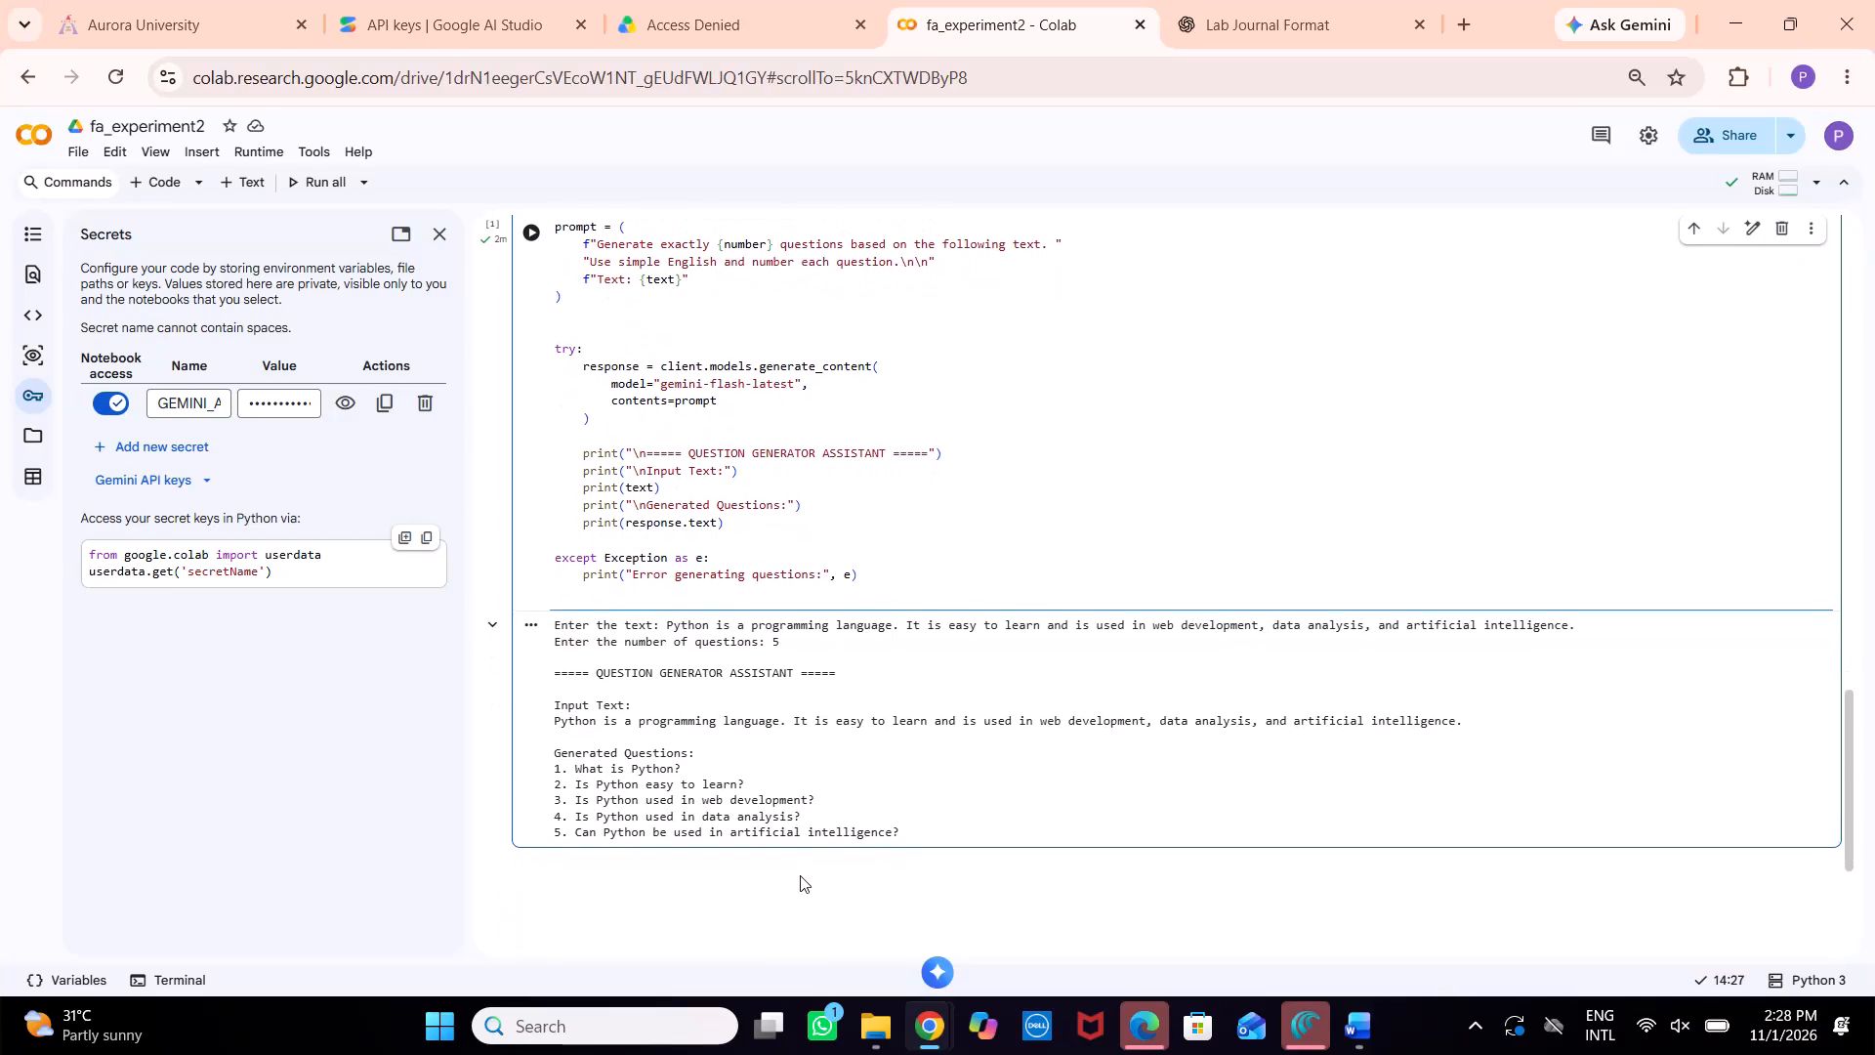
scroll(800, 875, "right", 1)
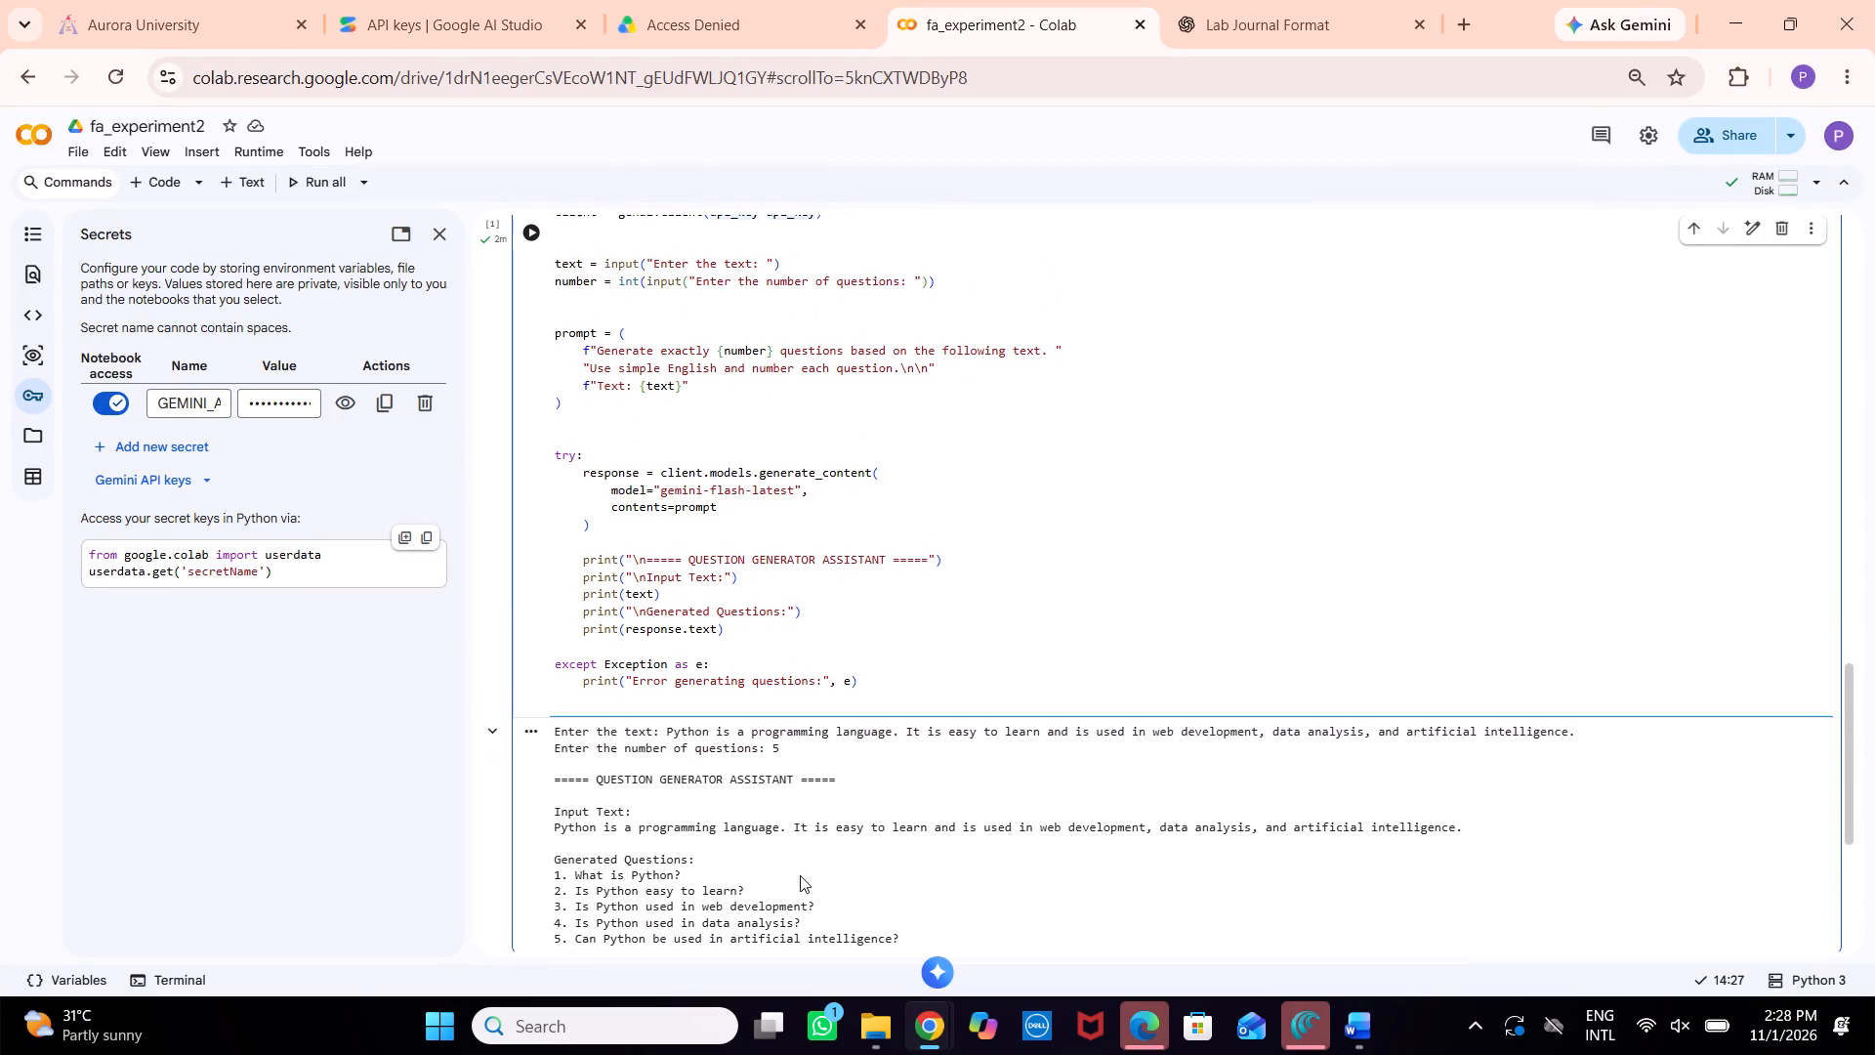
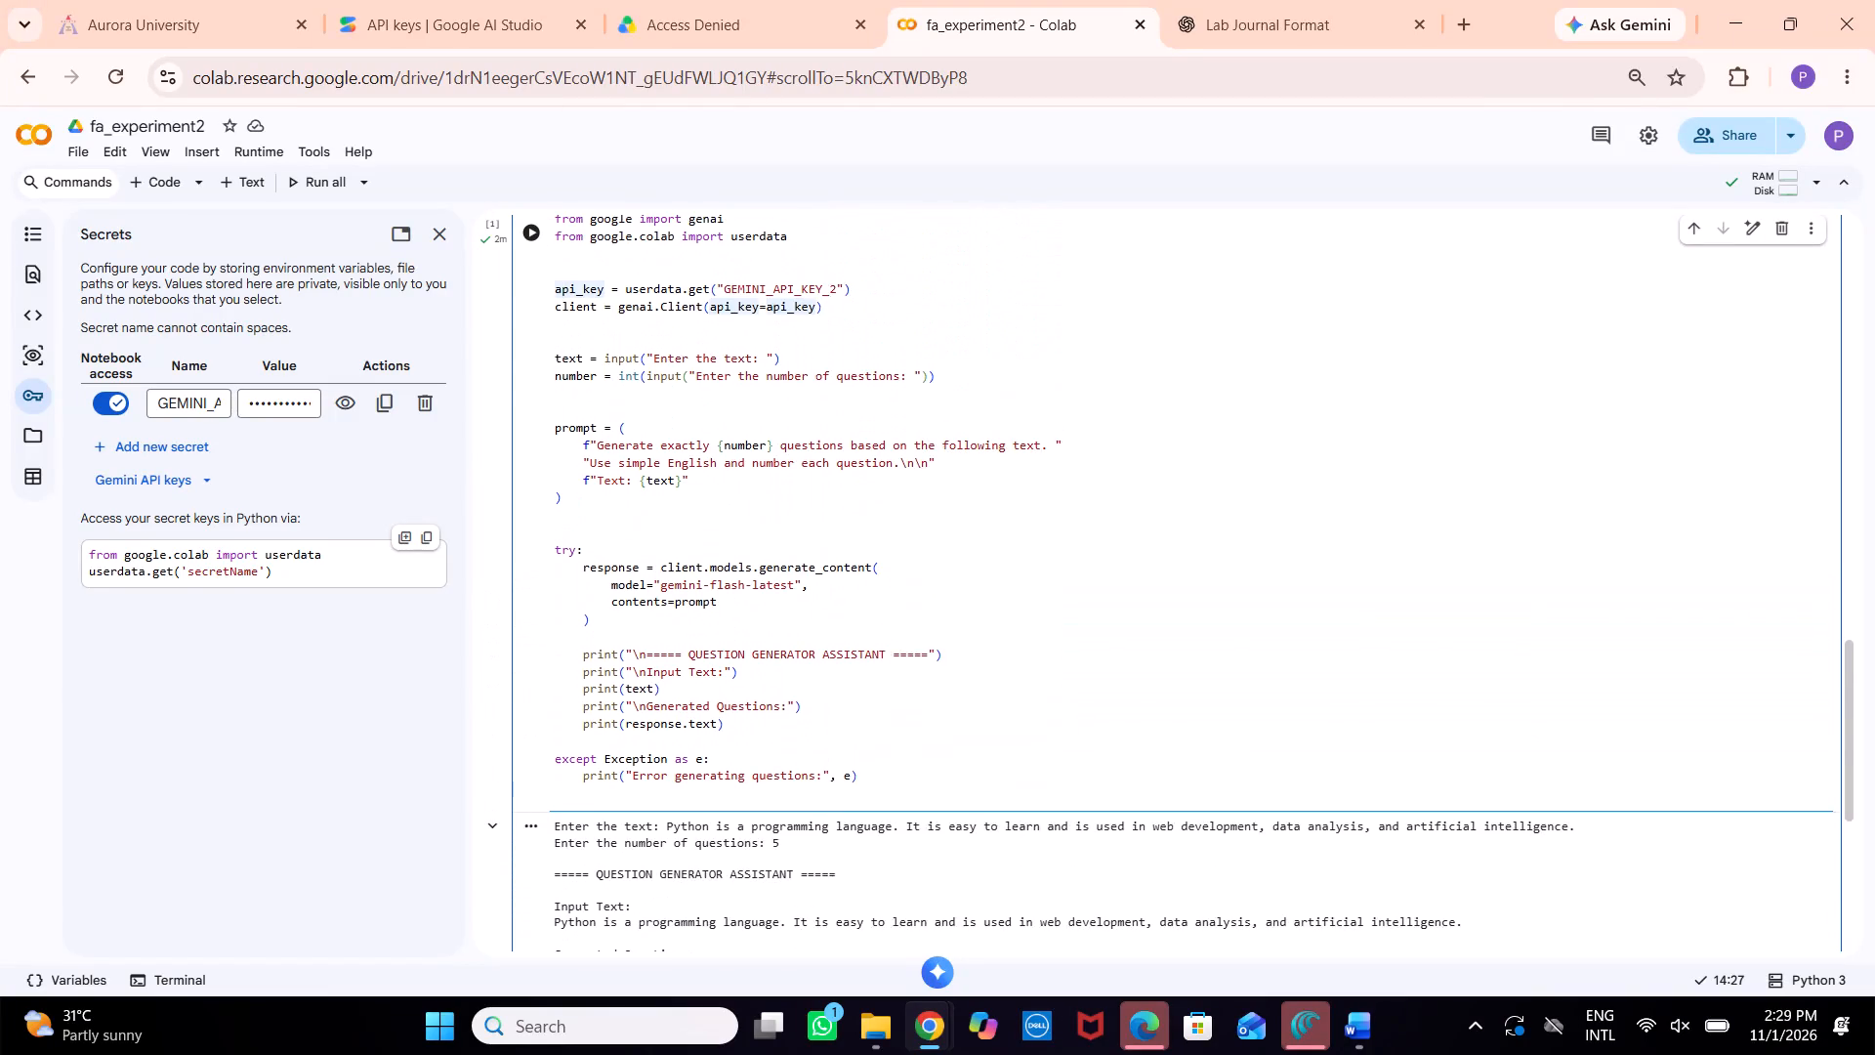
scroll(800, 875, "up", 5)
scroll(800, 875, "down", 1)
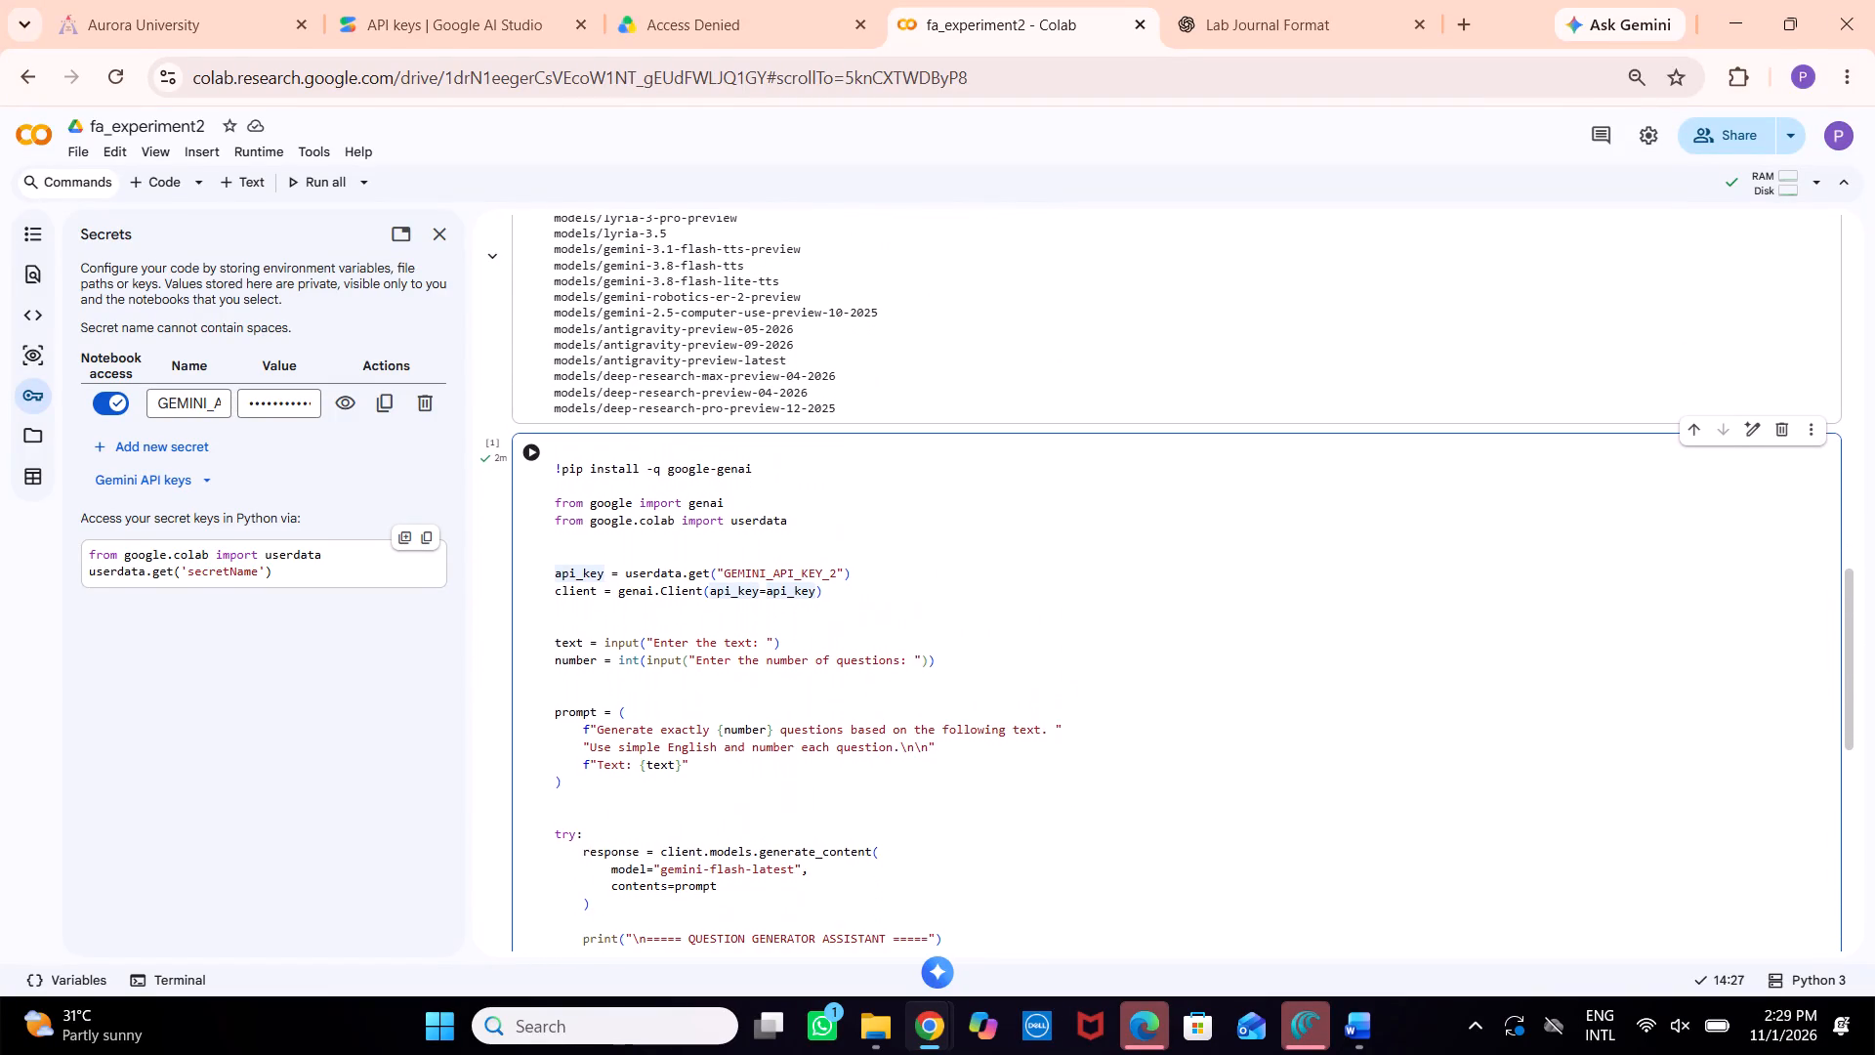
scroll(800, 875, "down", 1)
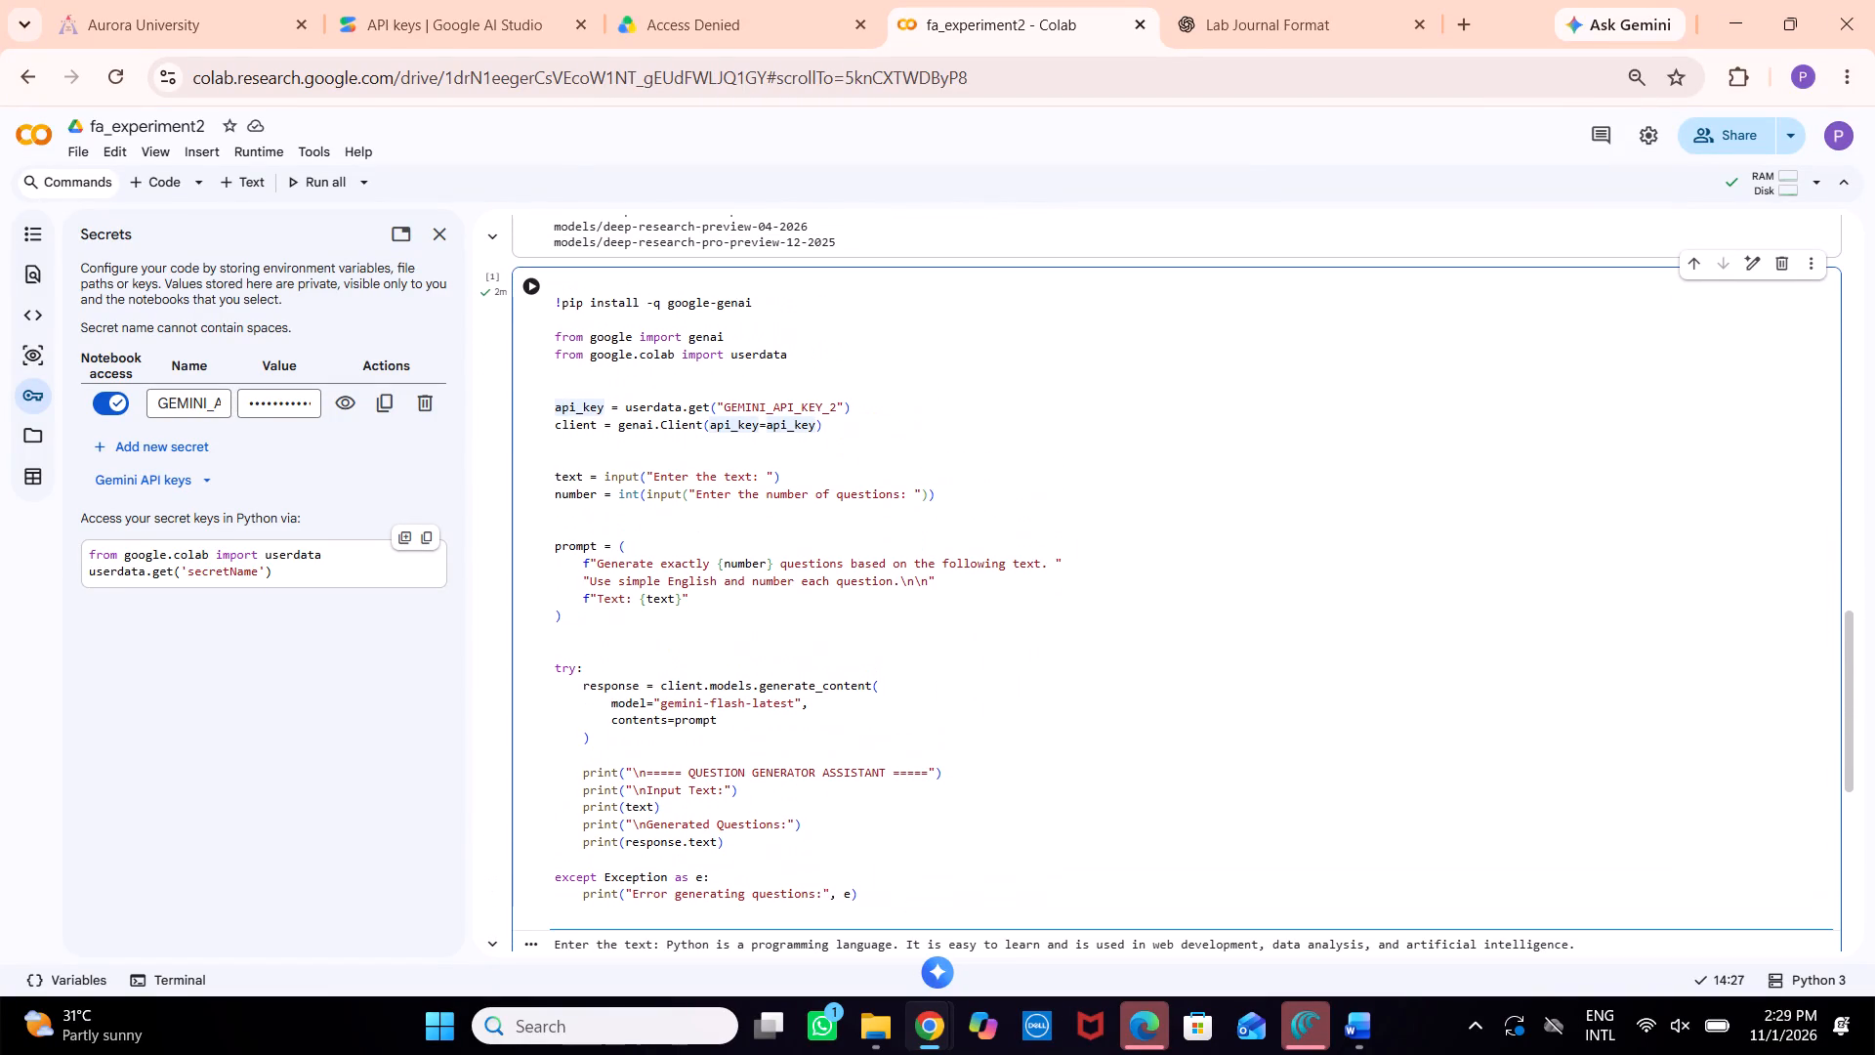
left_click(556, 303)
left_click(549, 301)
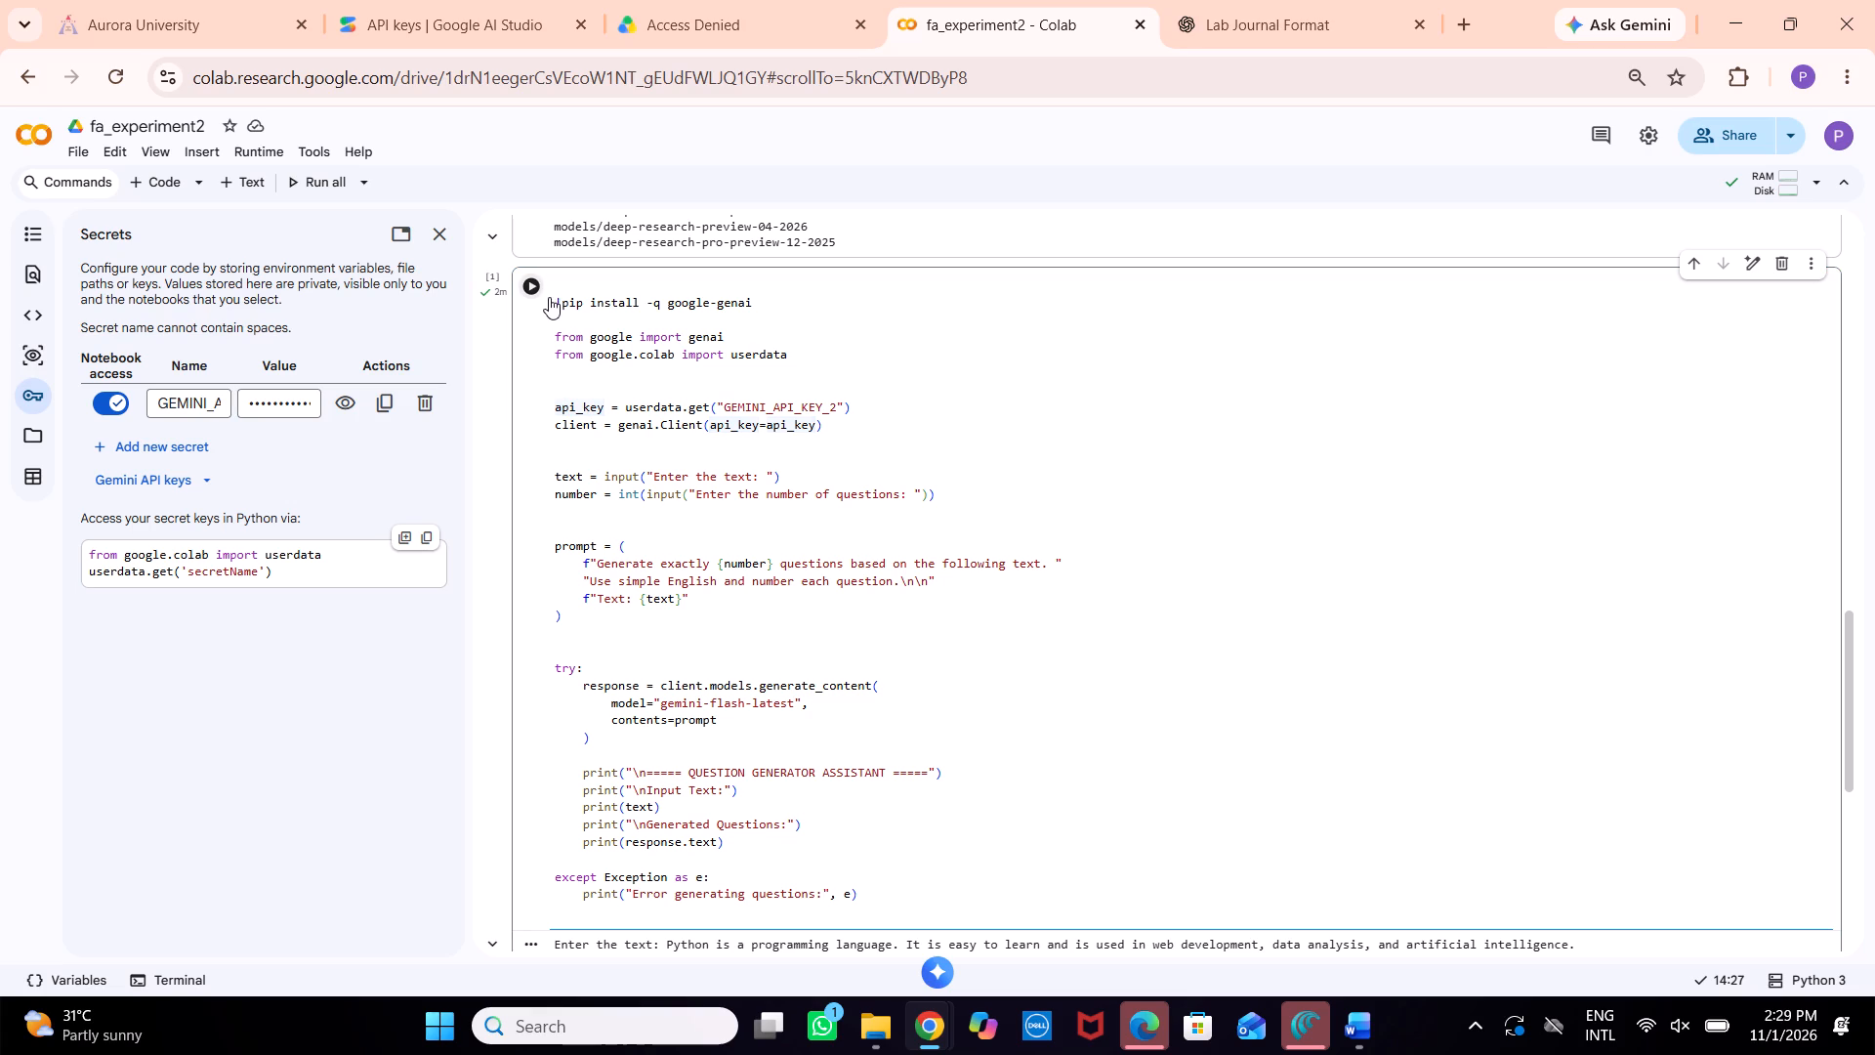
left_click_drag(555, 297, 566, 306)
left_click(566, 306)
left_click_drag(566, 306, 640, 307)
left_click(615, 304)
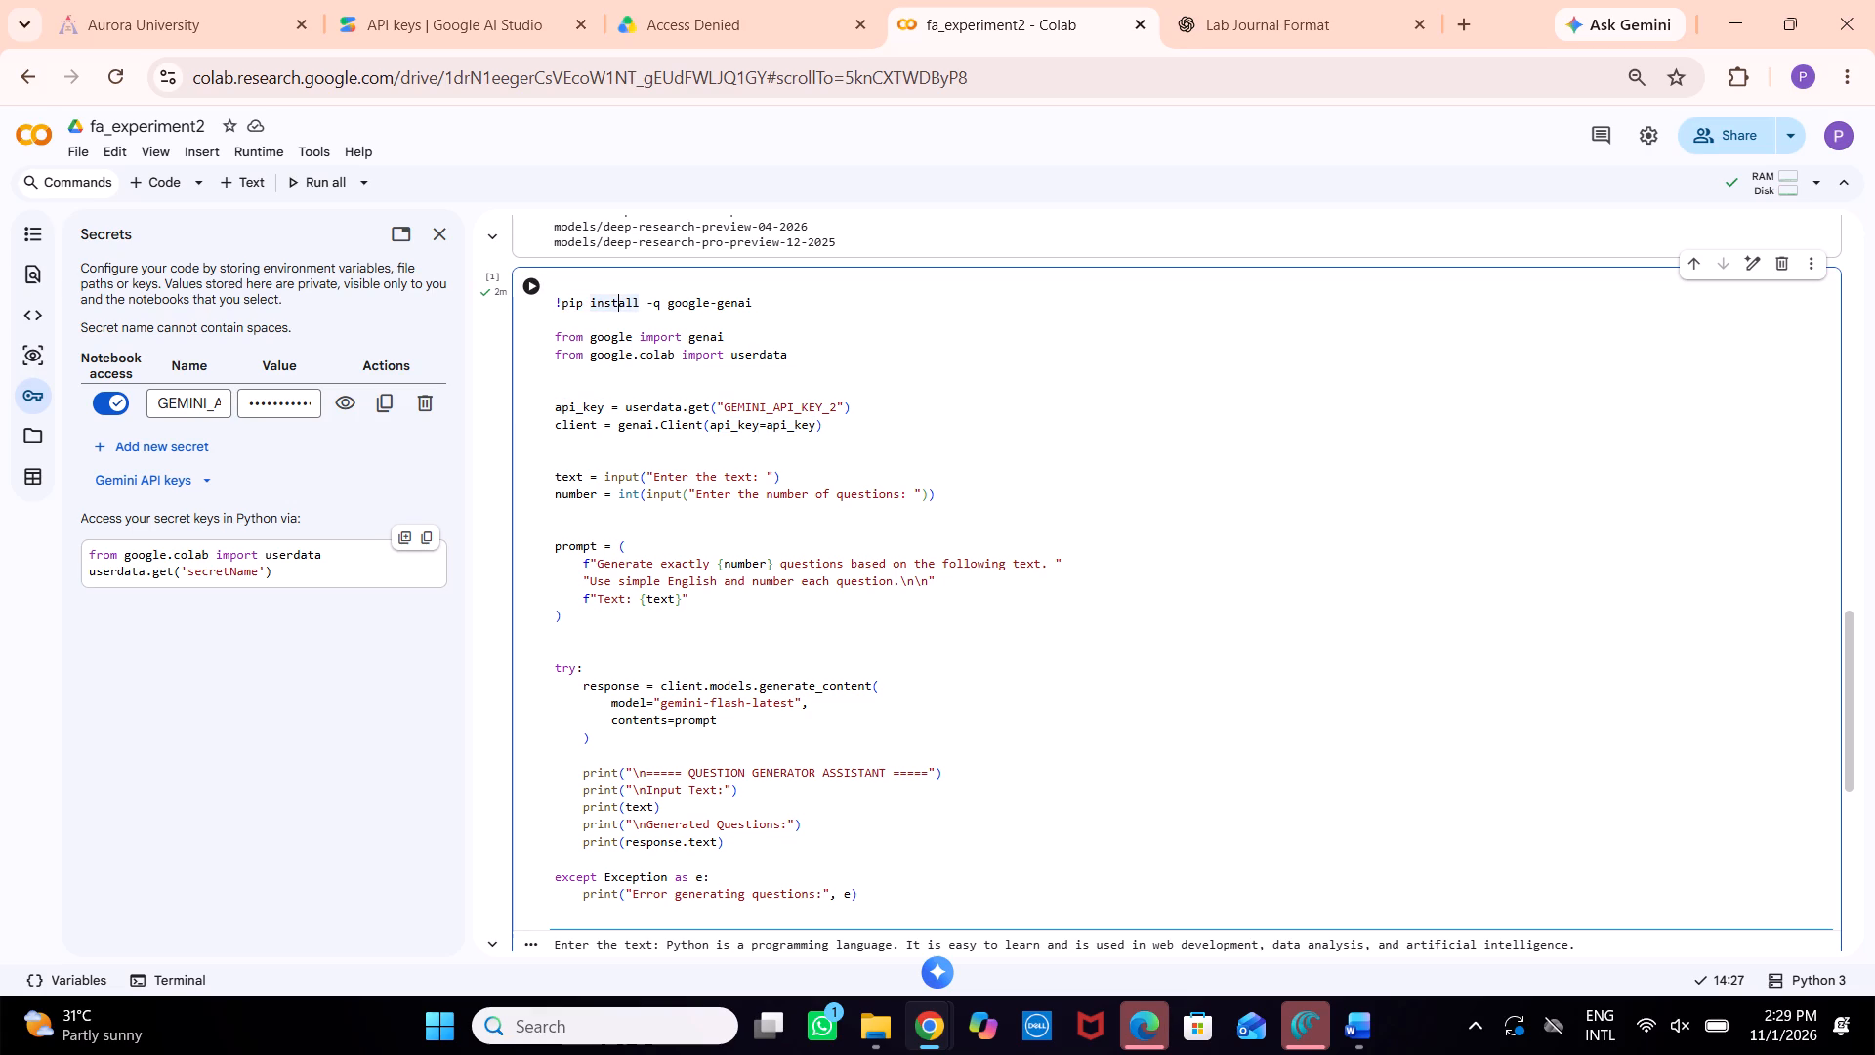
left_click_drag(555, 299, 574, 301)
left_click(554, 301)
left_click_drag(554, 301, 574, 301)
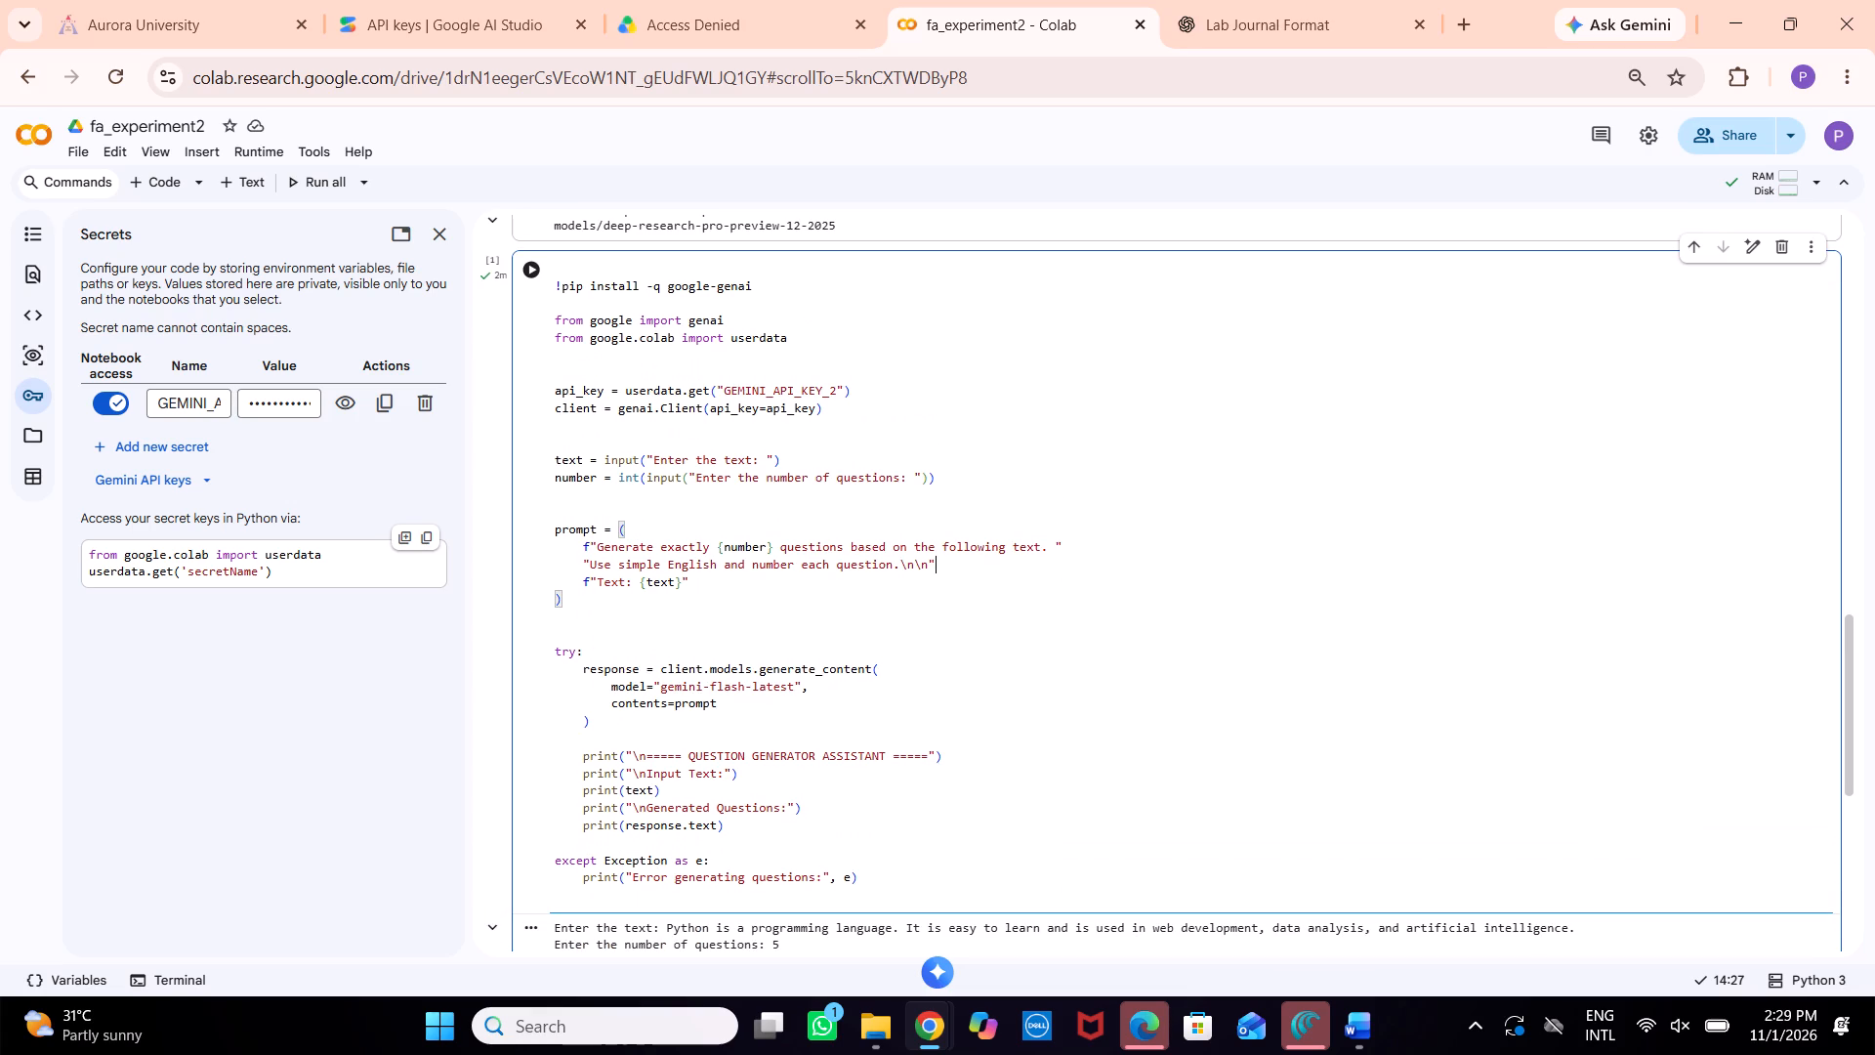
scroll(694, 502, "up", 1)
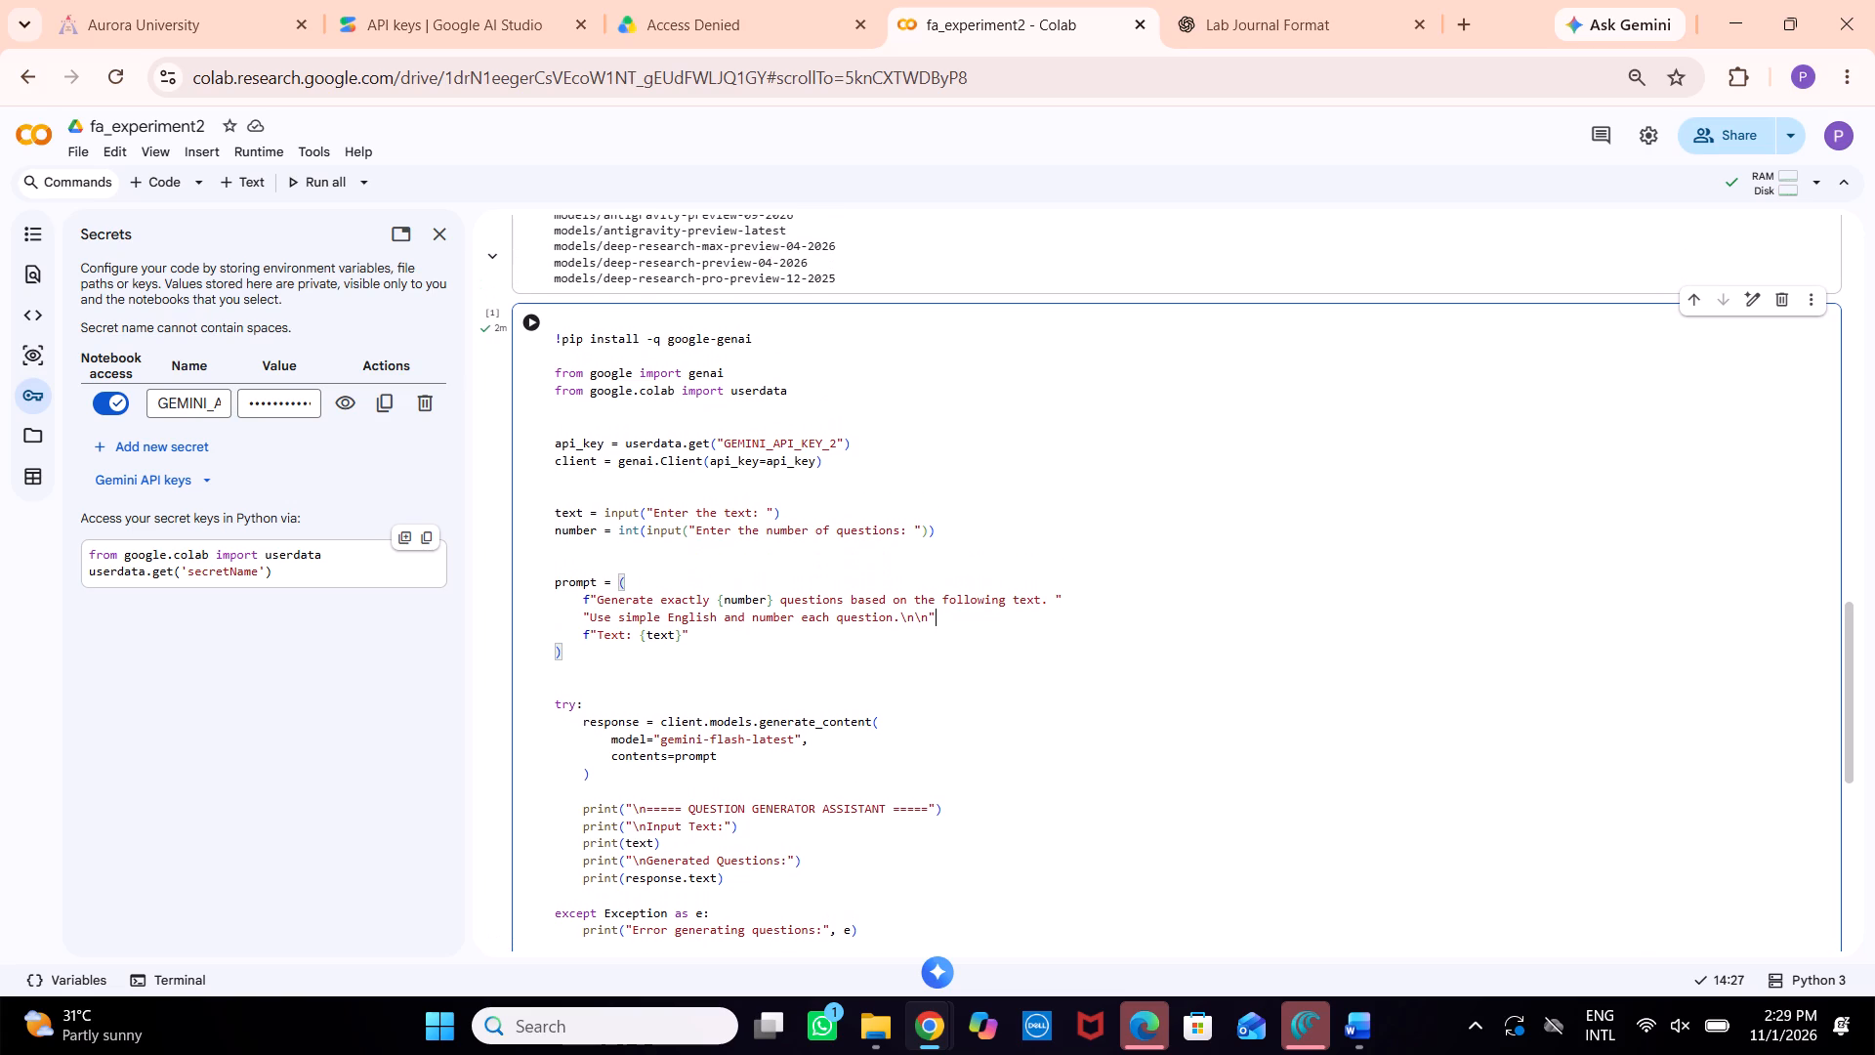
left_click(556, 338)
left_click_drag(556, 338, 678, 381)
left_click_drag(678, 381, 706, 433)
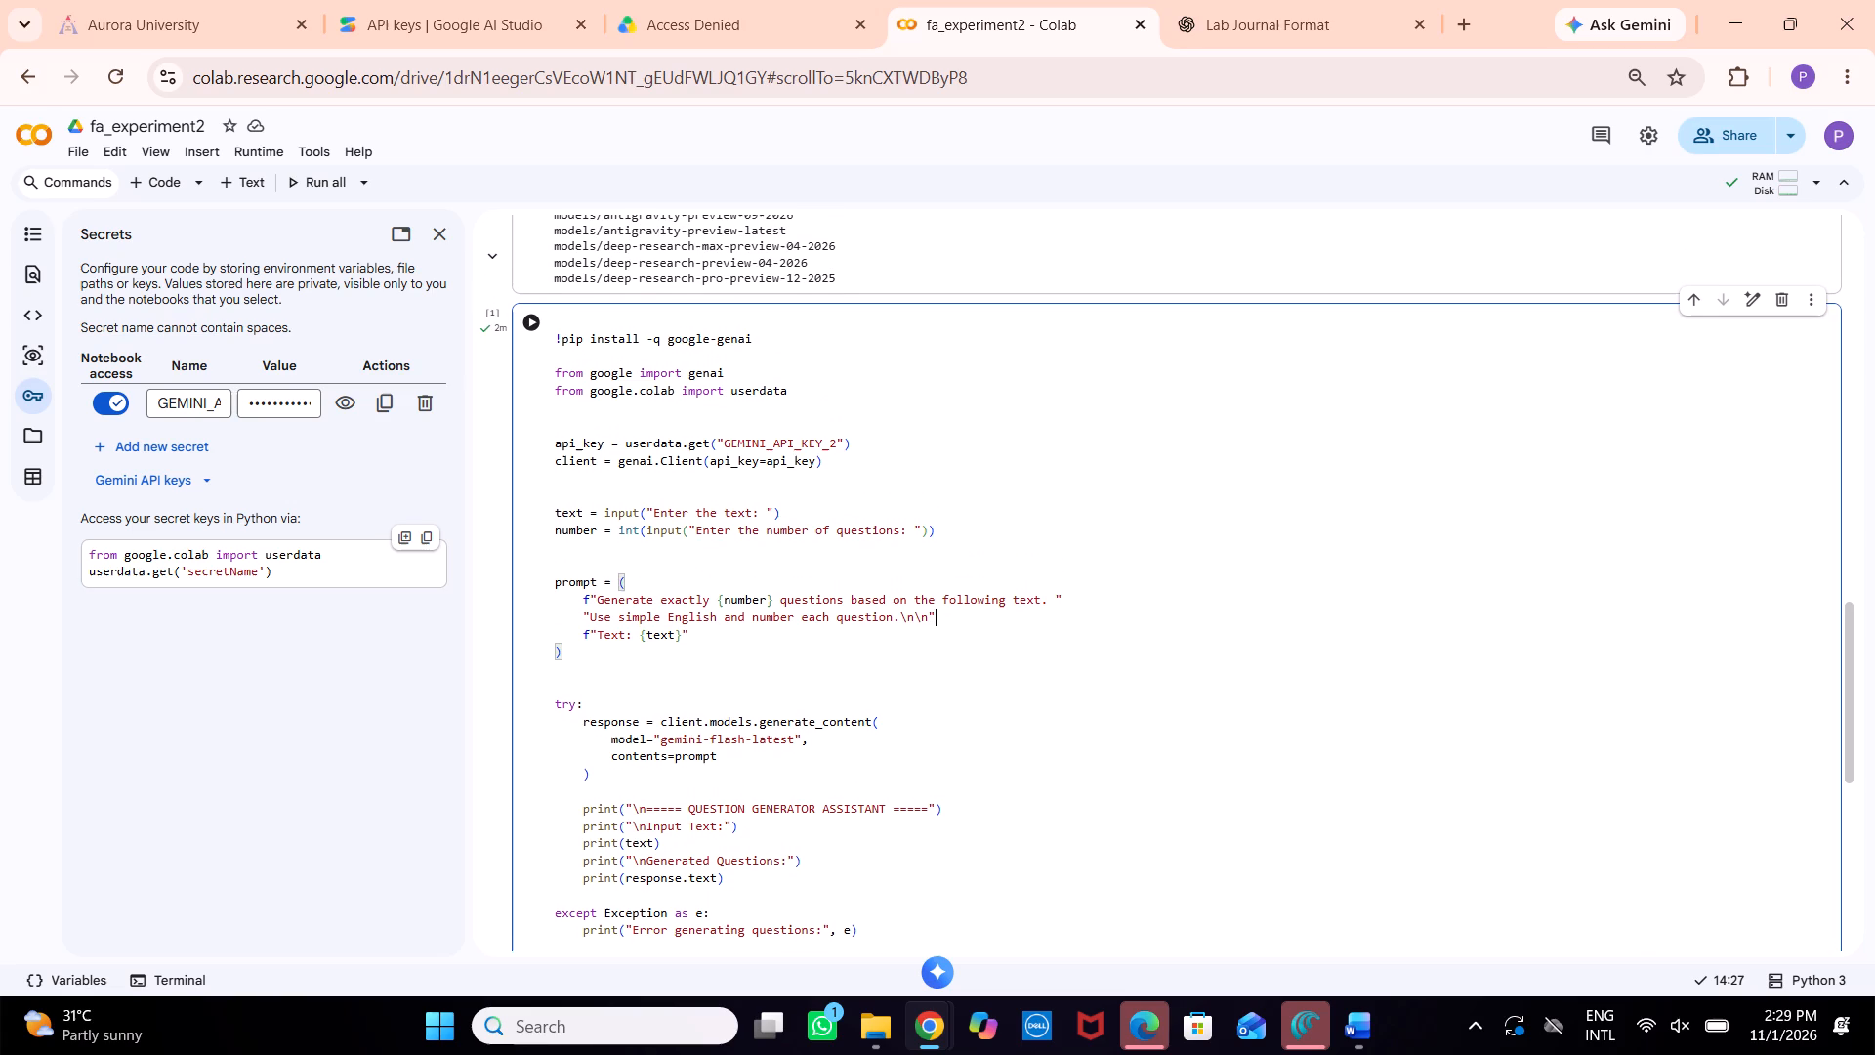
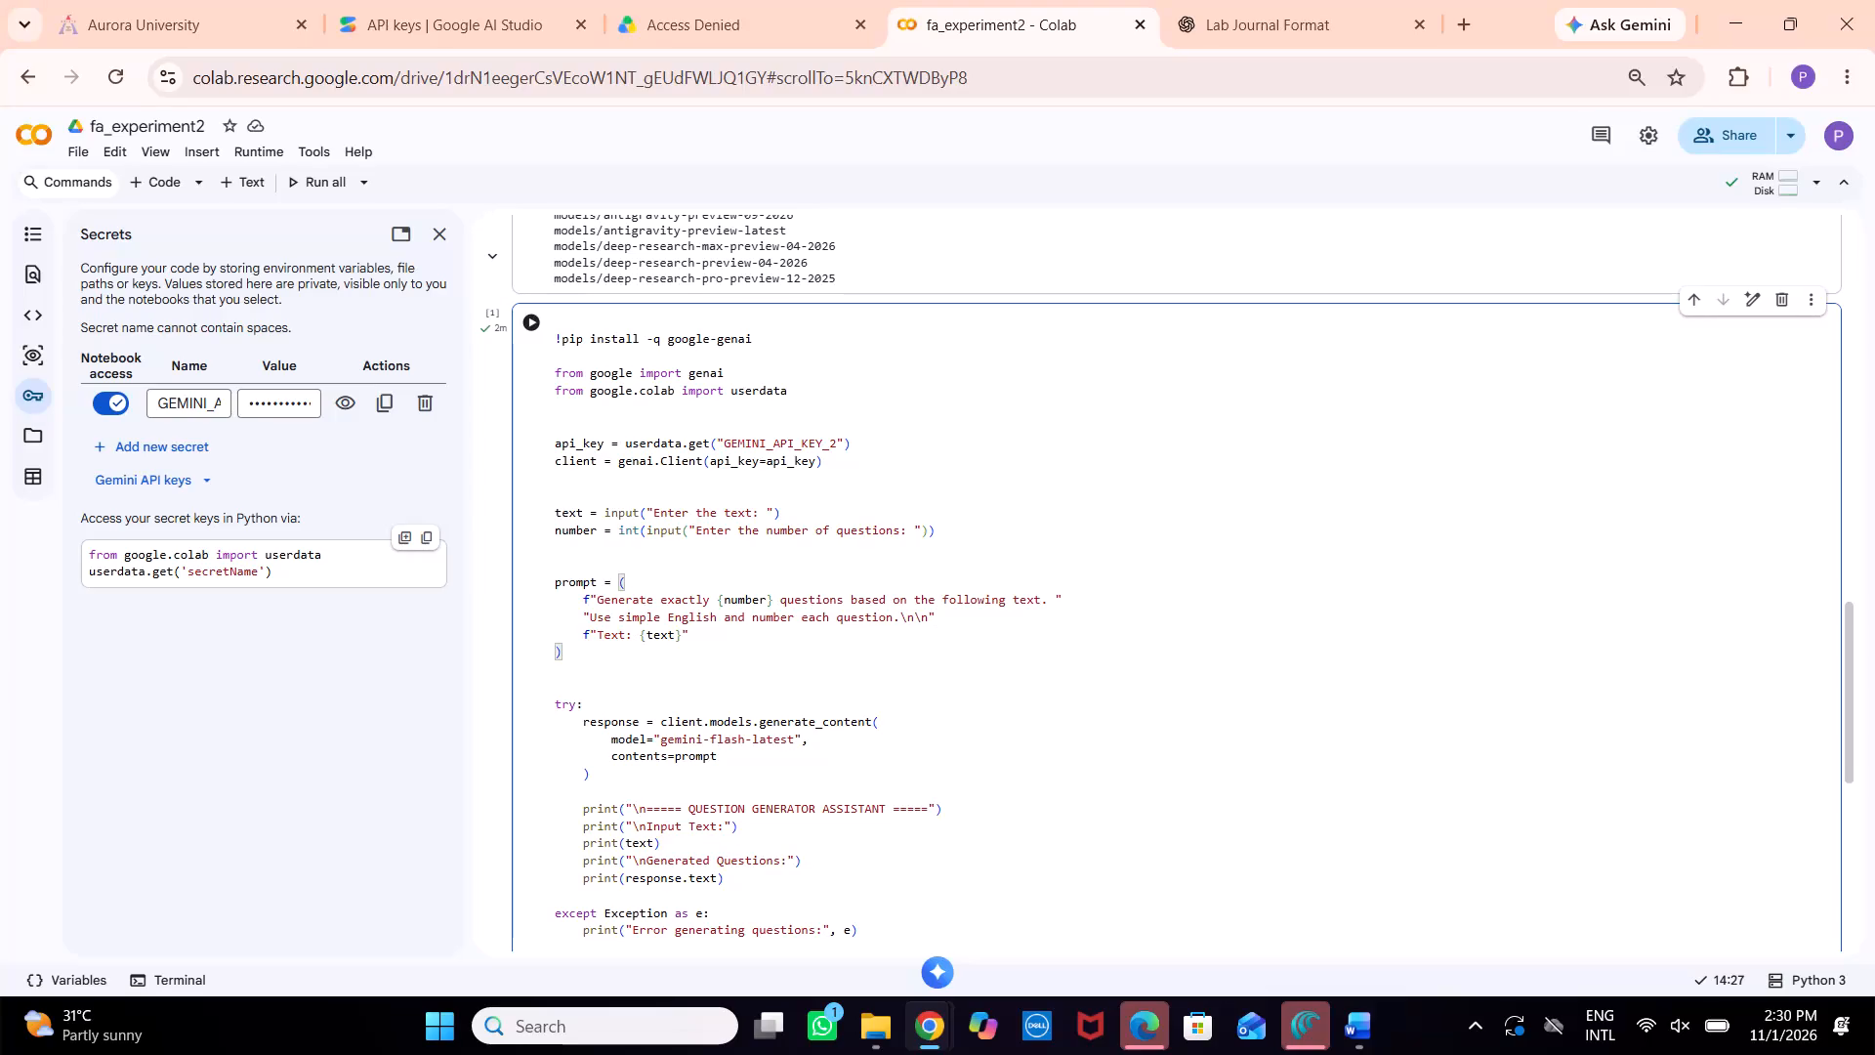
Copy the whole Question Generator Assistant code, from the "!pip install -q google-genai" line through the final error print line.
left_click_drag(556, 338, 604, 348)
left_click_drag(604, 348, 564, 335)
left_click_drag(564, 335, 812, 978)
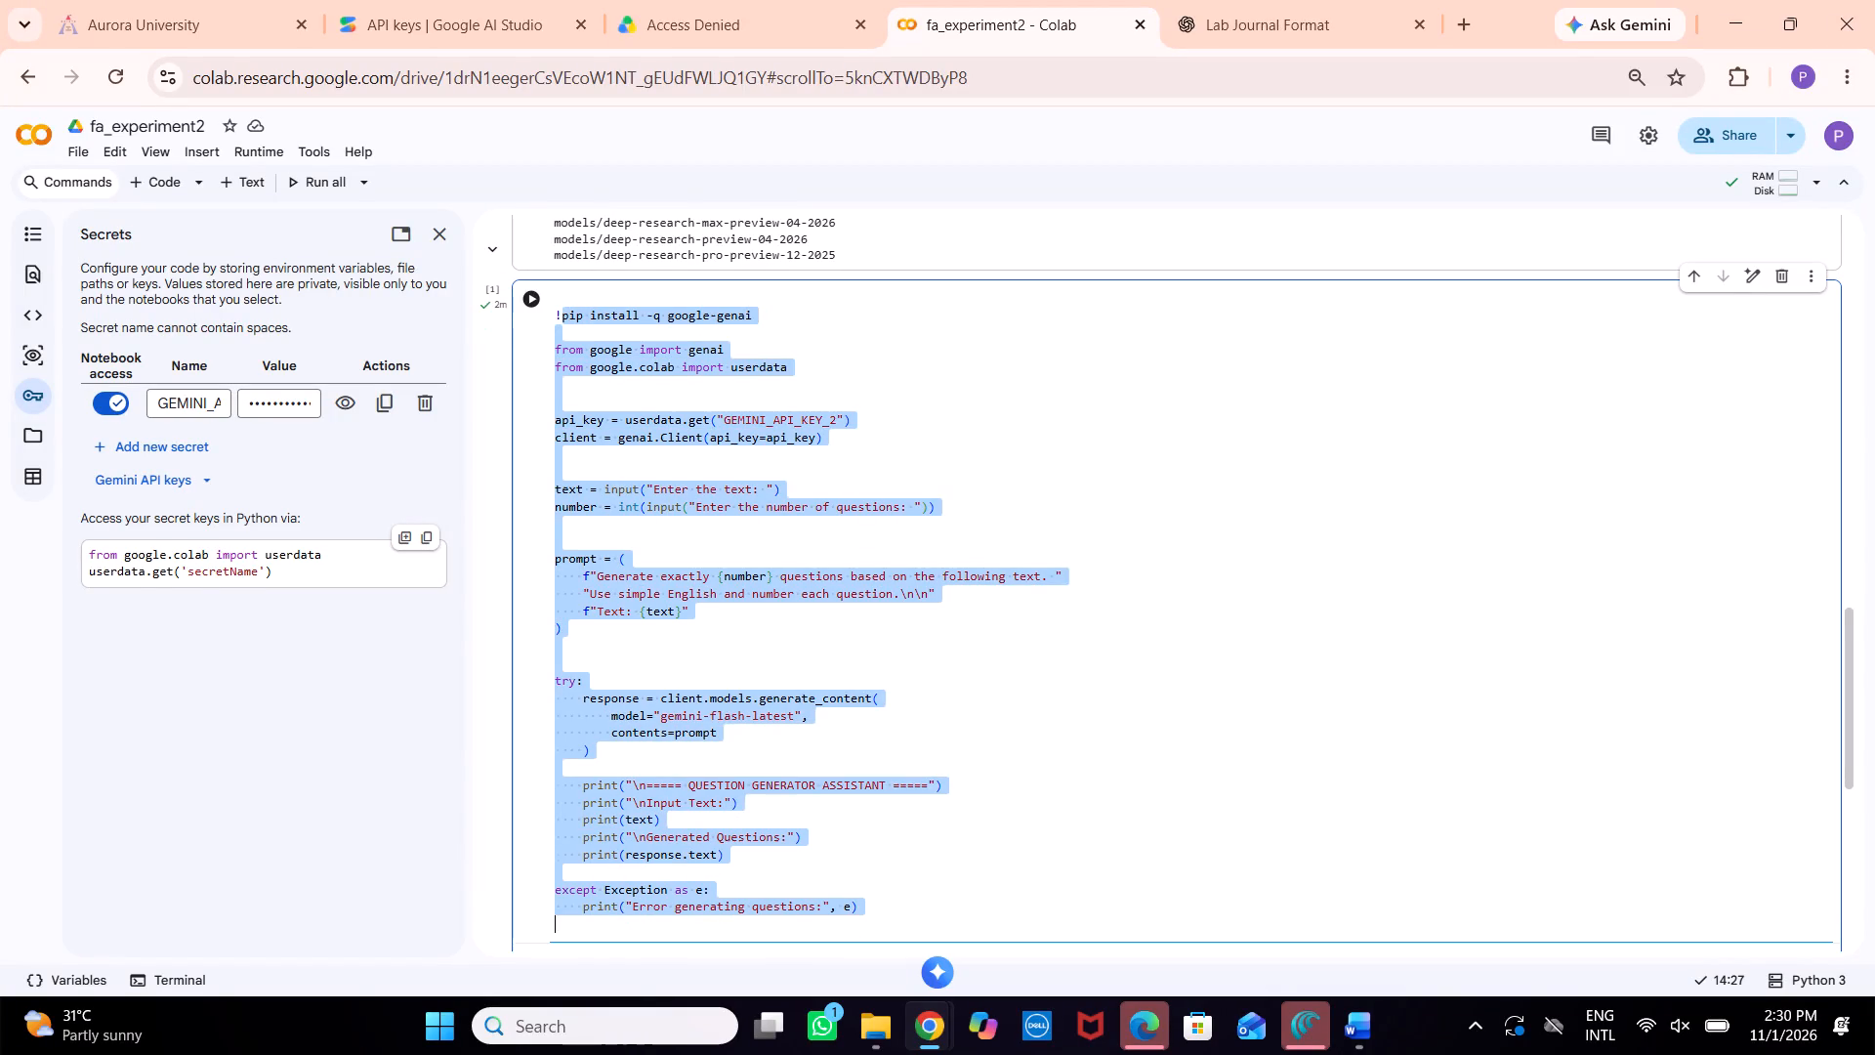
left_click_drag(812, 978, 861, 1039)
left_click_drag(861, 1039, 876, 897)
scroll(862, 861, "down", 1)
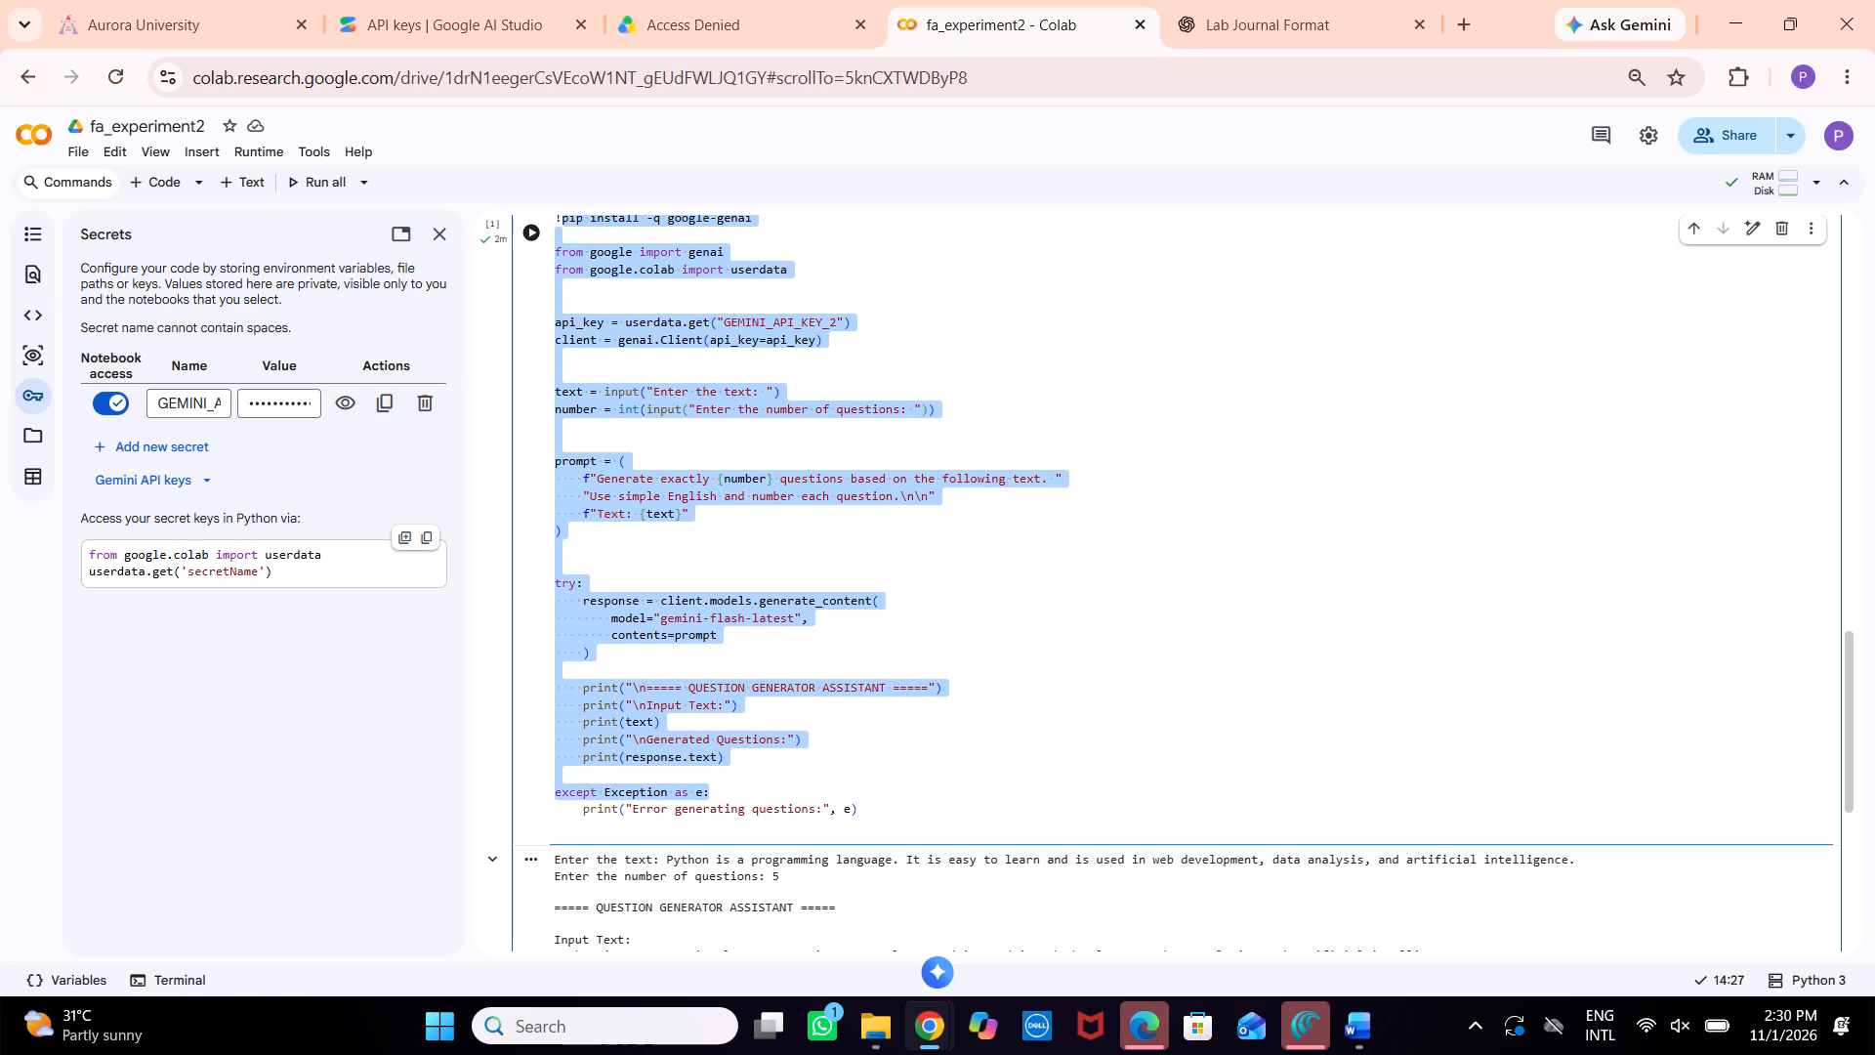
scroll(856, 852, "up", 1)
left_click(740, 632)
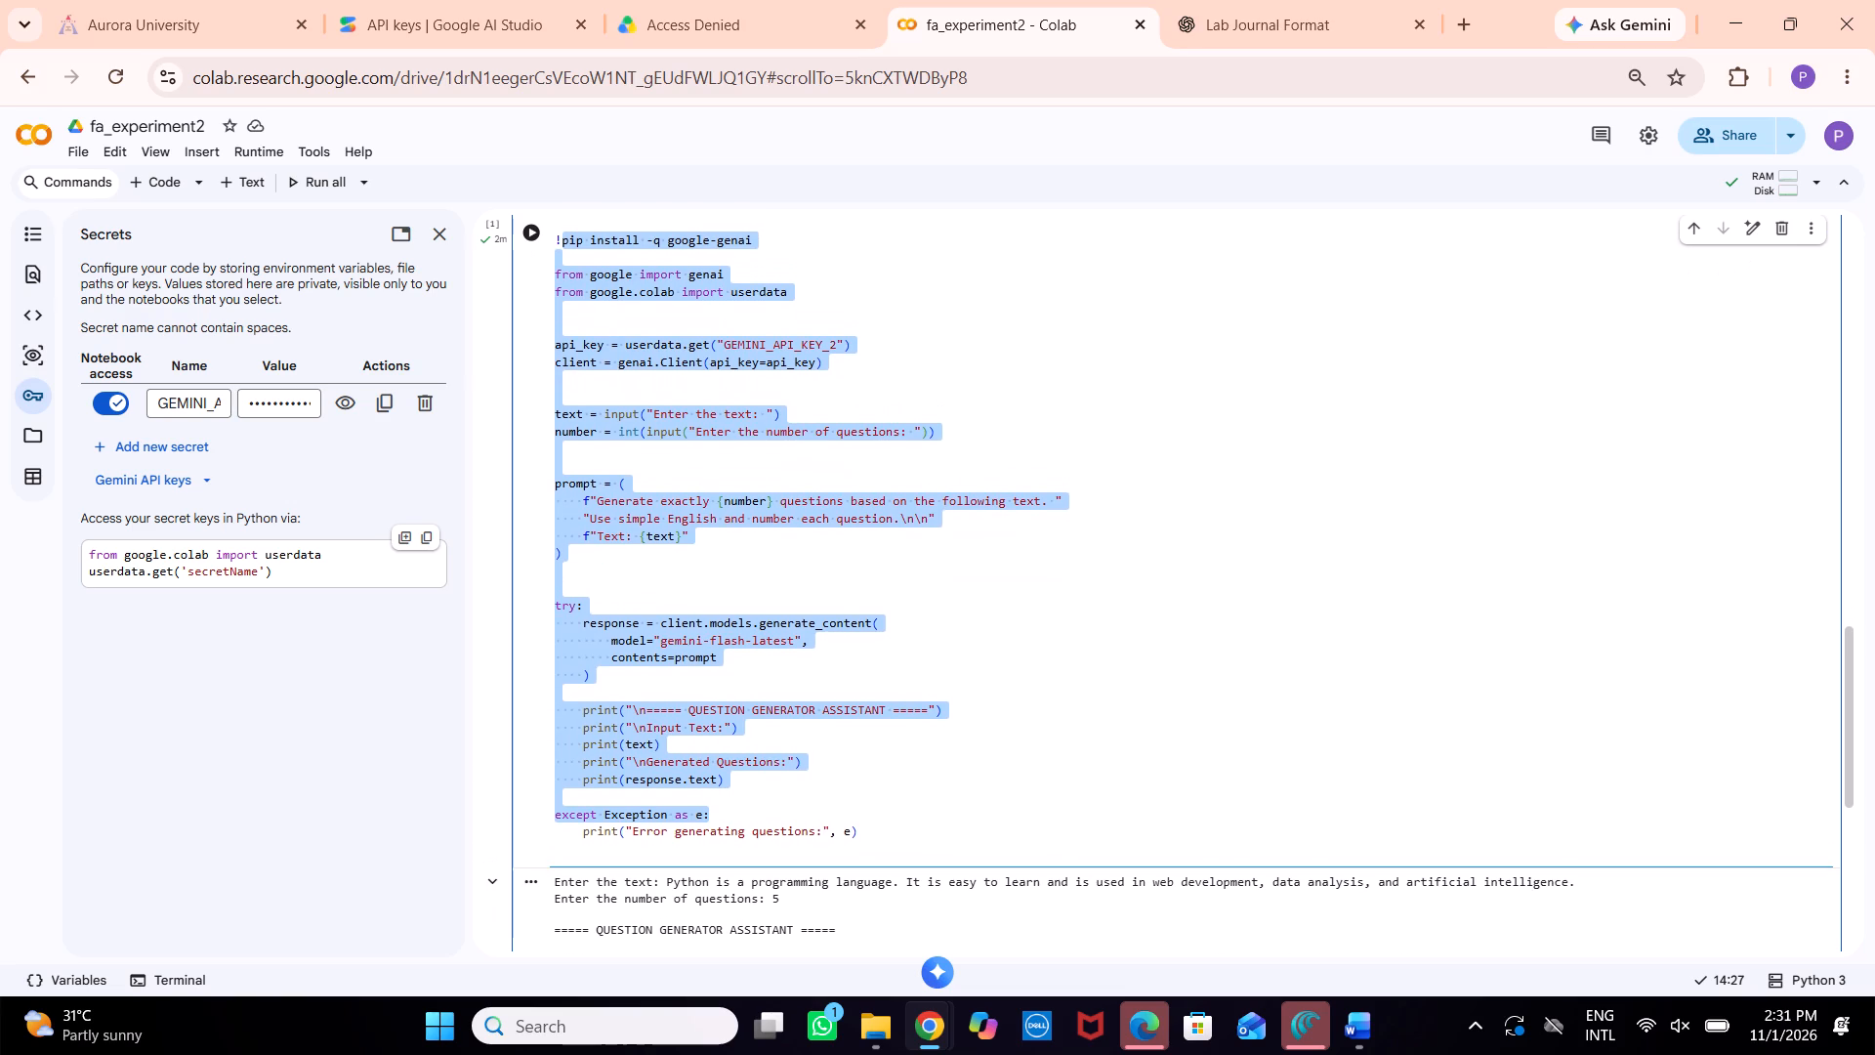
left_click_drag(561, 245, 706, 340)
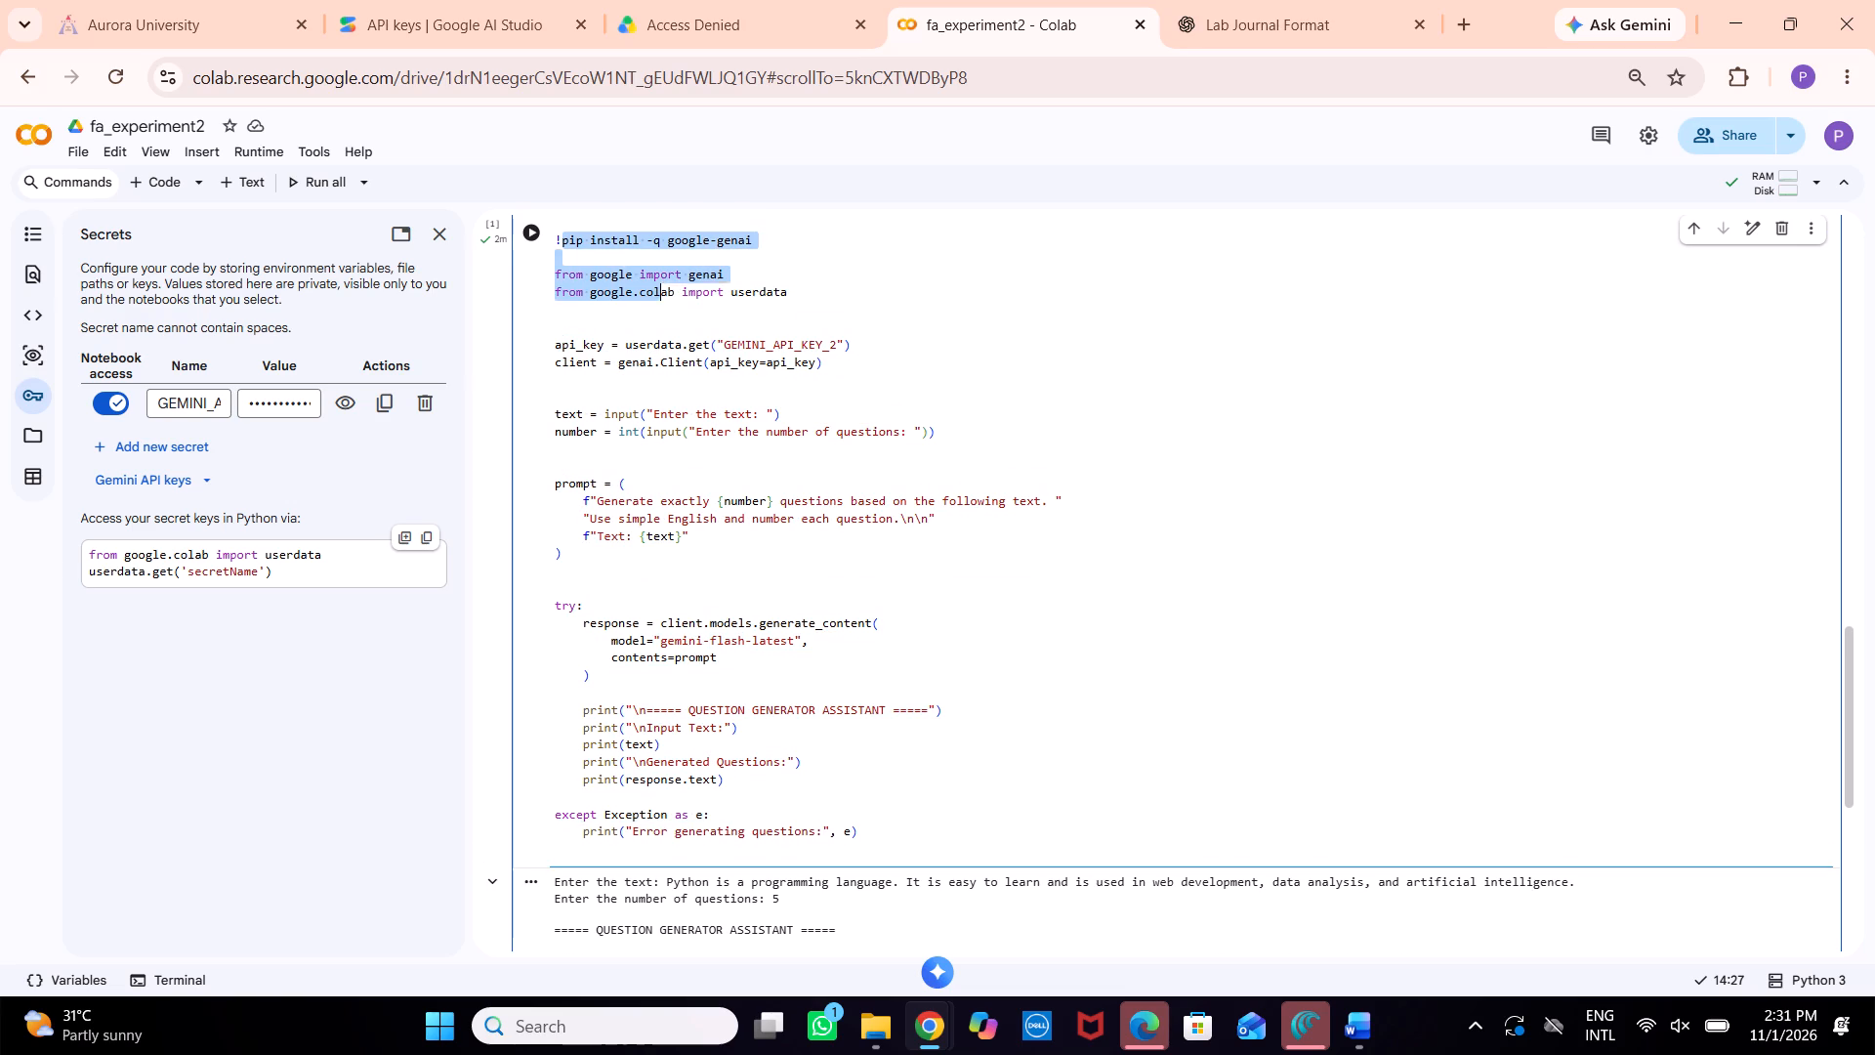
left_click_drag(706, 340, 878, 830)
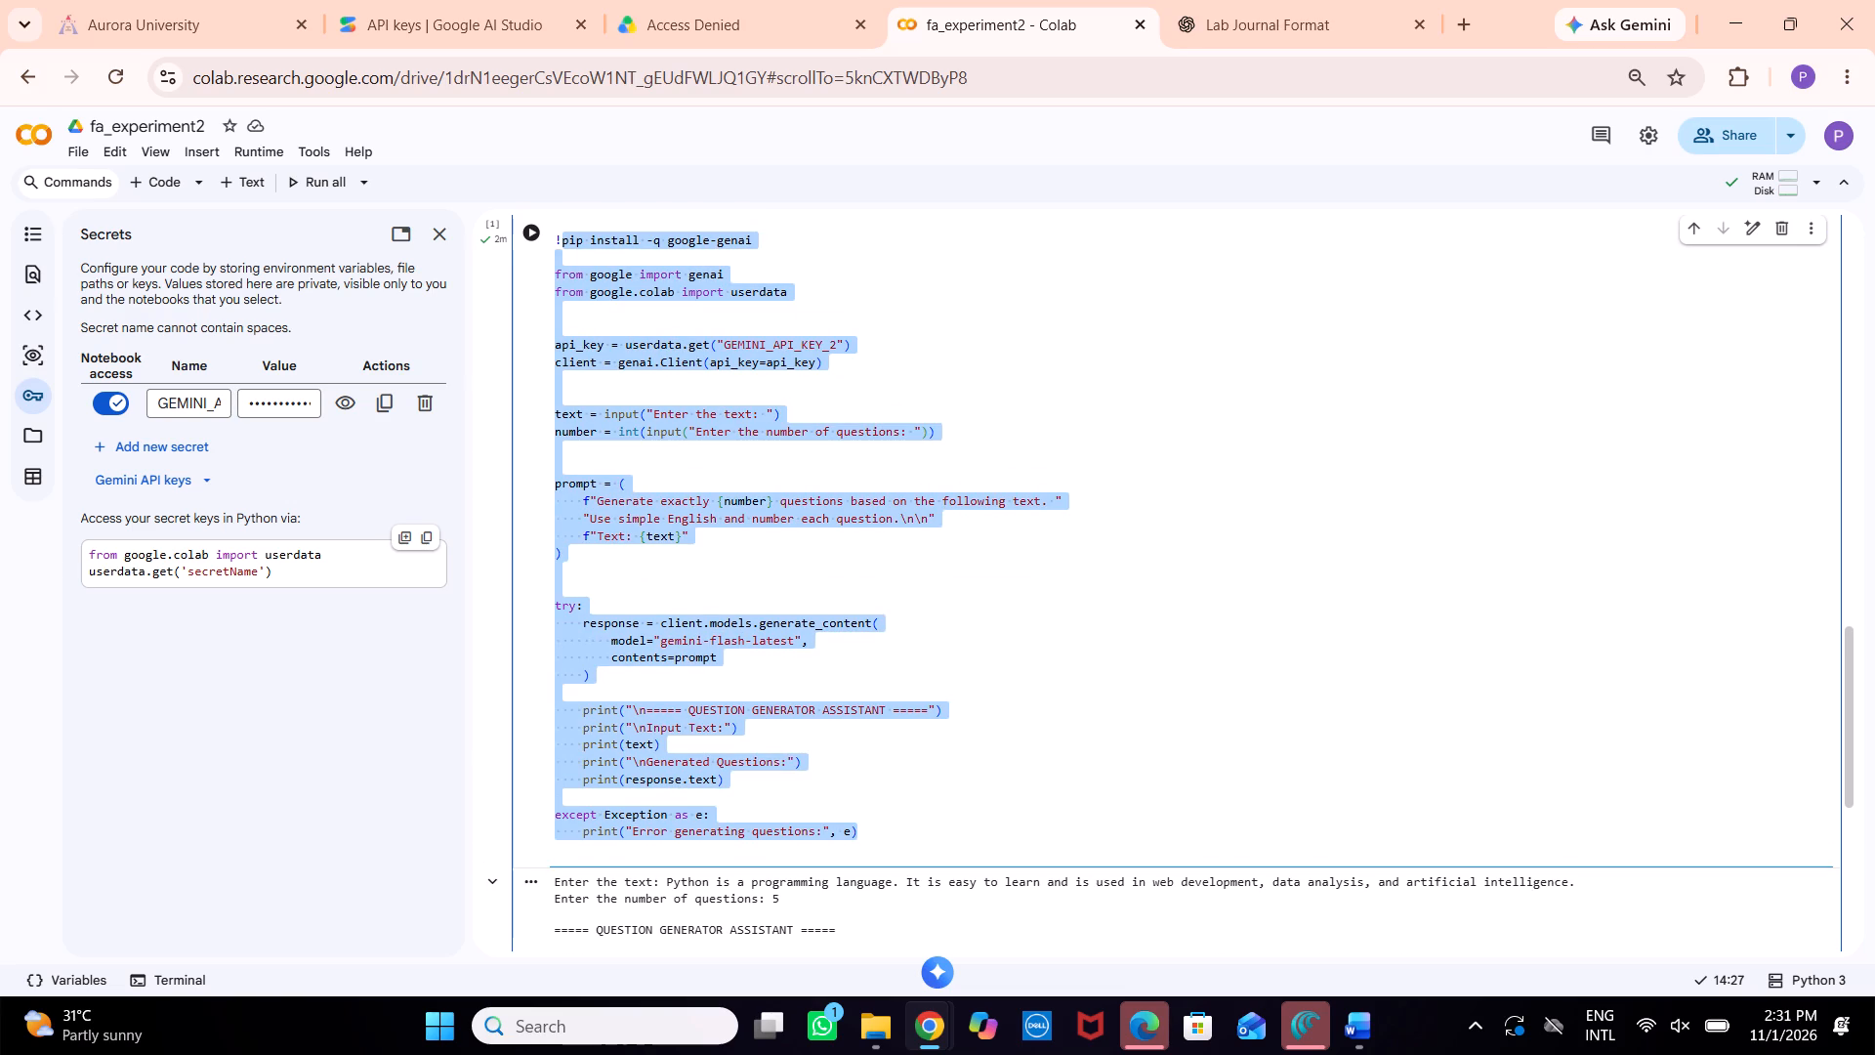
key("ctrl+c")
key("ctrl+c")
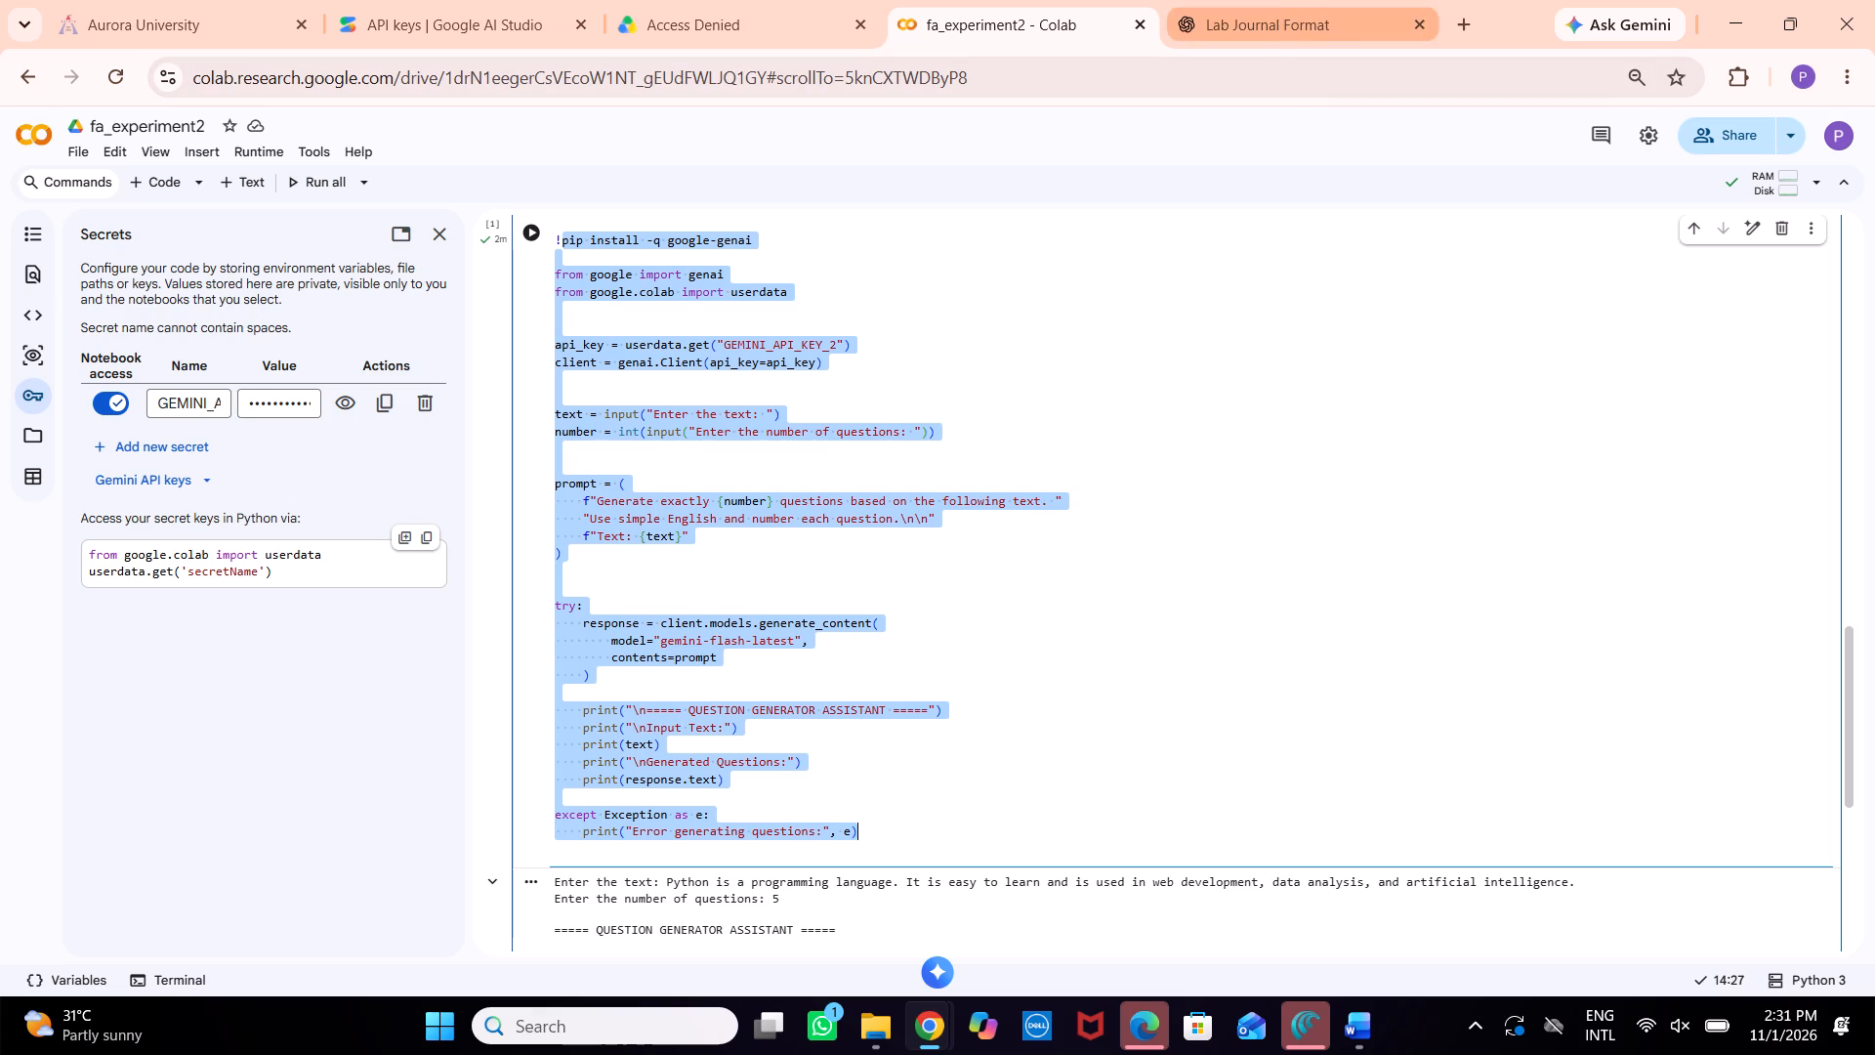
In the Word lab report_template, delete the old code above Procedure, from the final print("Error:", e) line back into the "# Generate questions" comment.
left_click(1354, 1016)
left_click(1414, 909)
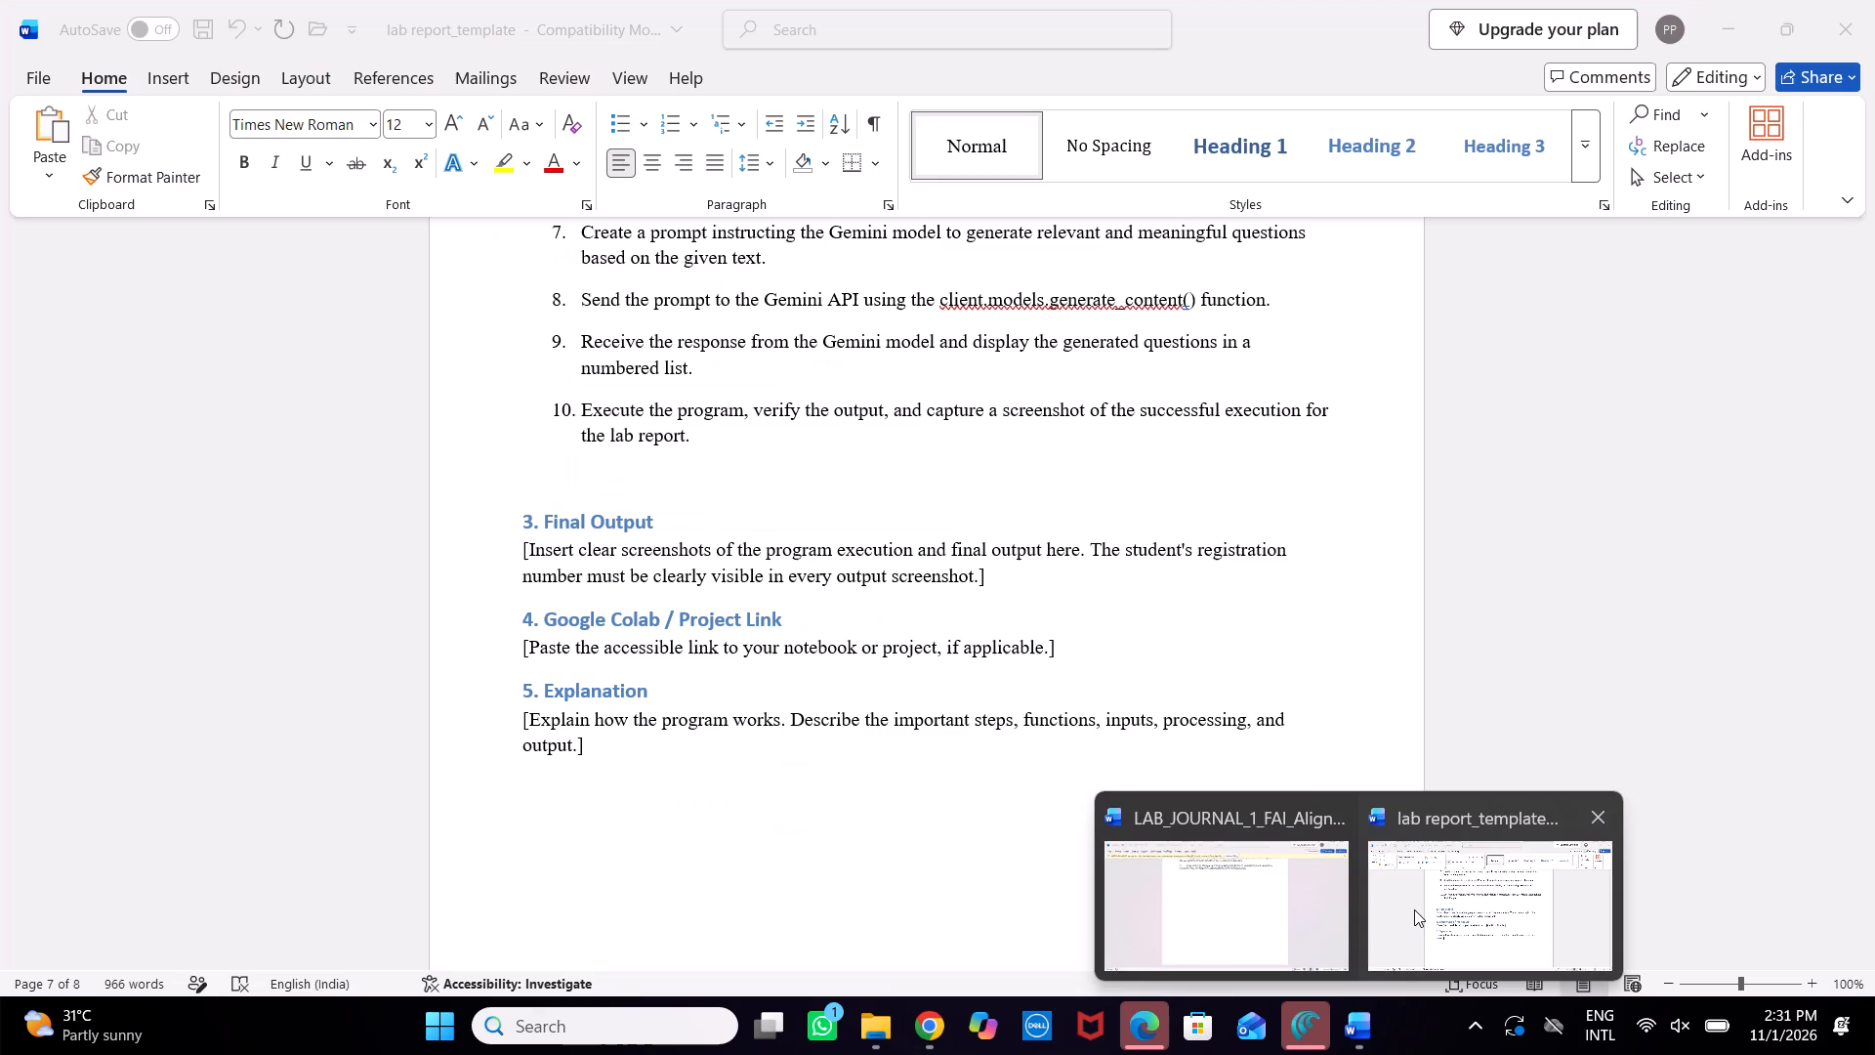
scroll(1161, 655, "up", 5)
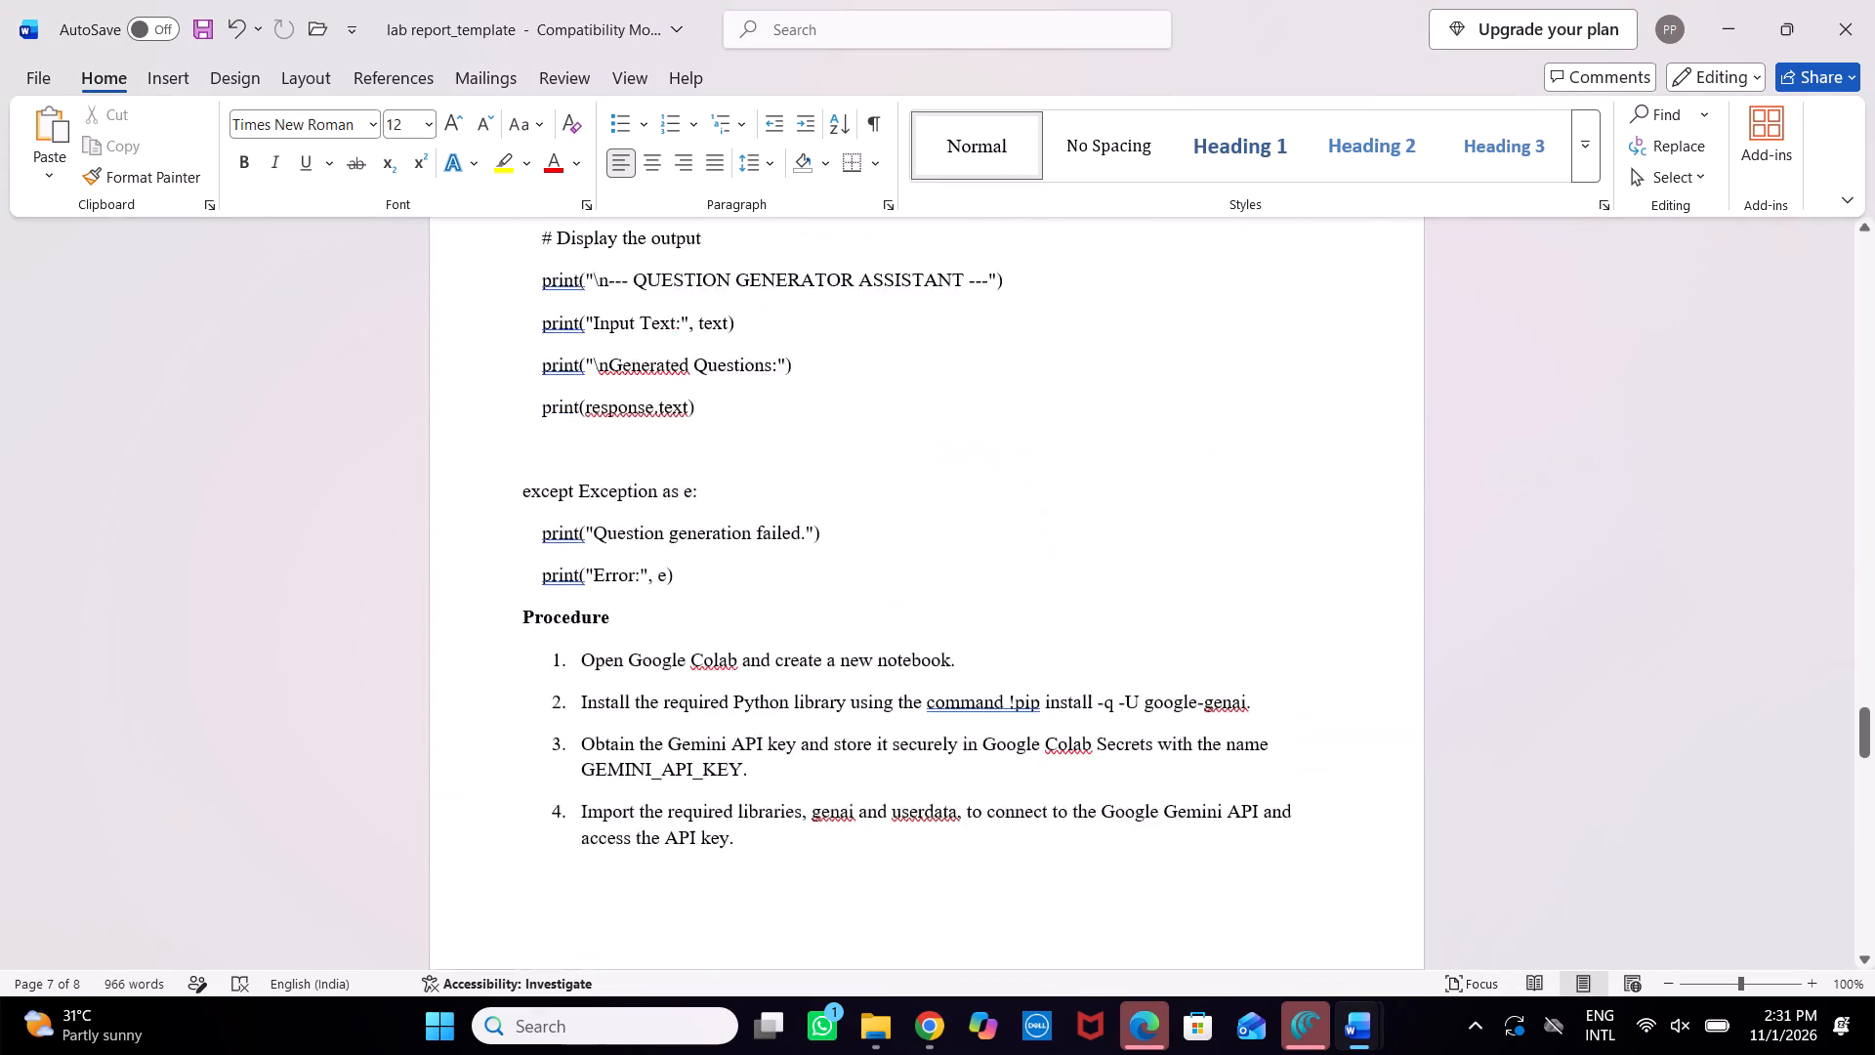
scroll(1161, 655, "up", 8)
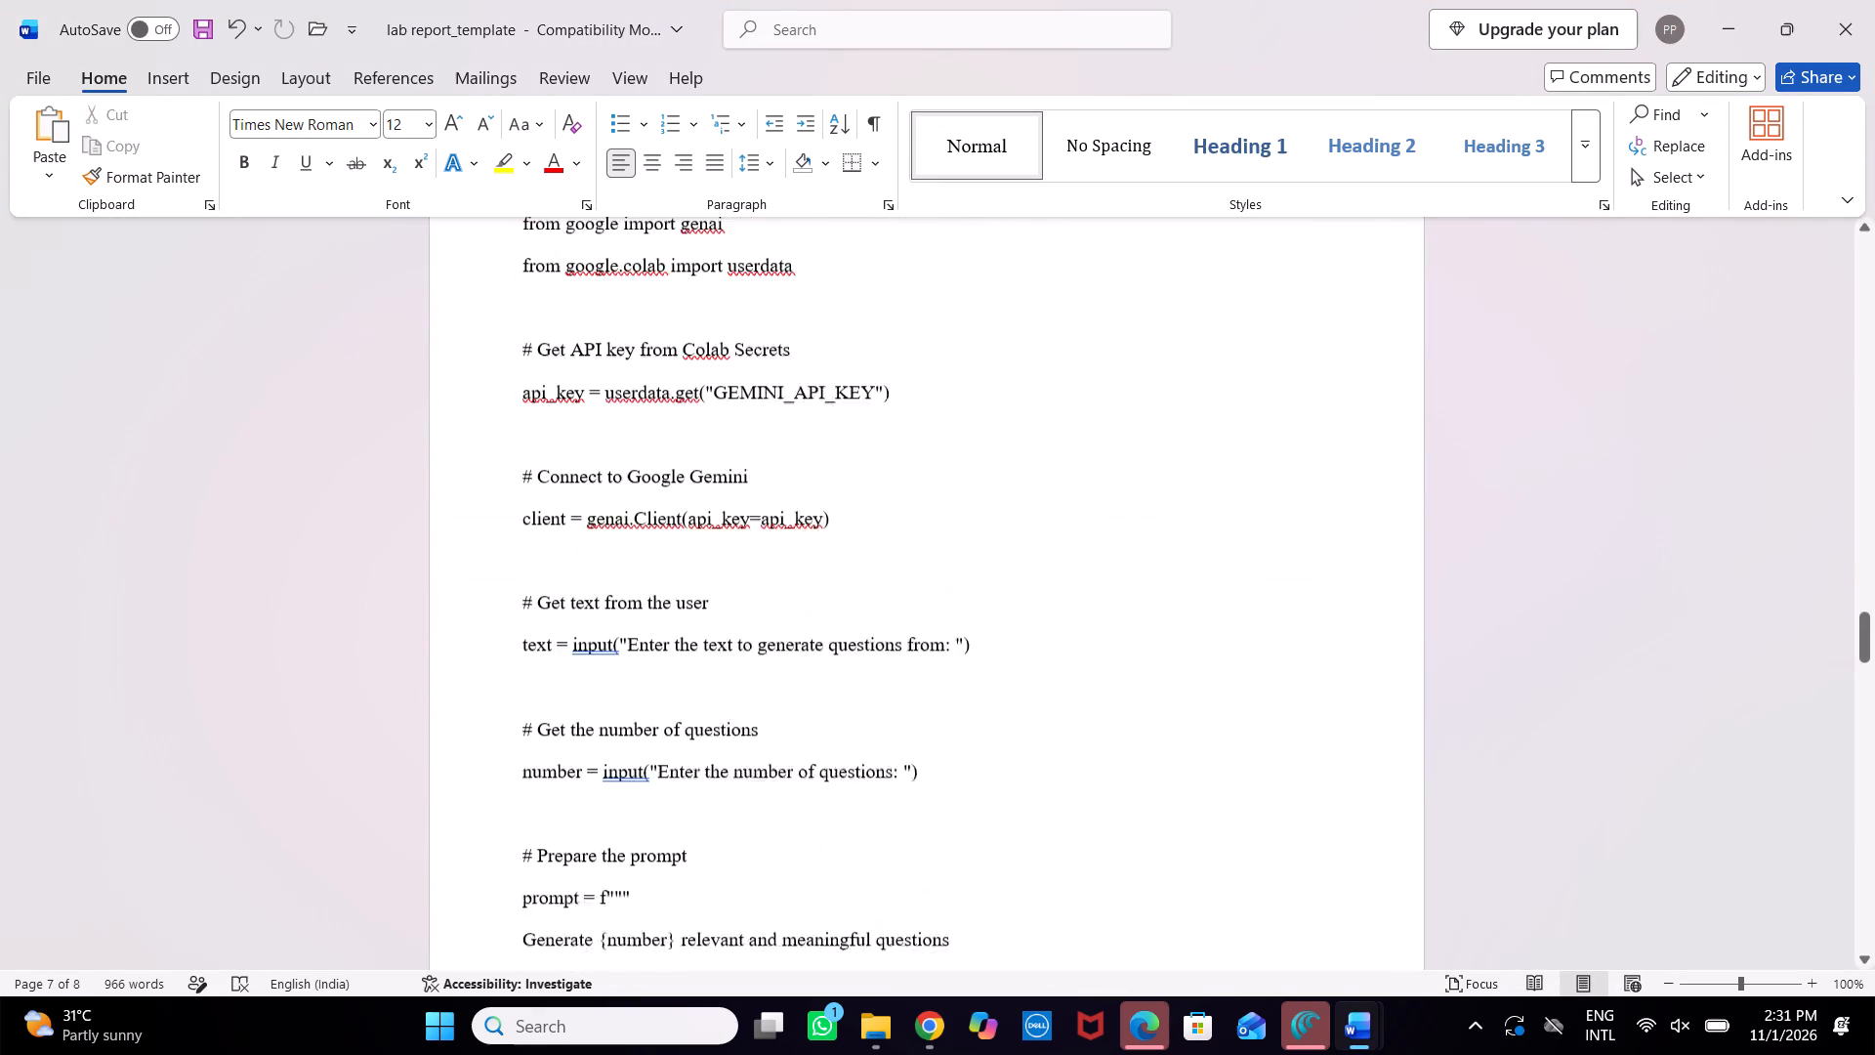
scroll(1161, 655, "up", 1)
scroll(1161, 655, "down", 4)
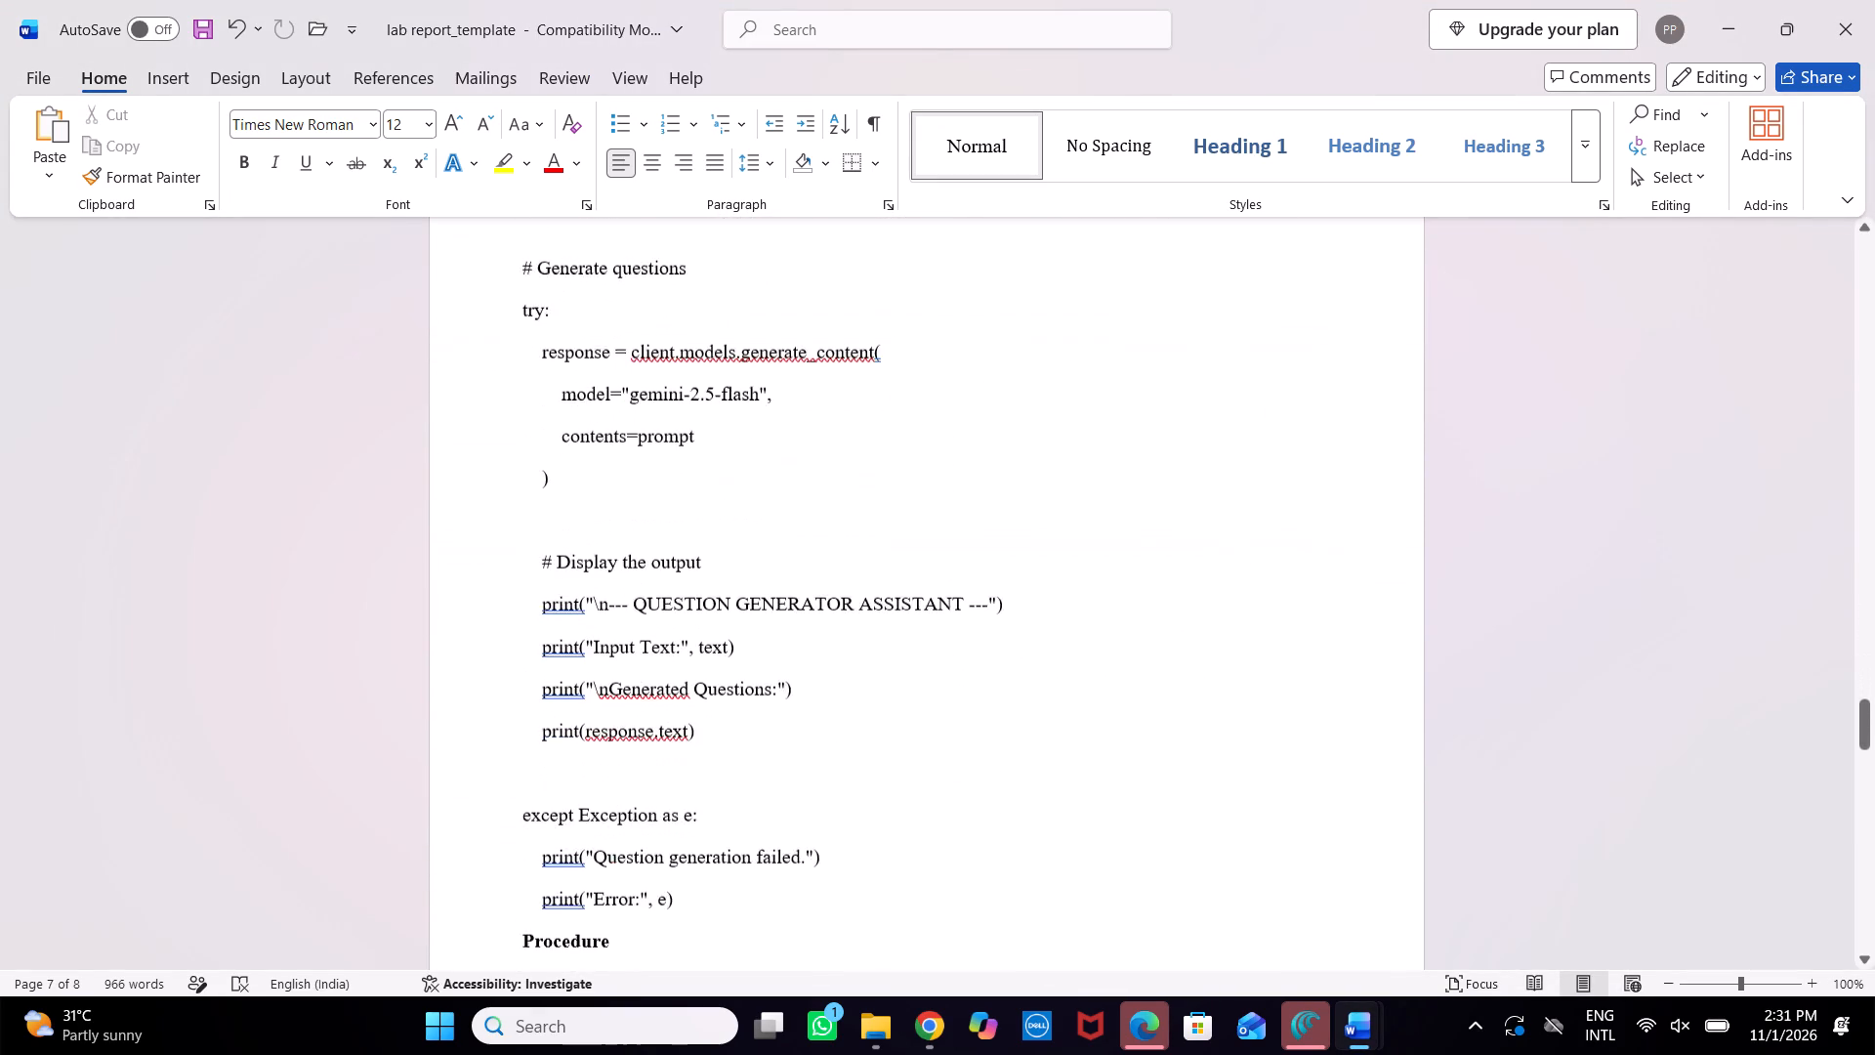
left_click(860, 792)
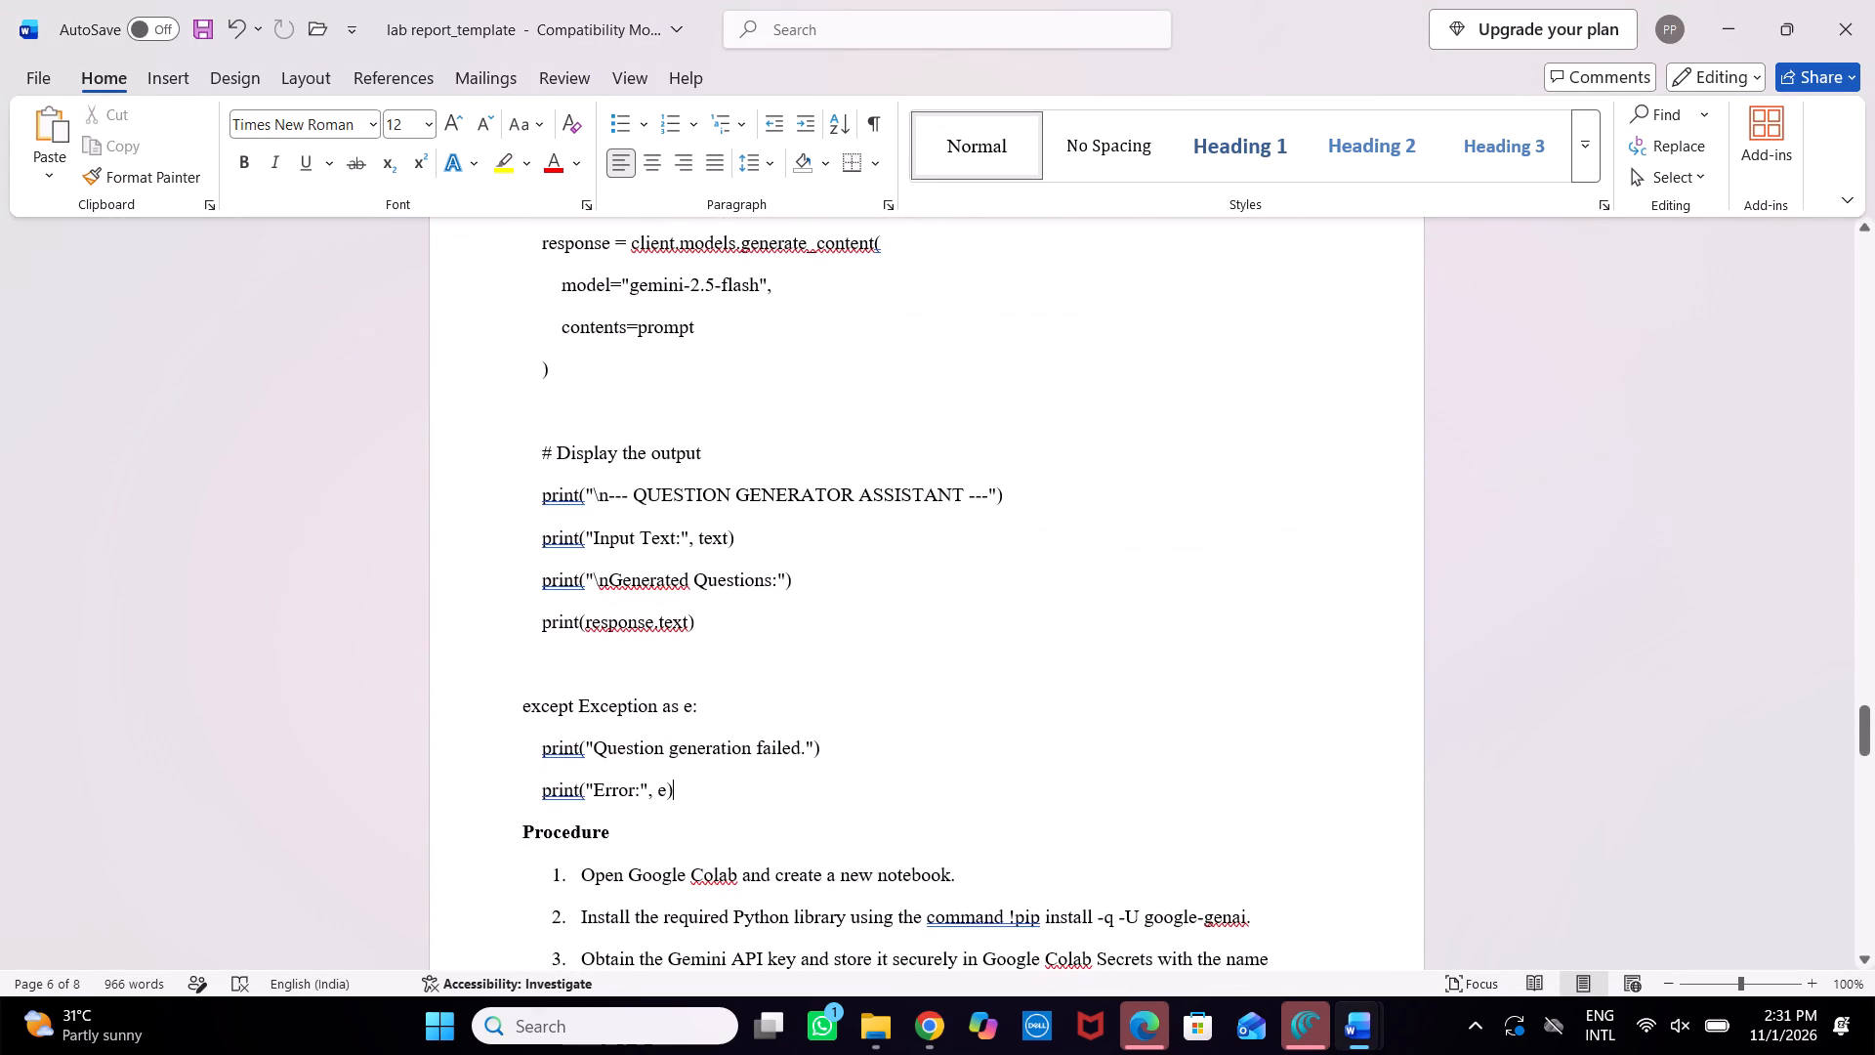
key("BackSpace")
key("BackSpace")
key("BackSpace")
key("BackSpace")
key("BackSpace")
key("BackSpace")
key("BackSpace")
key("BackSpace")
key("BackSpace")
key("BackSpace")
key("BackSpace")
key("BackSpace")
key("BackSpace")
key("BackSpace")
key("BackSpace")
key("BackSpace")
key("BackSpace")
key("BackSpace")
key("BackSpace")
key("BackSpace")
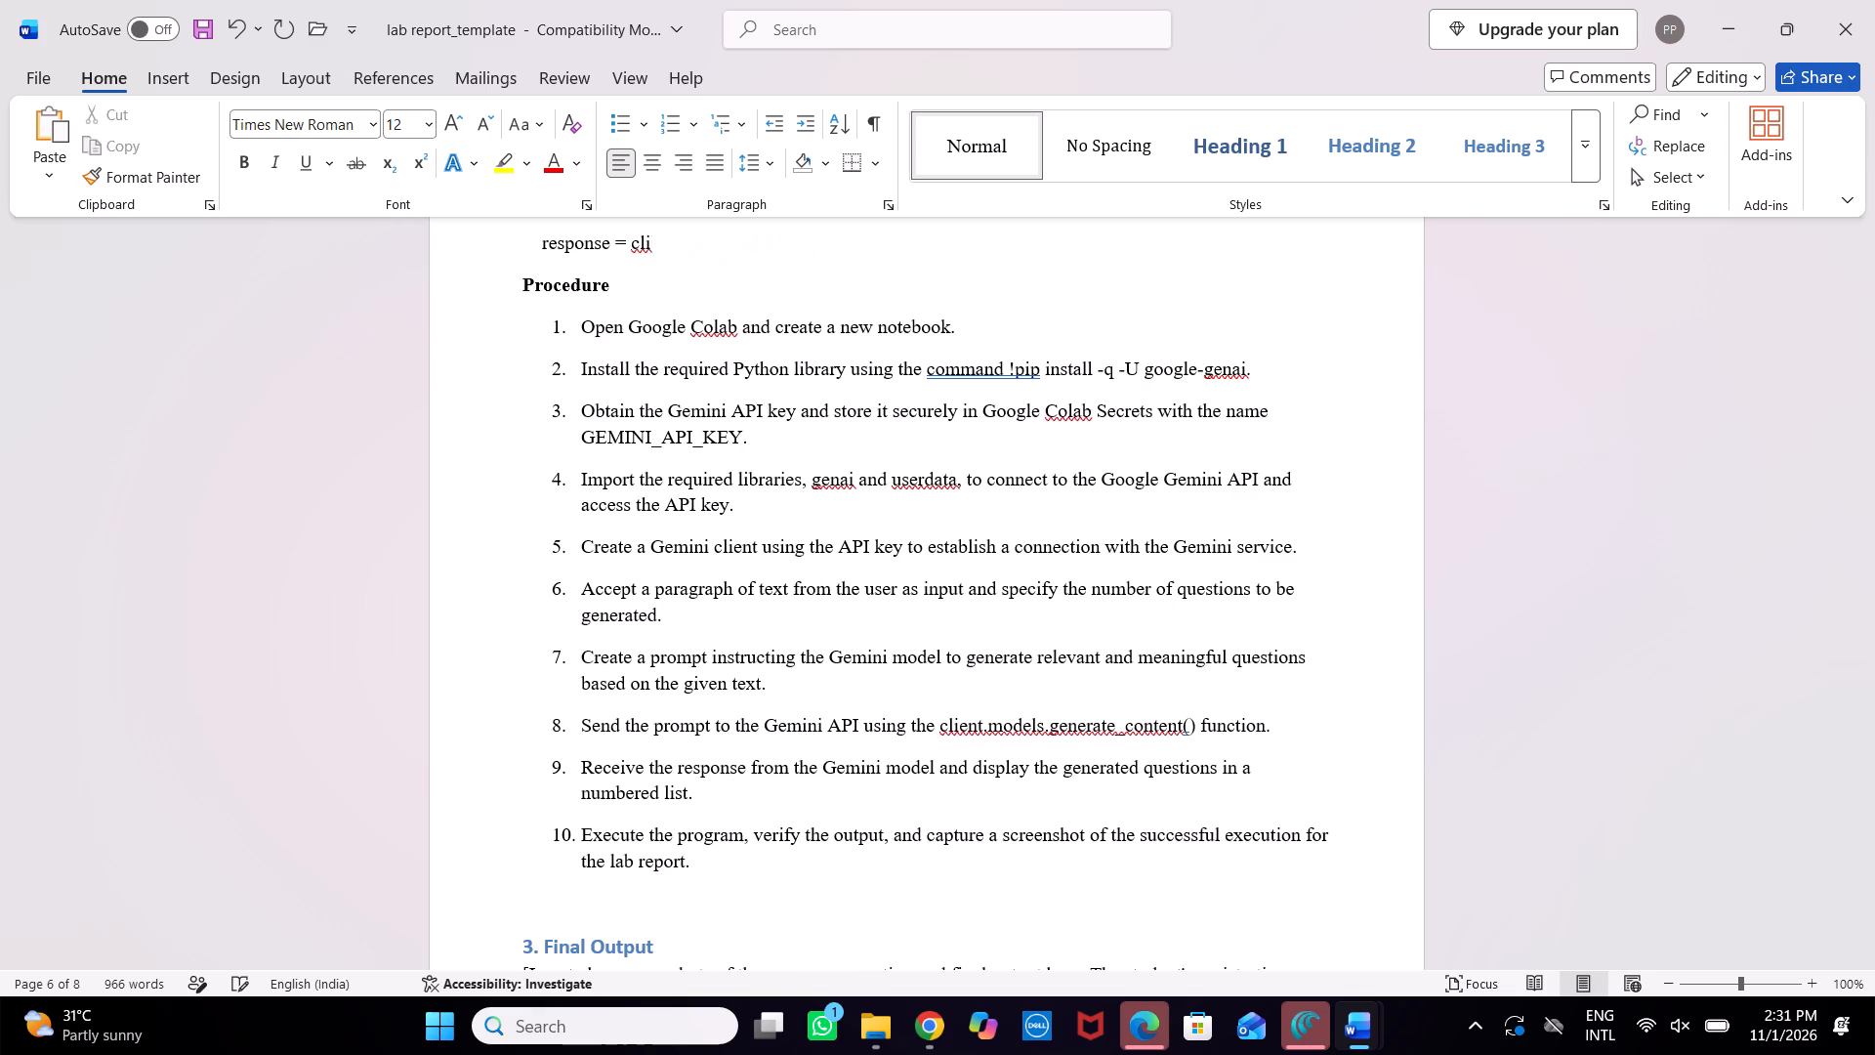
Continue deleting the old code backwards through the prompt text, into the number = input("Enter the number of questions: ") line.
scroll(860, 792, "up", 2)
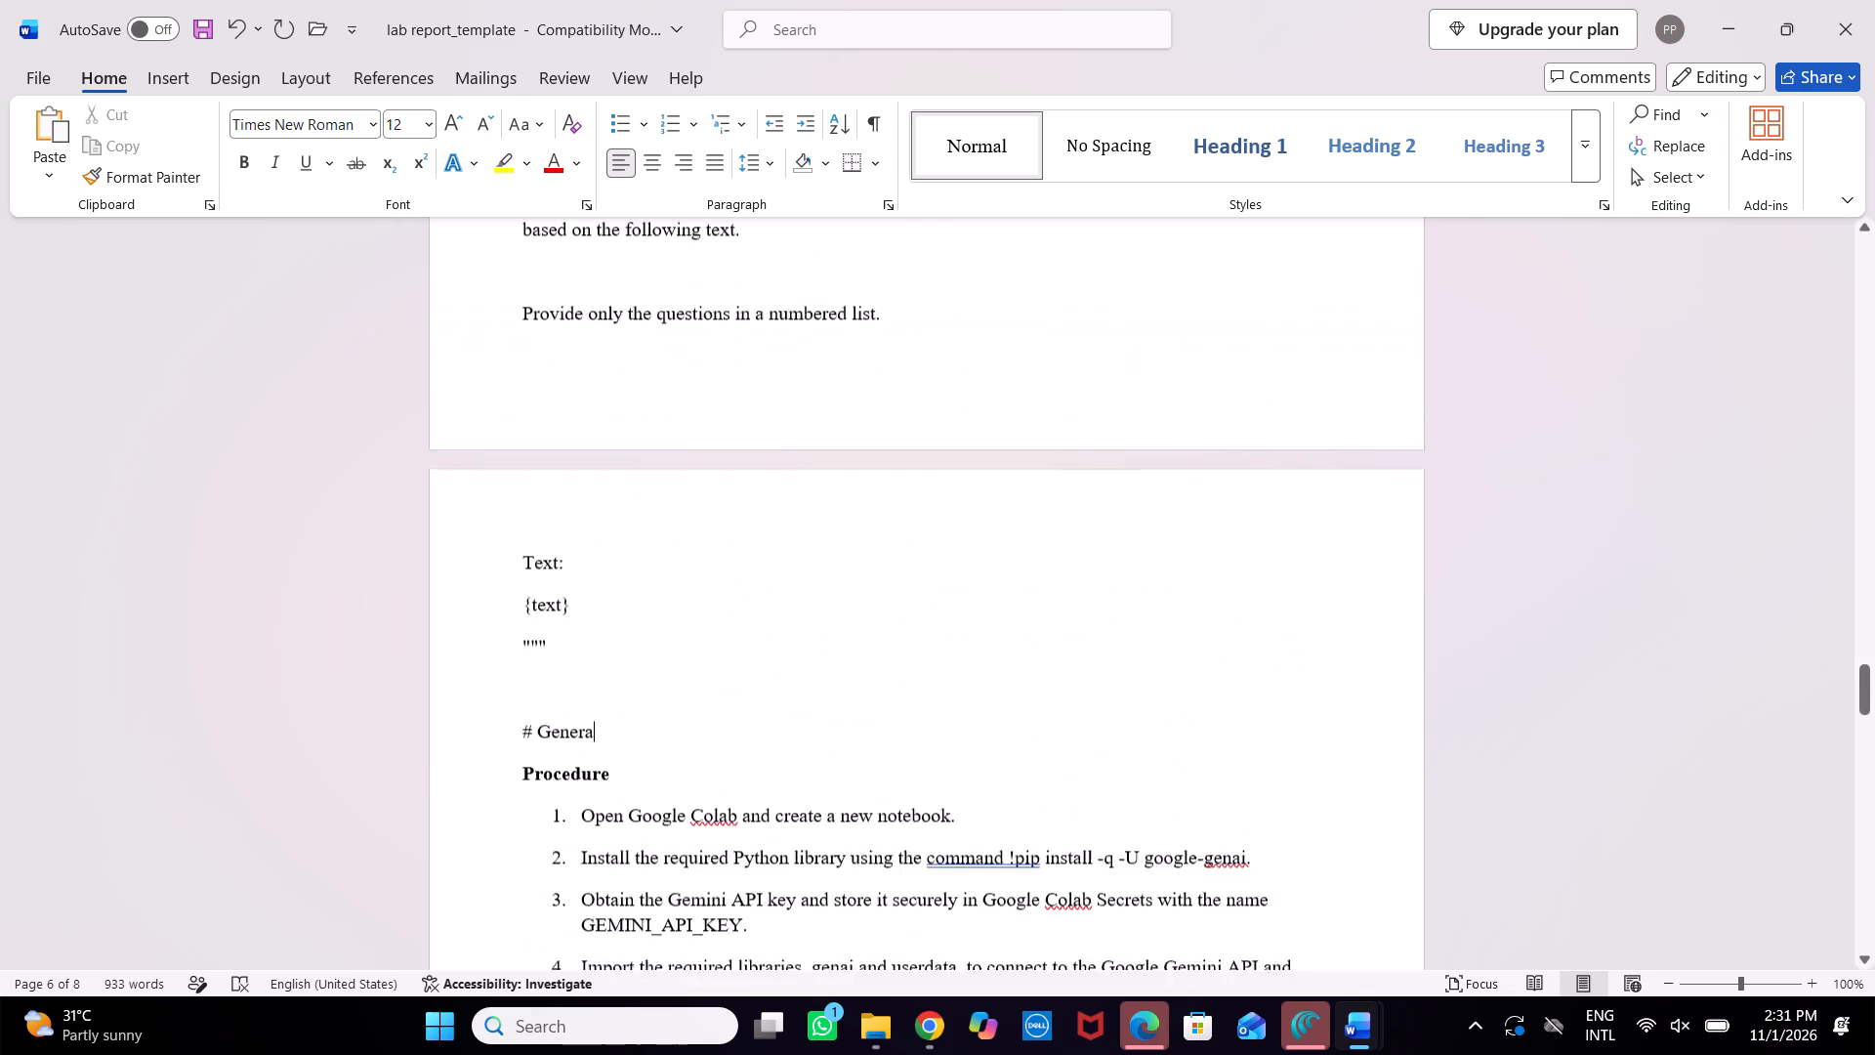
scroll(860, 792, "up", 2)
key("BackSpace")
key("BackSpace")
key("BackSpace")
key("BackSpace")
key("BackSpace")
key("BackSpace")
key("BackSpace")
key("BackSpace")
key("BackSpace")
key("BackSpace")
key("BackSpace")
key("BackSpace")
key("BackSpace")
key("BackSpace")
key("BackSpace")
key("BackSpace")
key("BackSpace")
key("BackSpace")
key("BackSpace")
key("BackSpace")
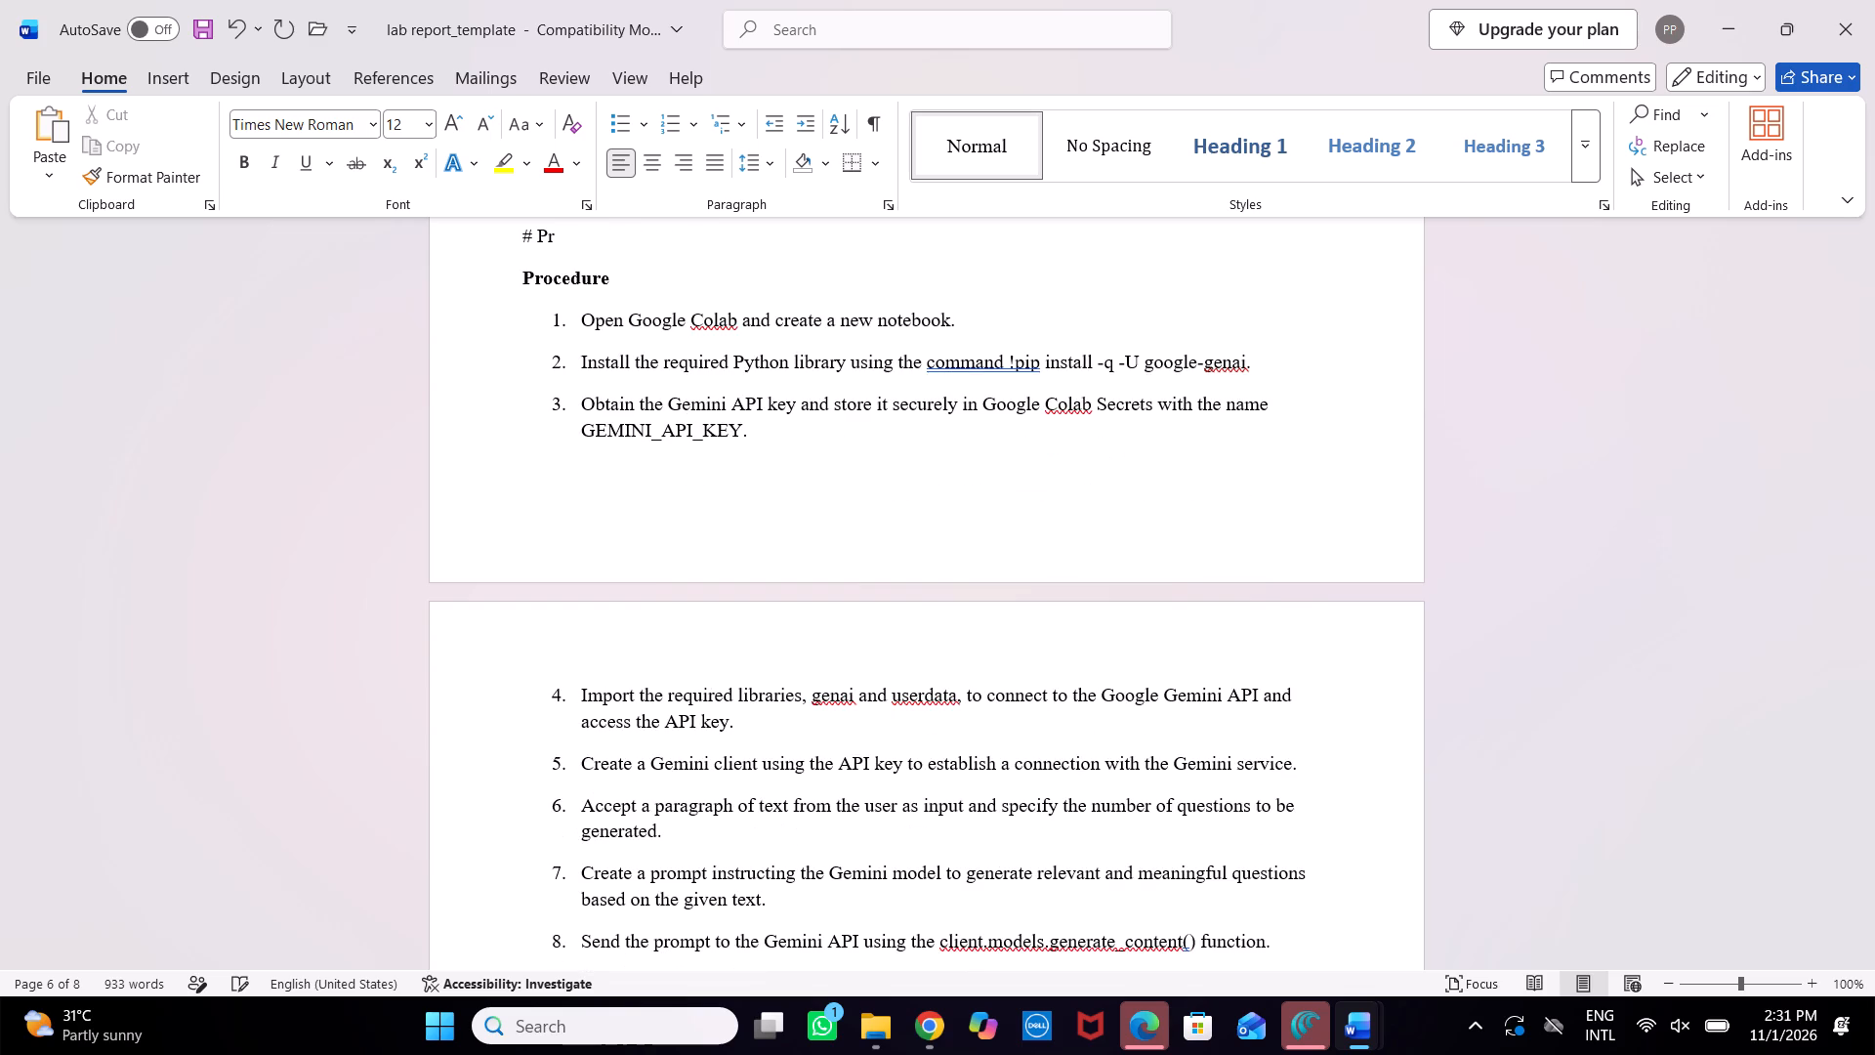
Delete the remaining old code under Required Code / Procedure, from "!pip install -q -U google-genai" to the number input line.
scroll(695, 862, "up", 4)
scroll(695, 862, "down", 1)
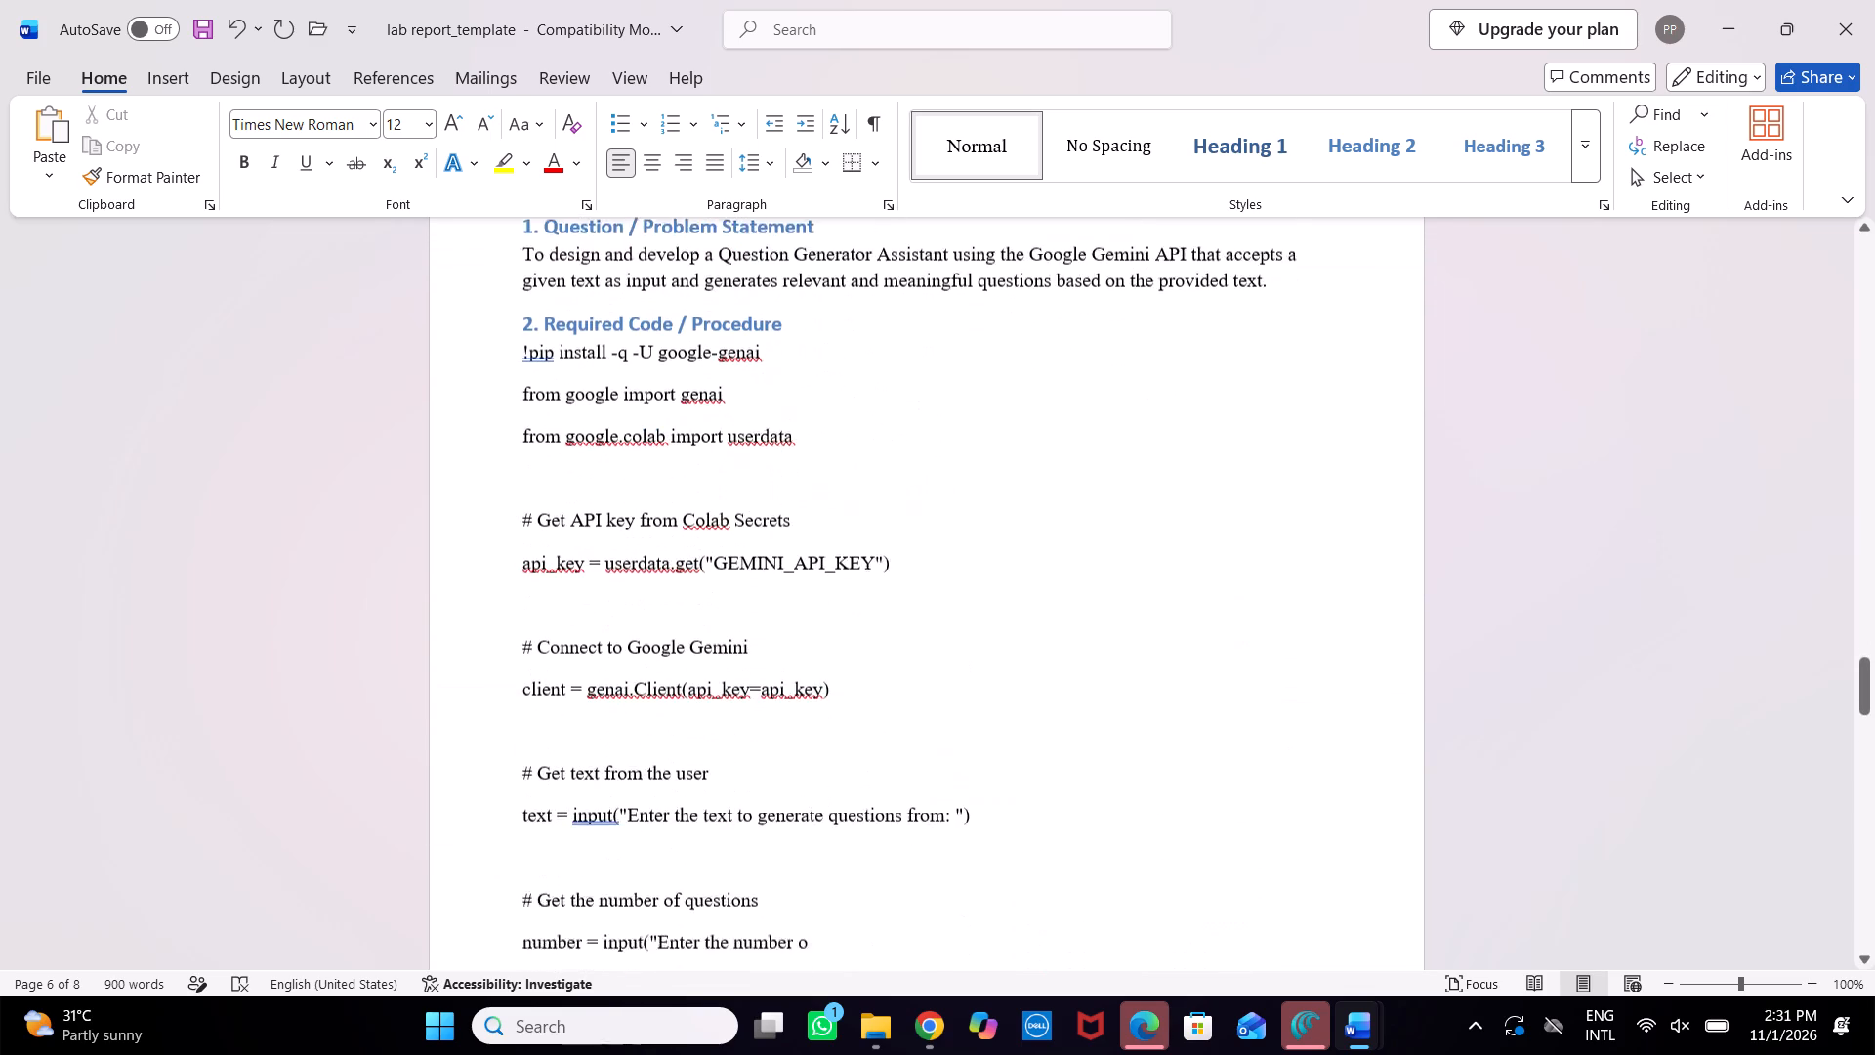
scroll(695, 862, "down", 1)
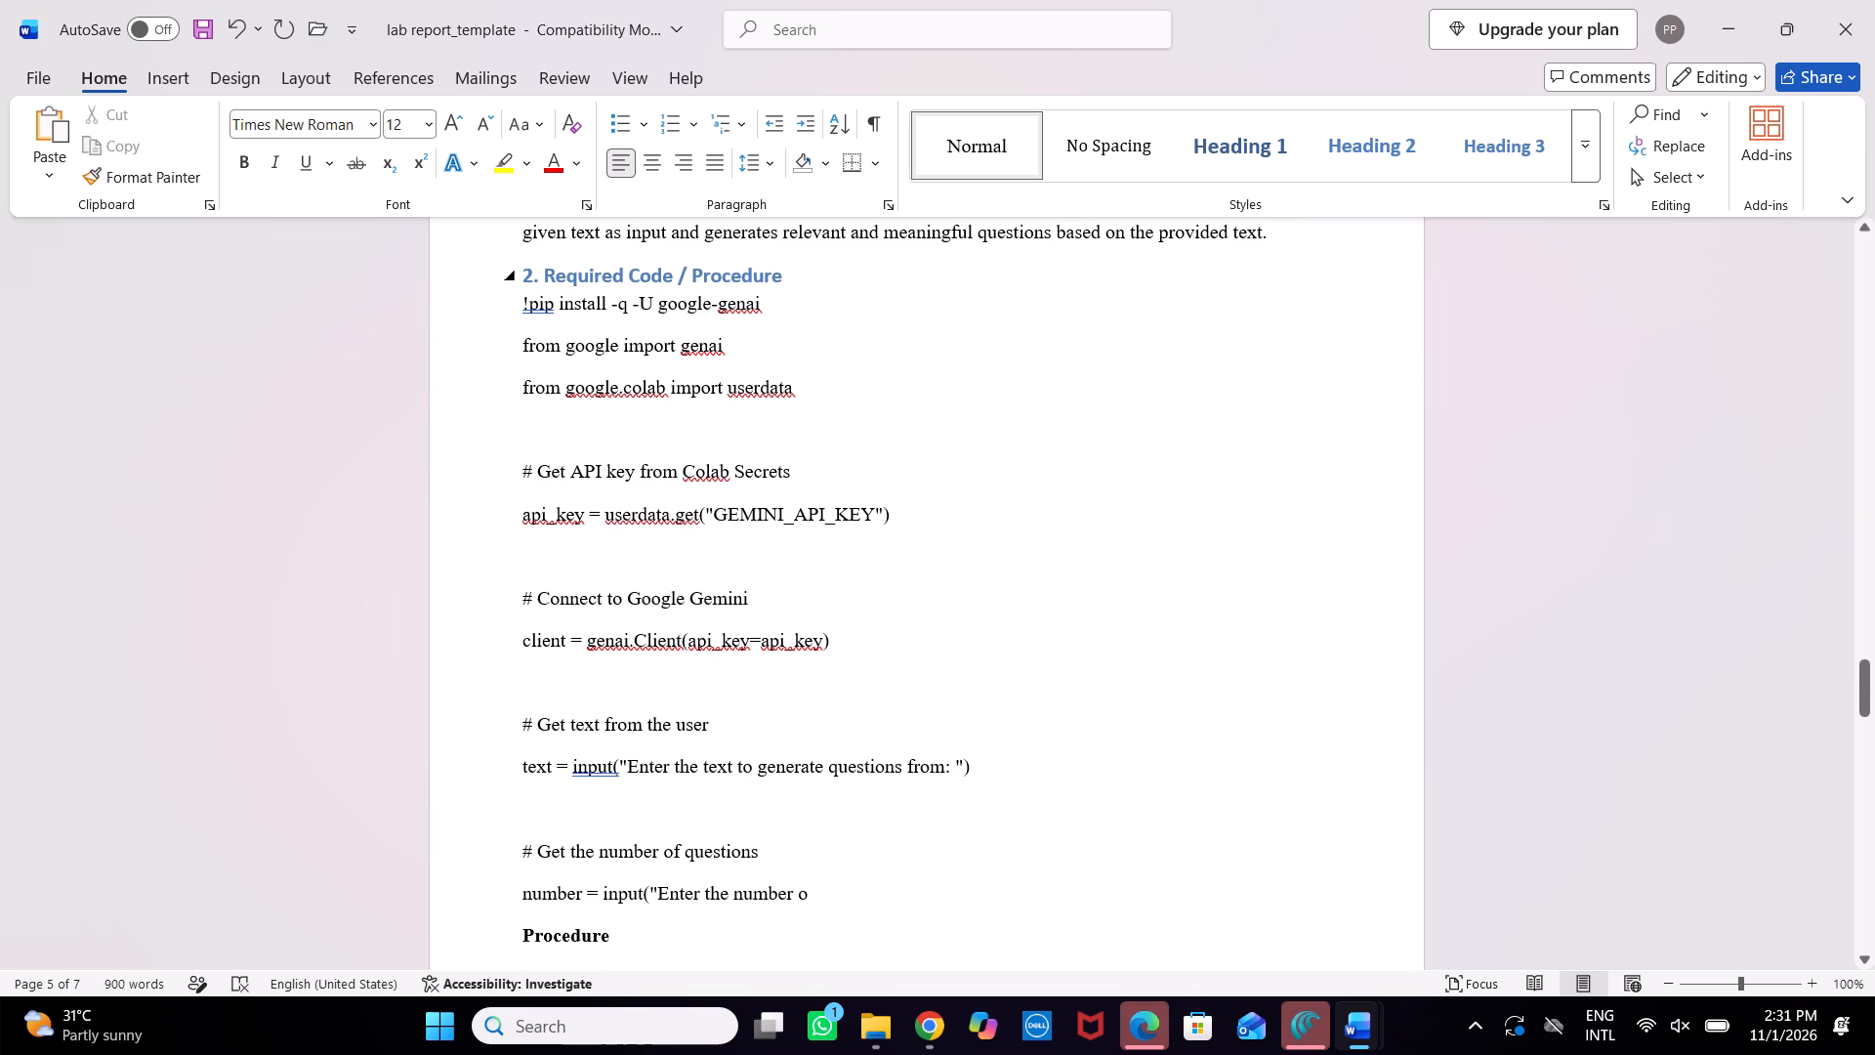
left_click_drag(518, 310, 683, 779)
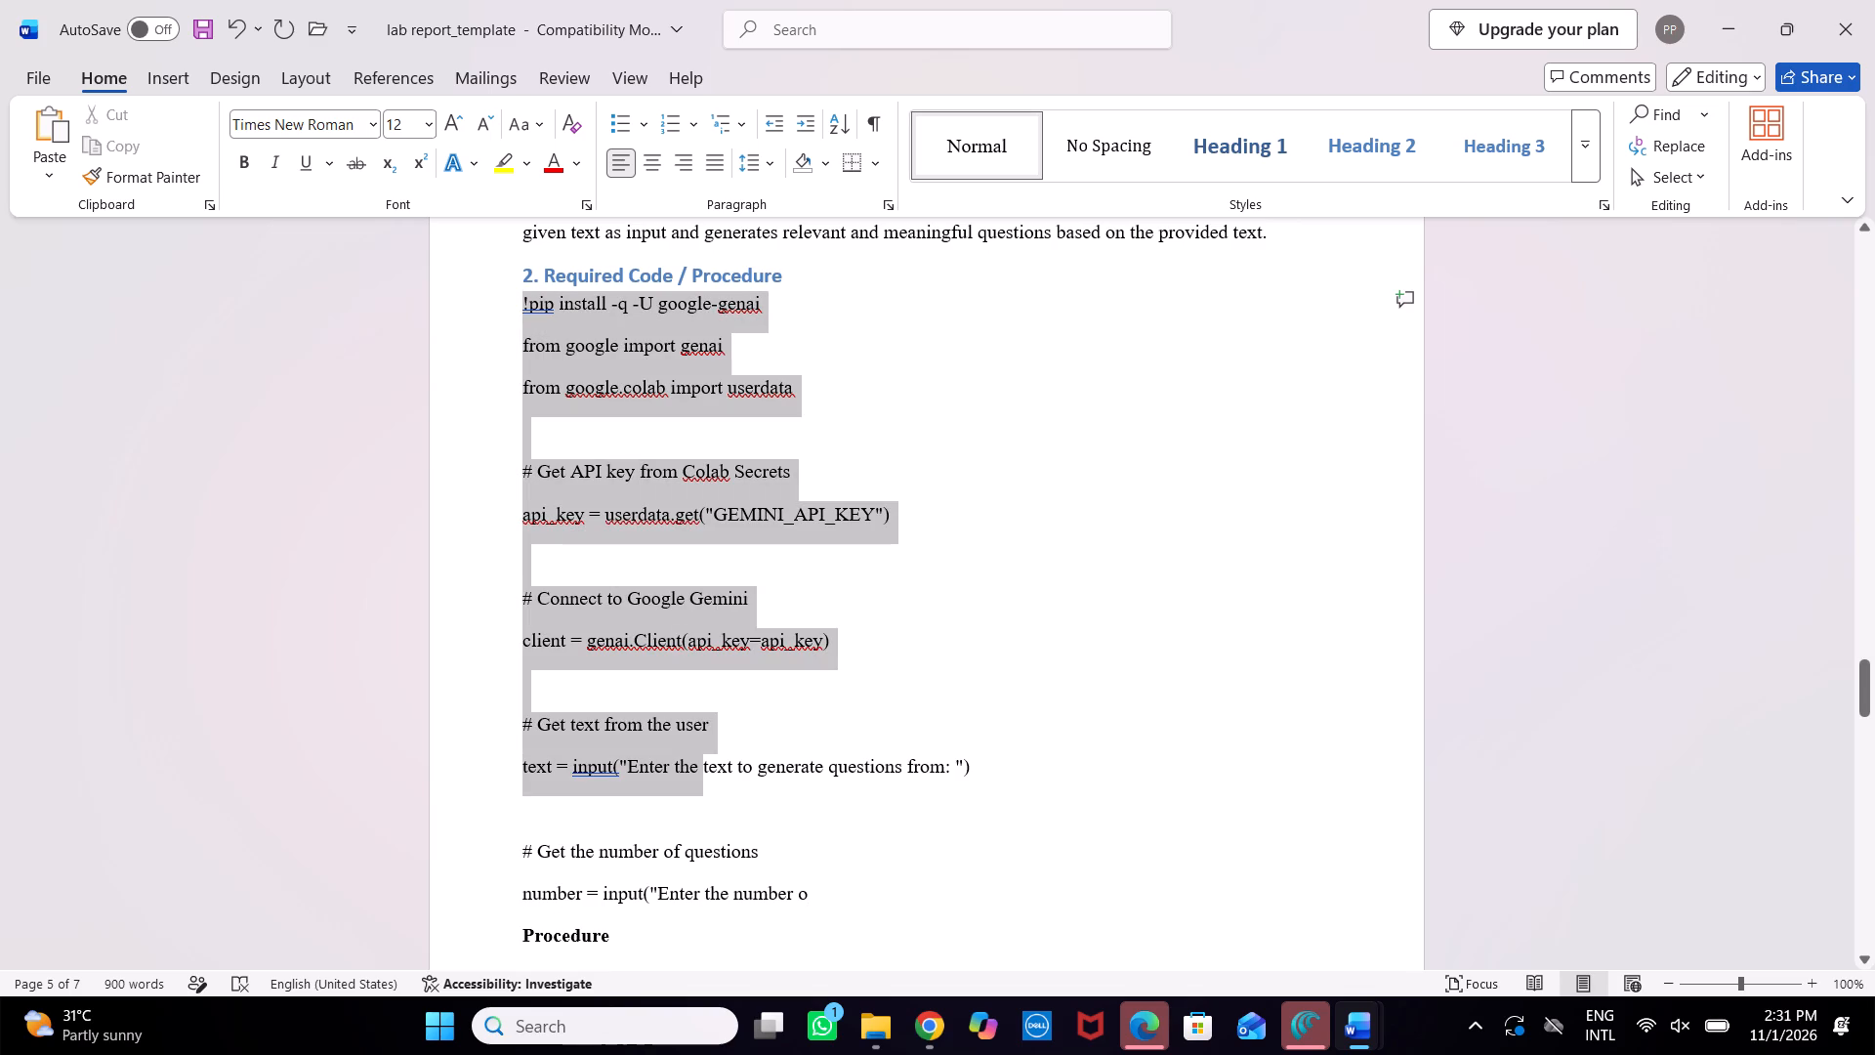
left_click_drag(683, 779, 925, 907)
key("BackSpace")
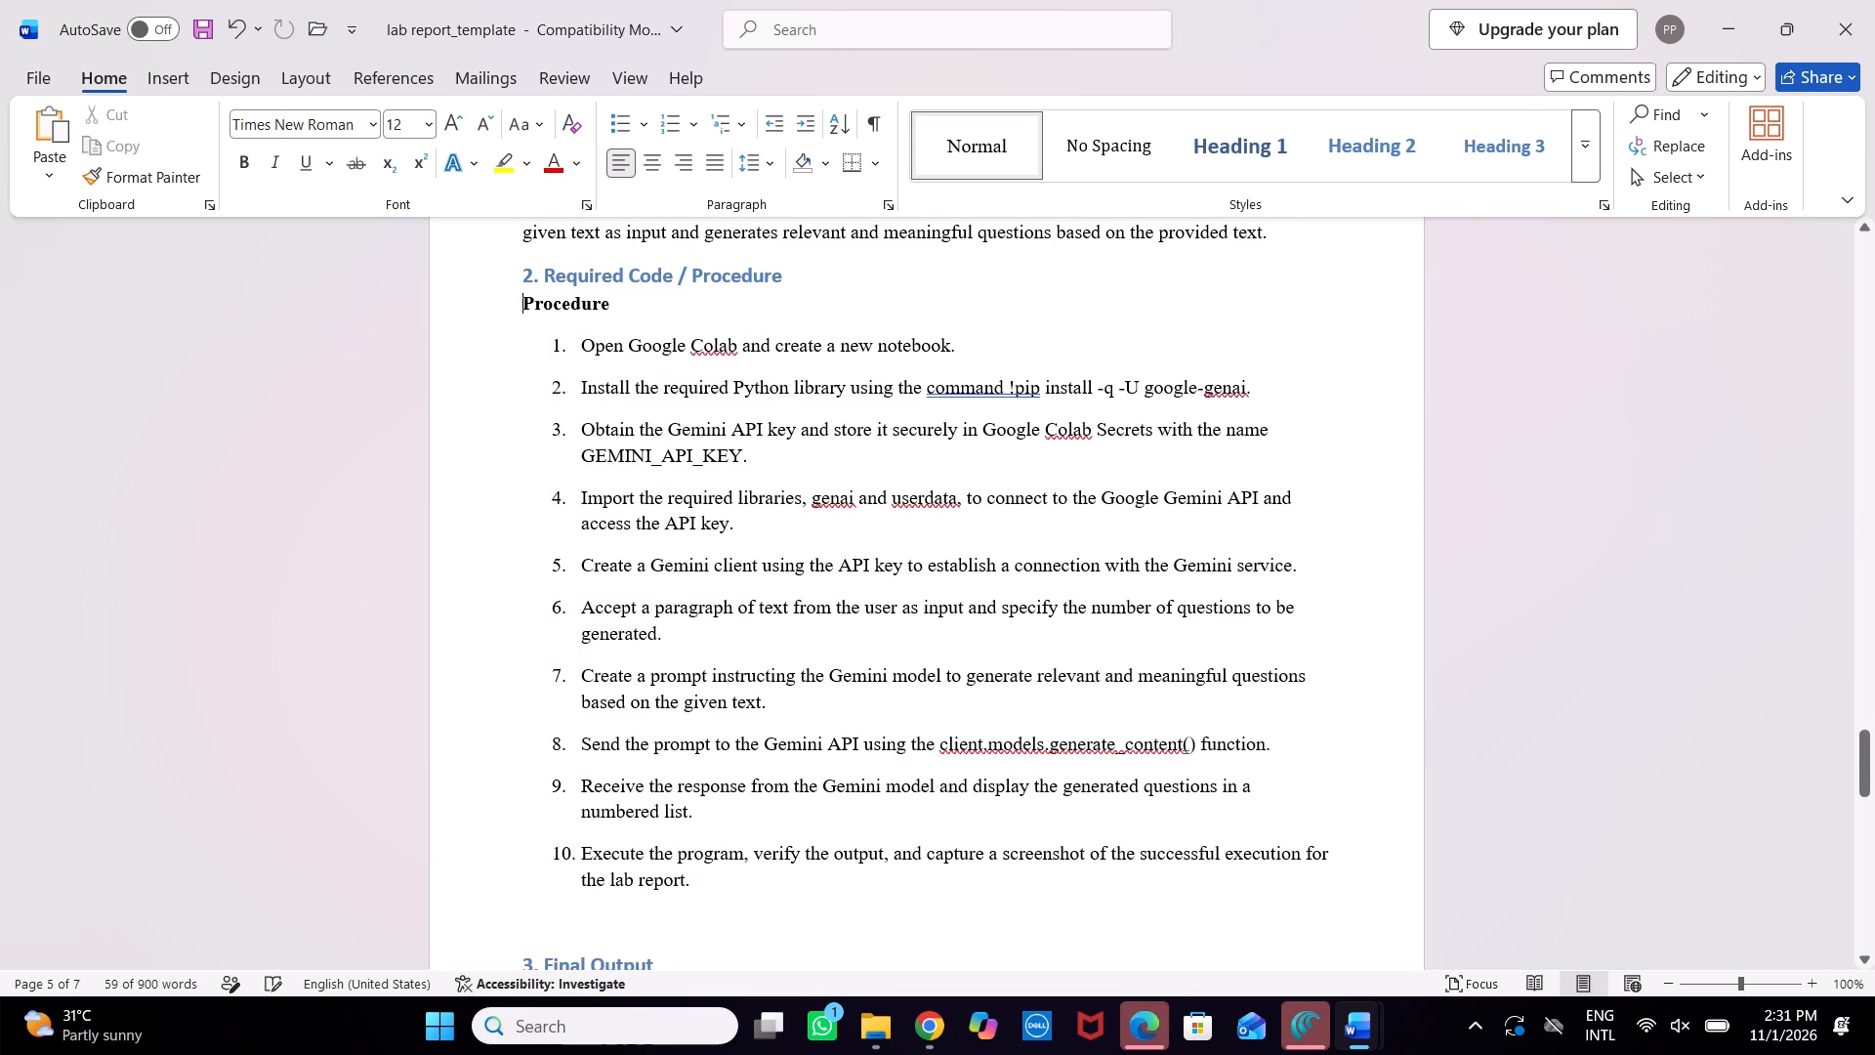
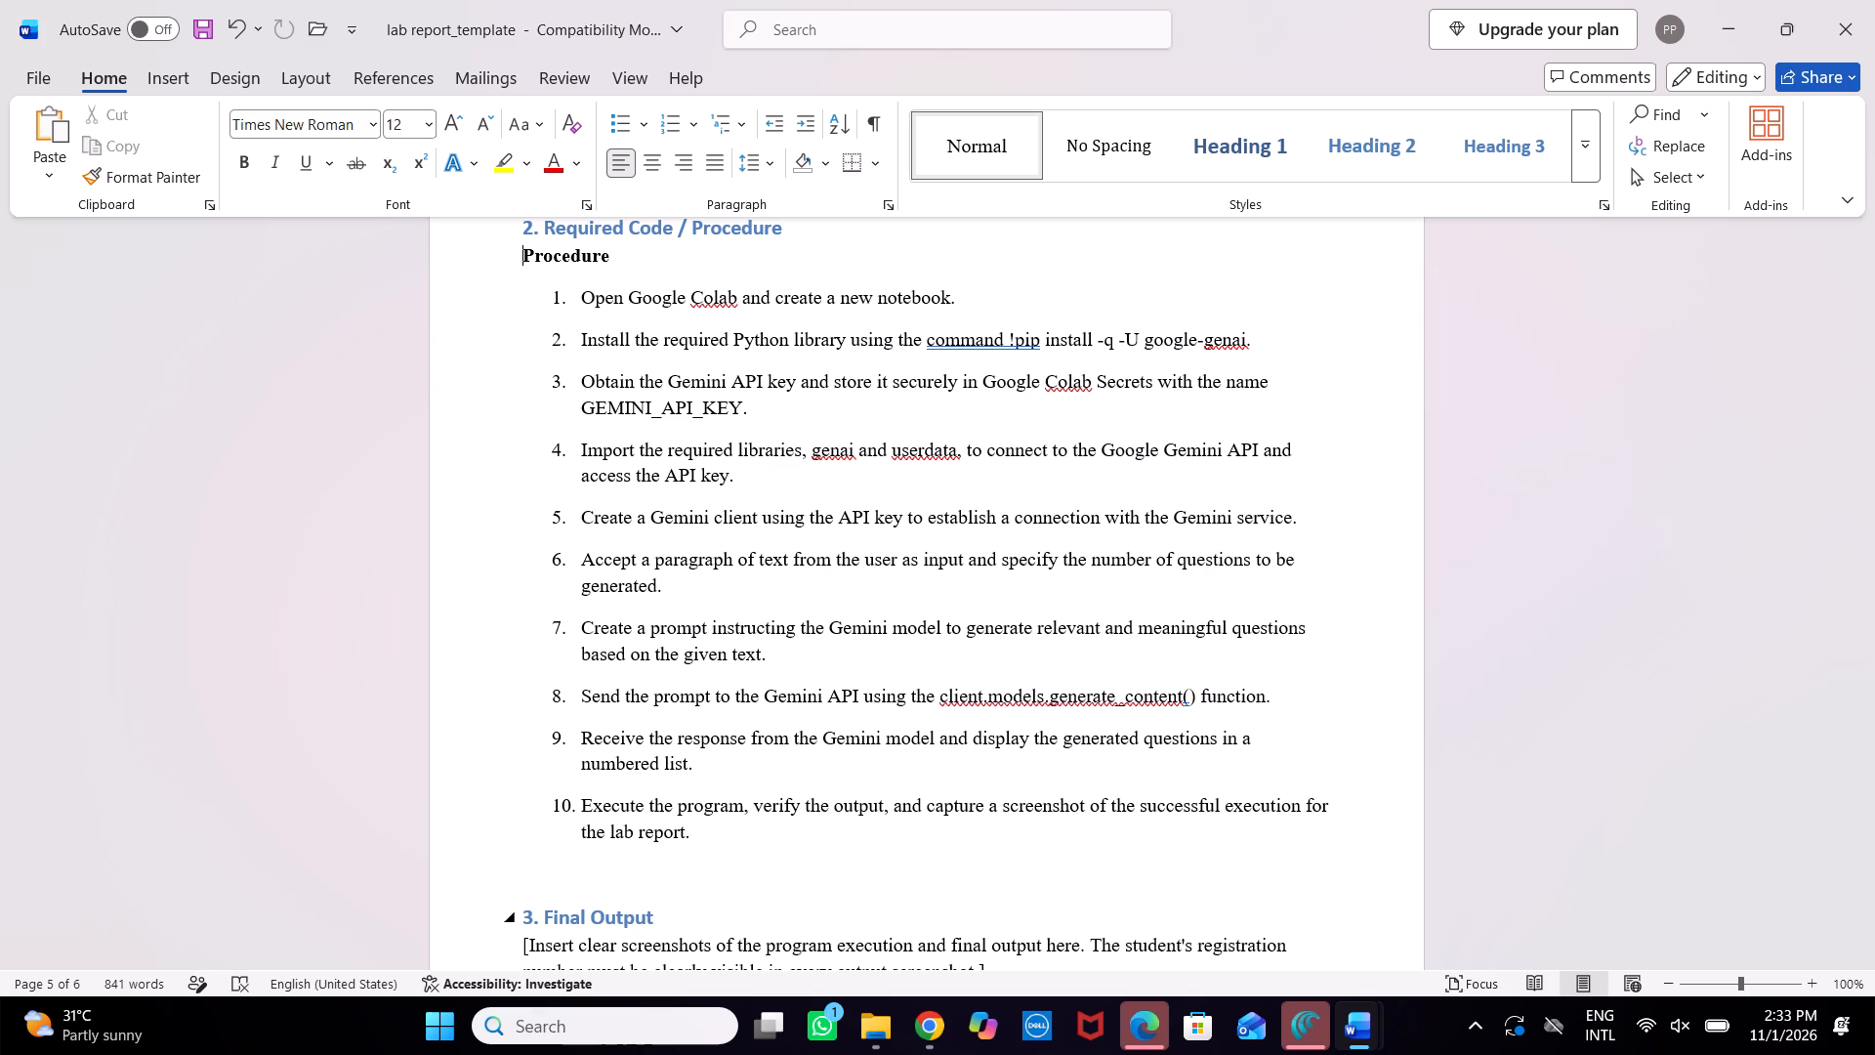
Add an empty line between the "2. Required Code / Procedure" heading and the Procedure subheading of Lab Report 2.
scroll(925, 907, "up", 3)
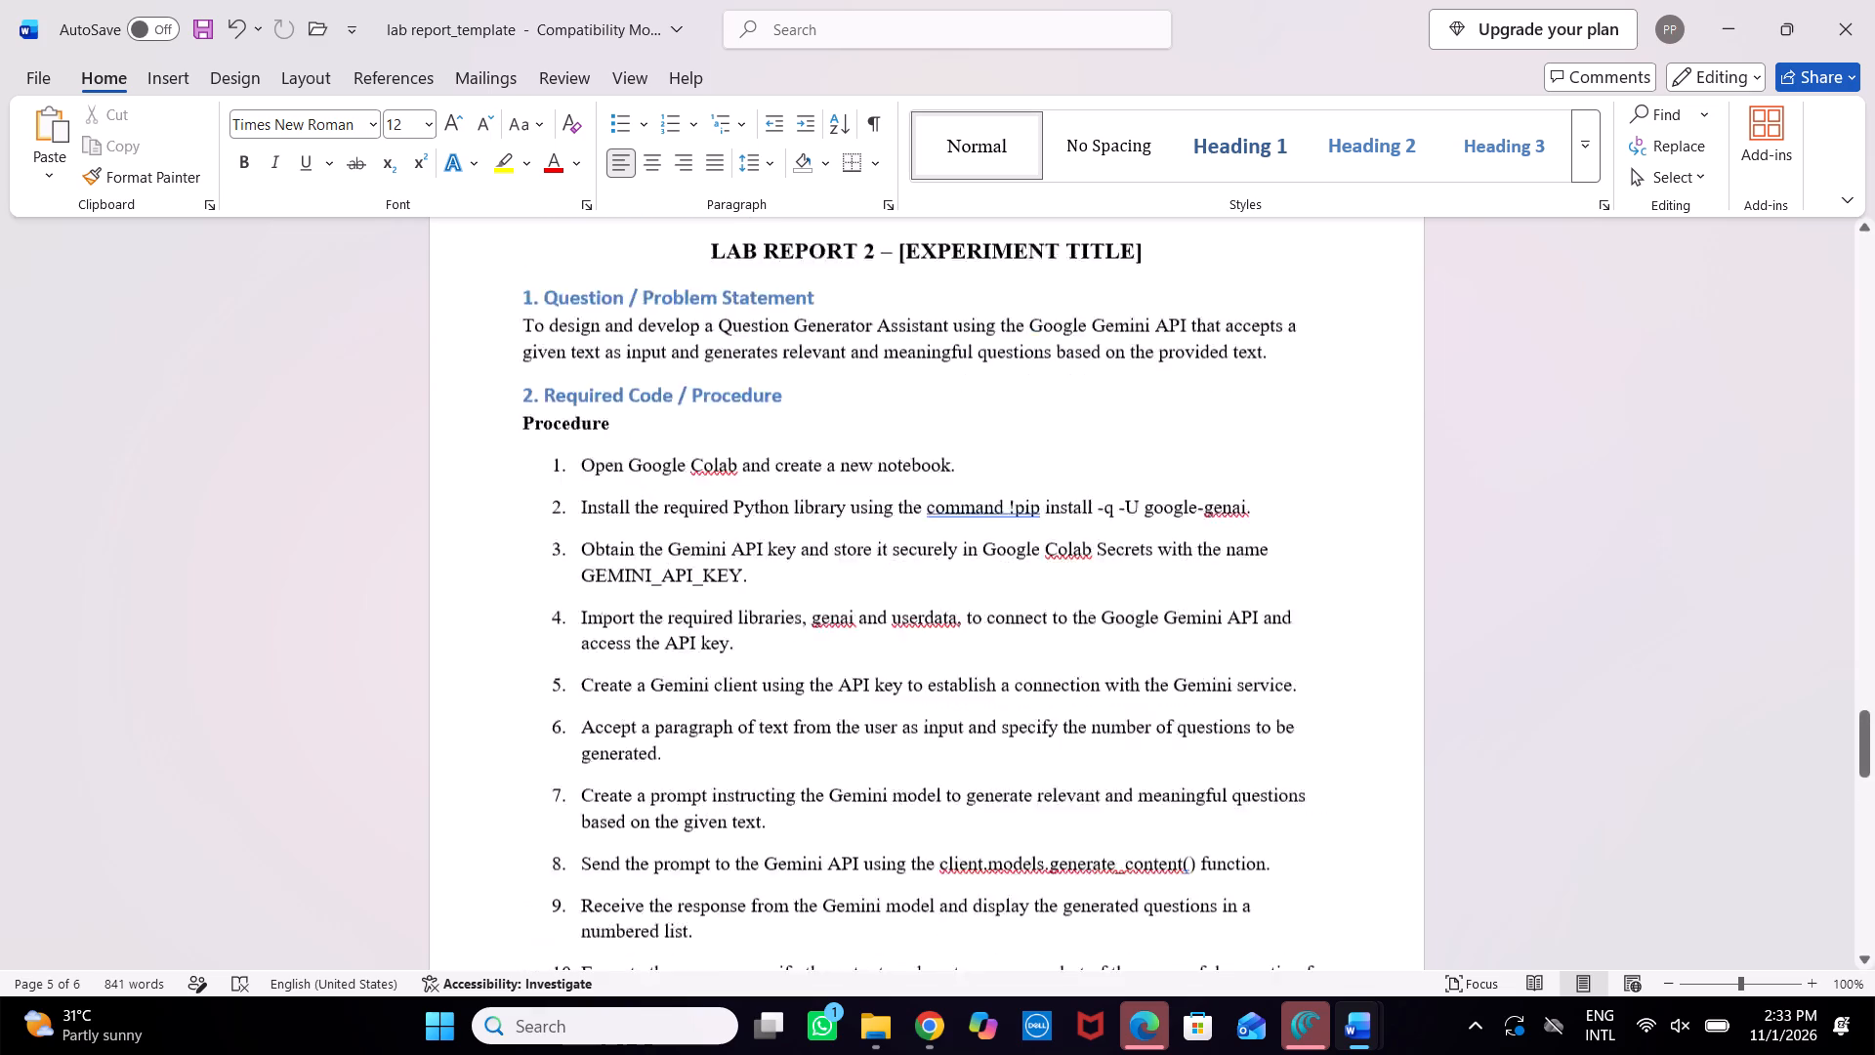
scroll(925, 907, "up", 1)
scroll(925, 907, "down", 1)
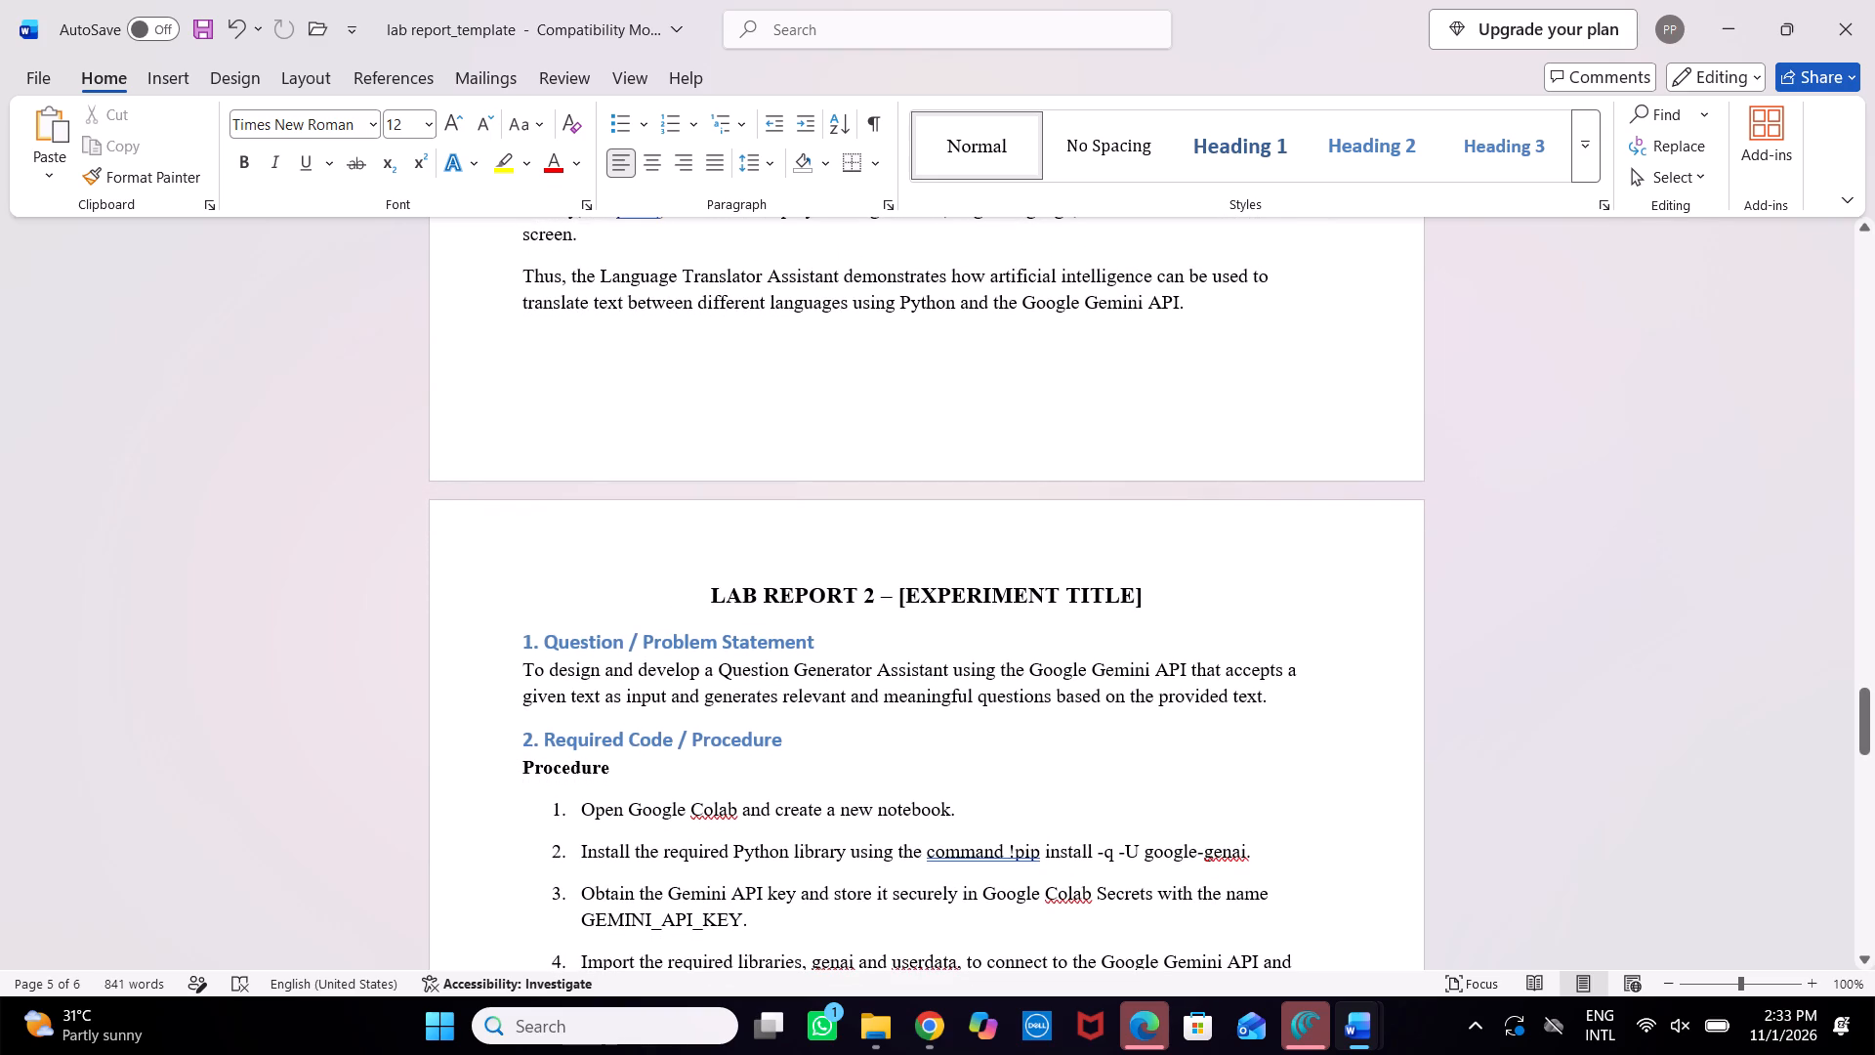
left_click(798, 737)
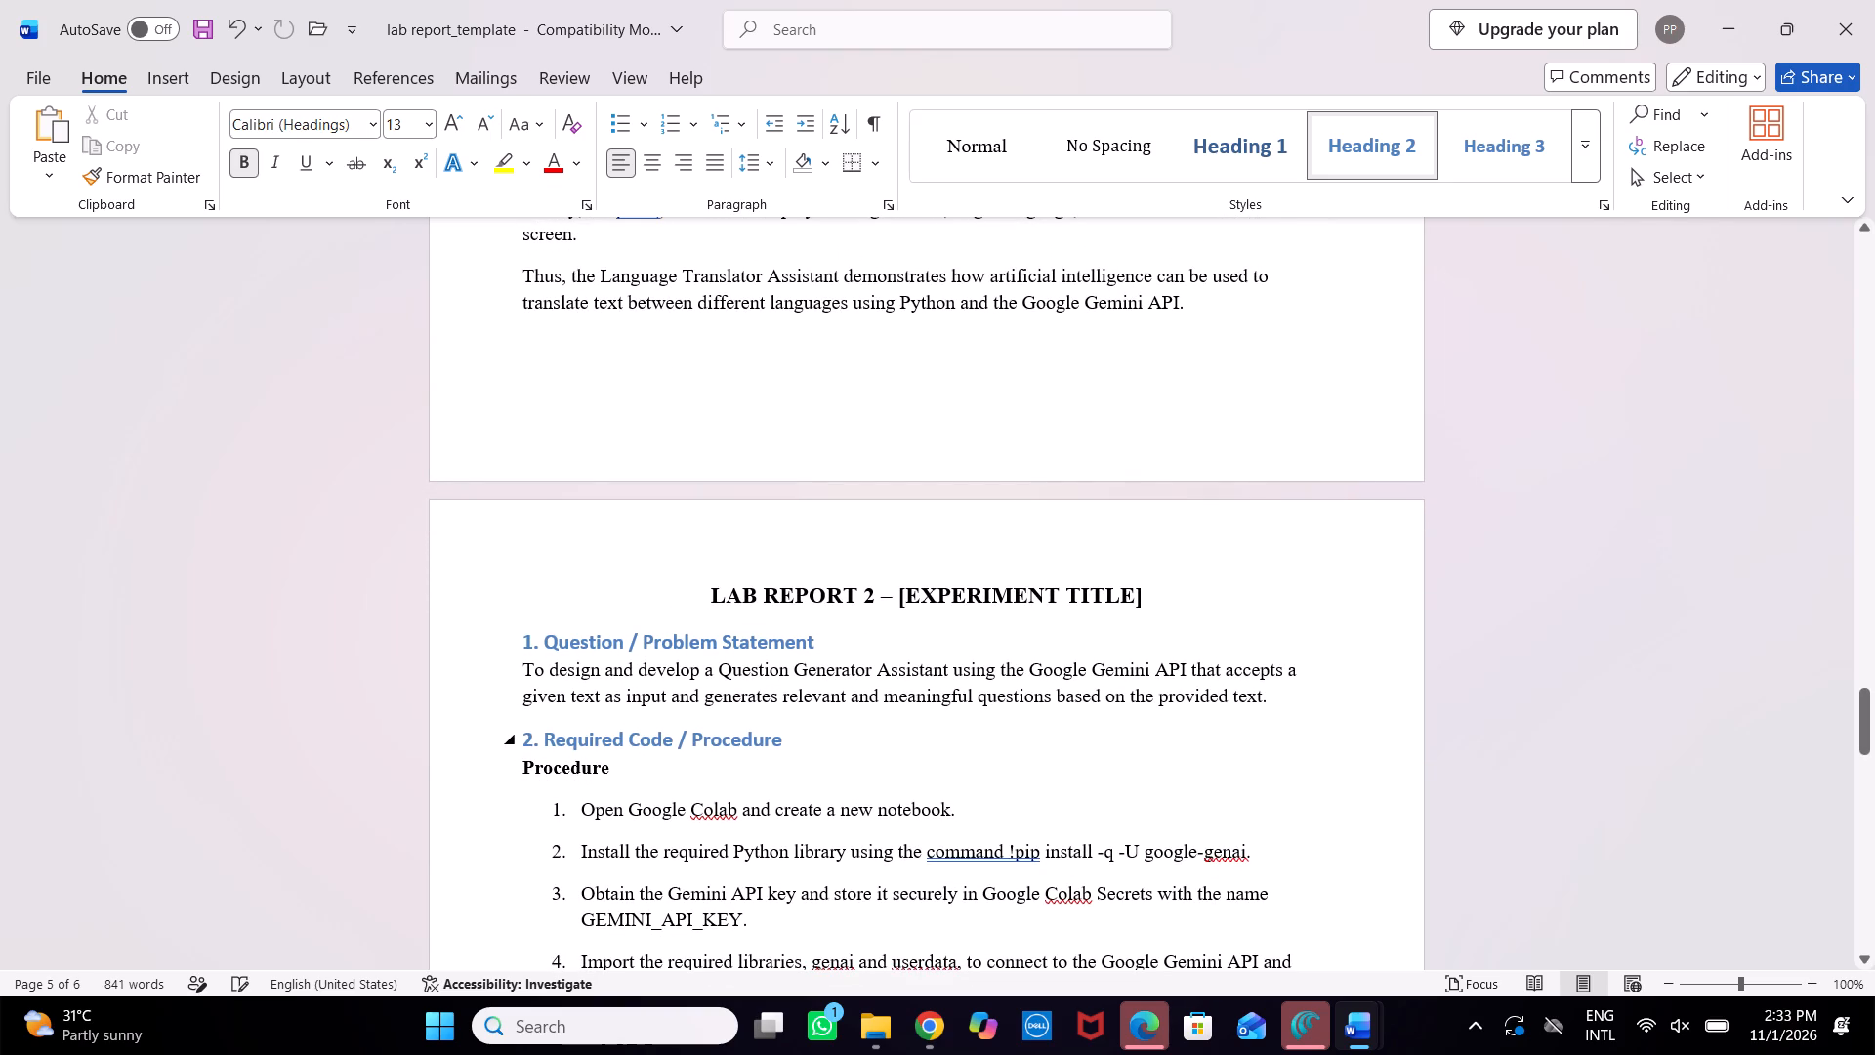
key("Return")
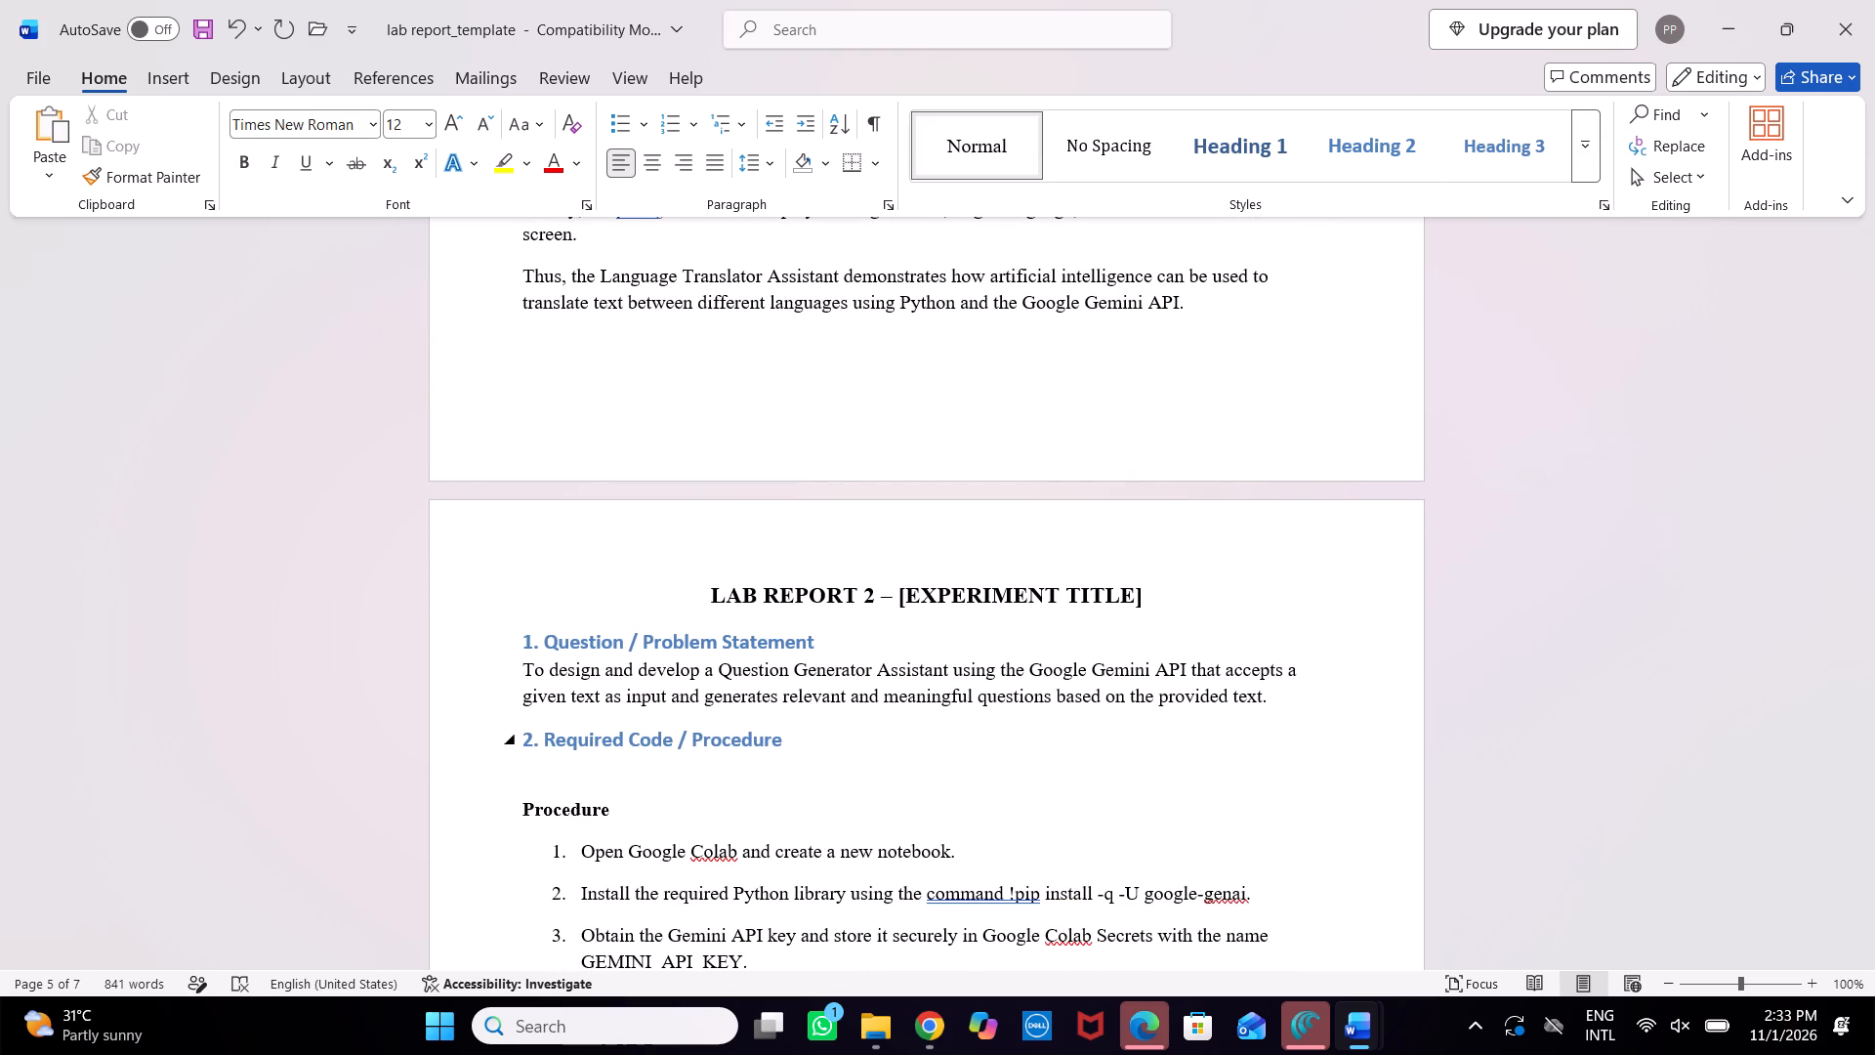
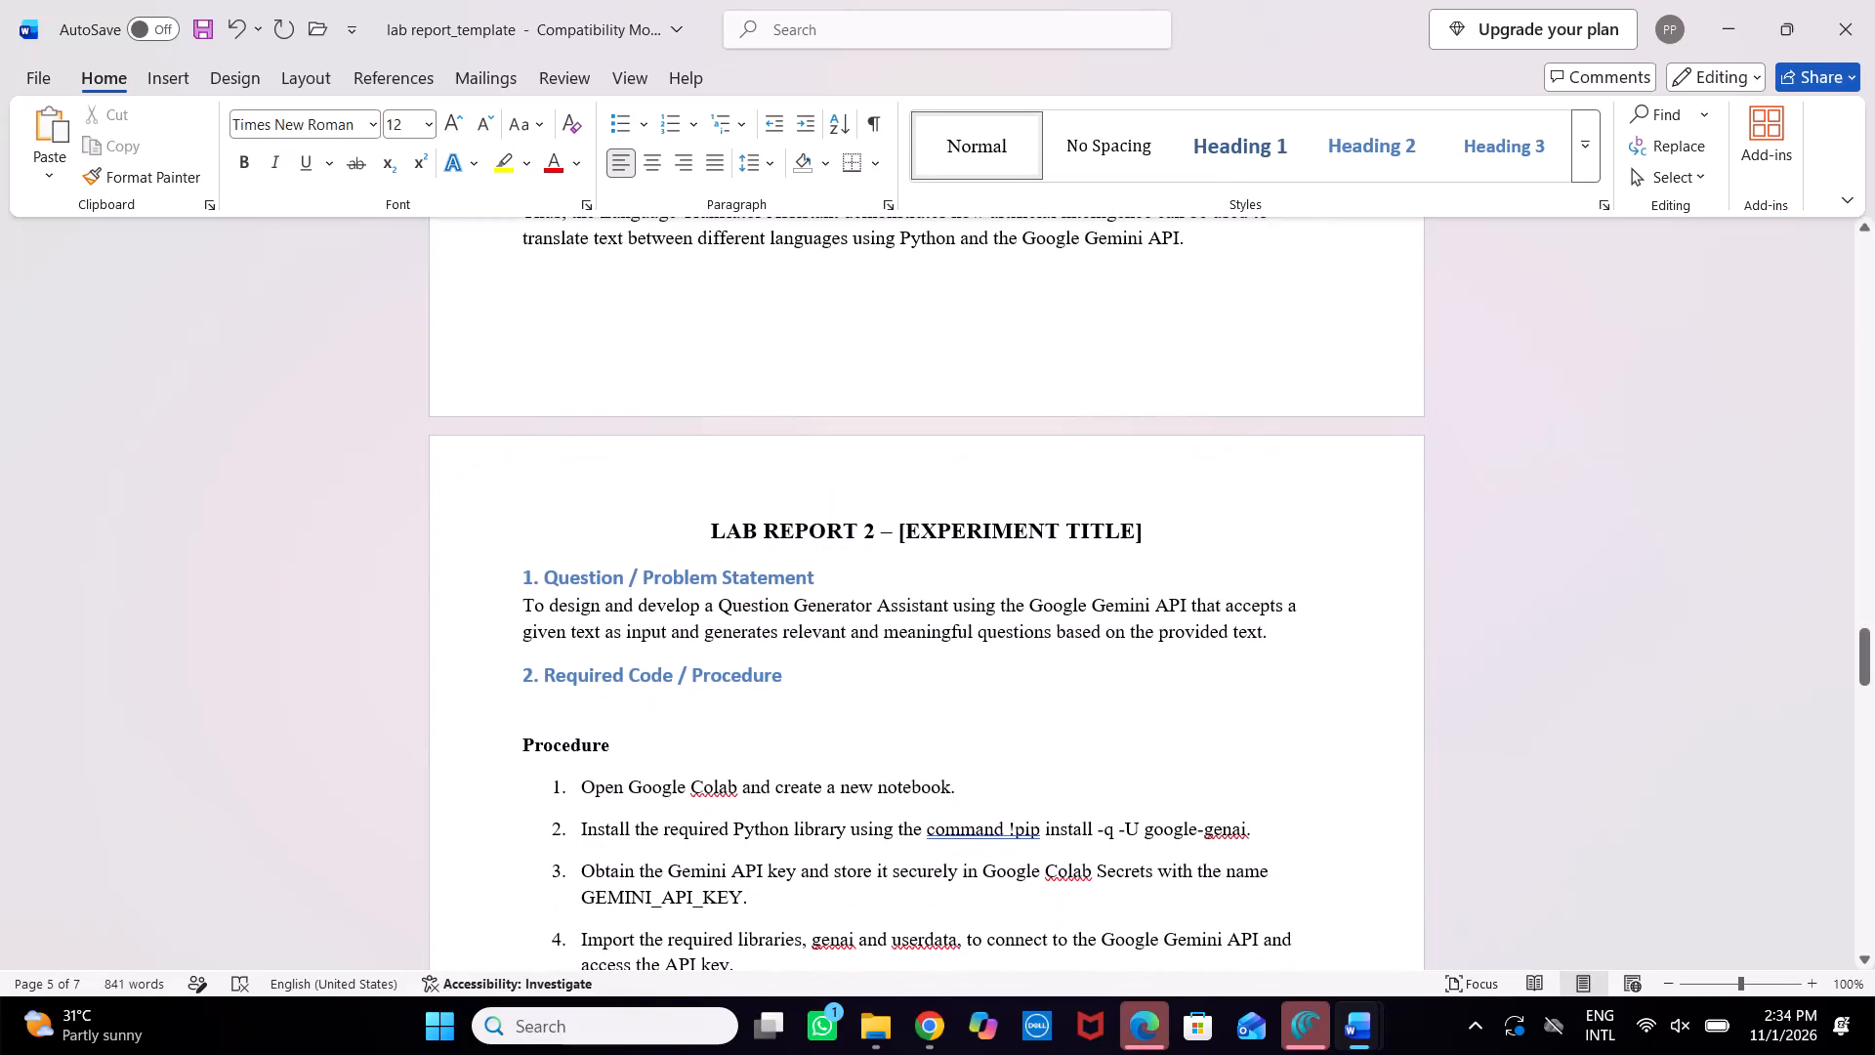
Paste the copied Question Generator Assistant code under the "2. Required Code / Procedure" heading of Lab Report 2.
key("ctrl+v")
scroll(798, 737, "up", 1)
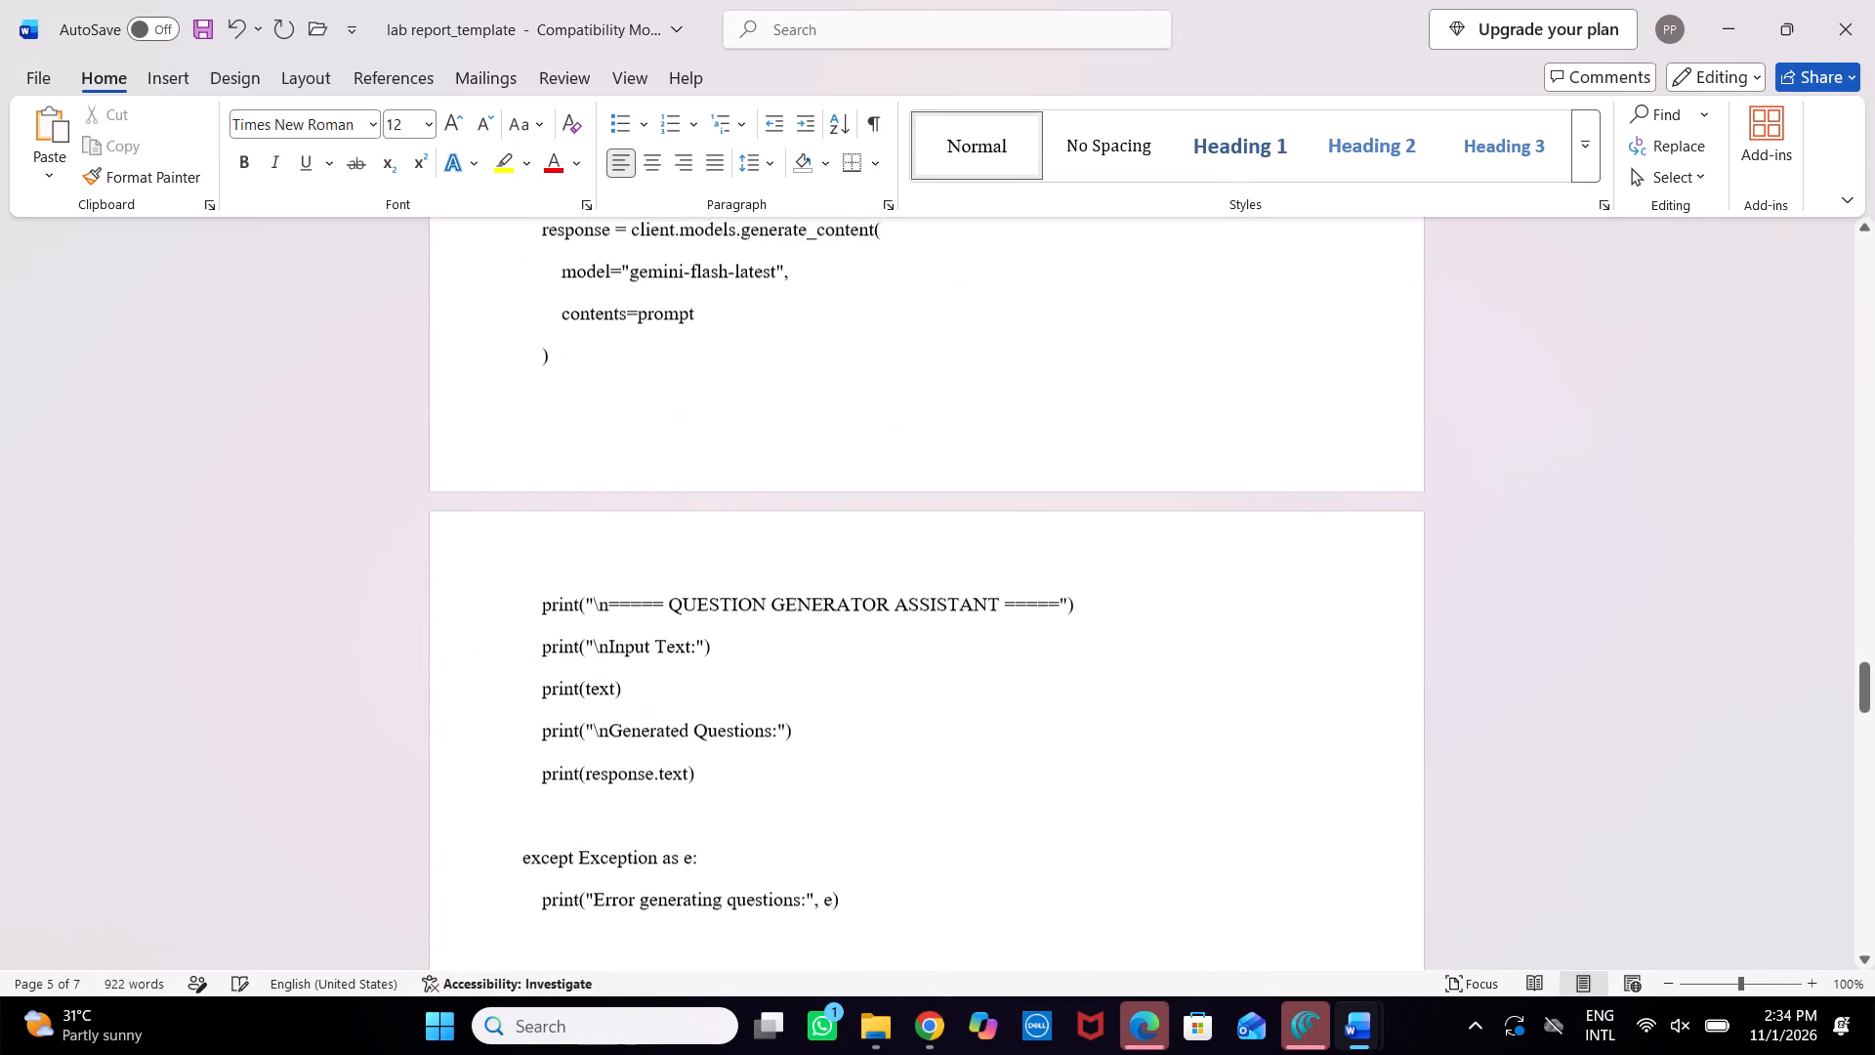
scroll(798, 737, "up", 7)
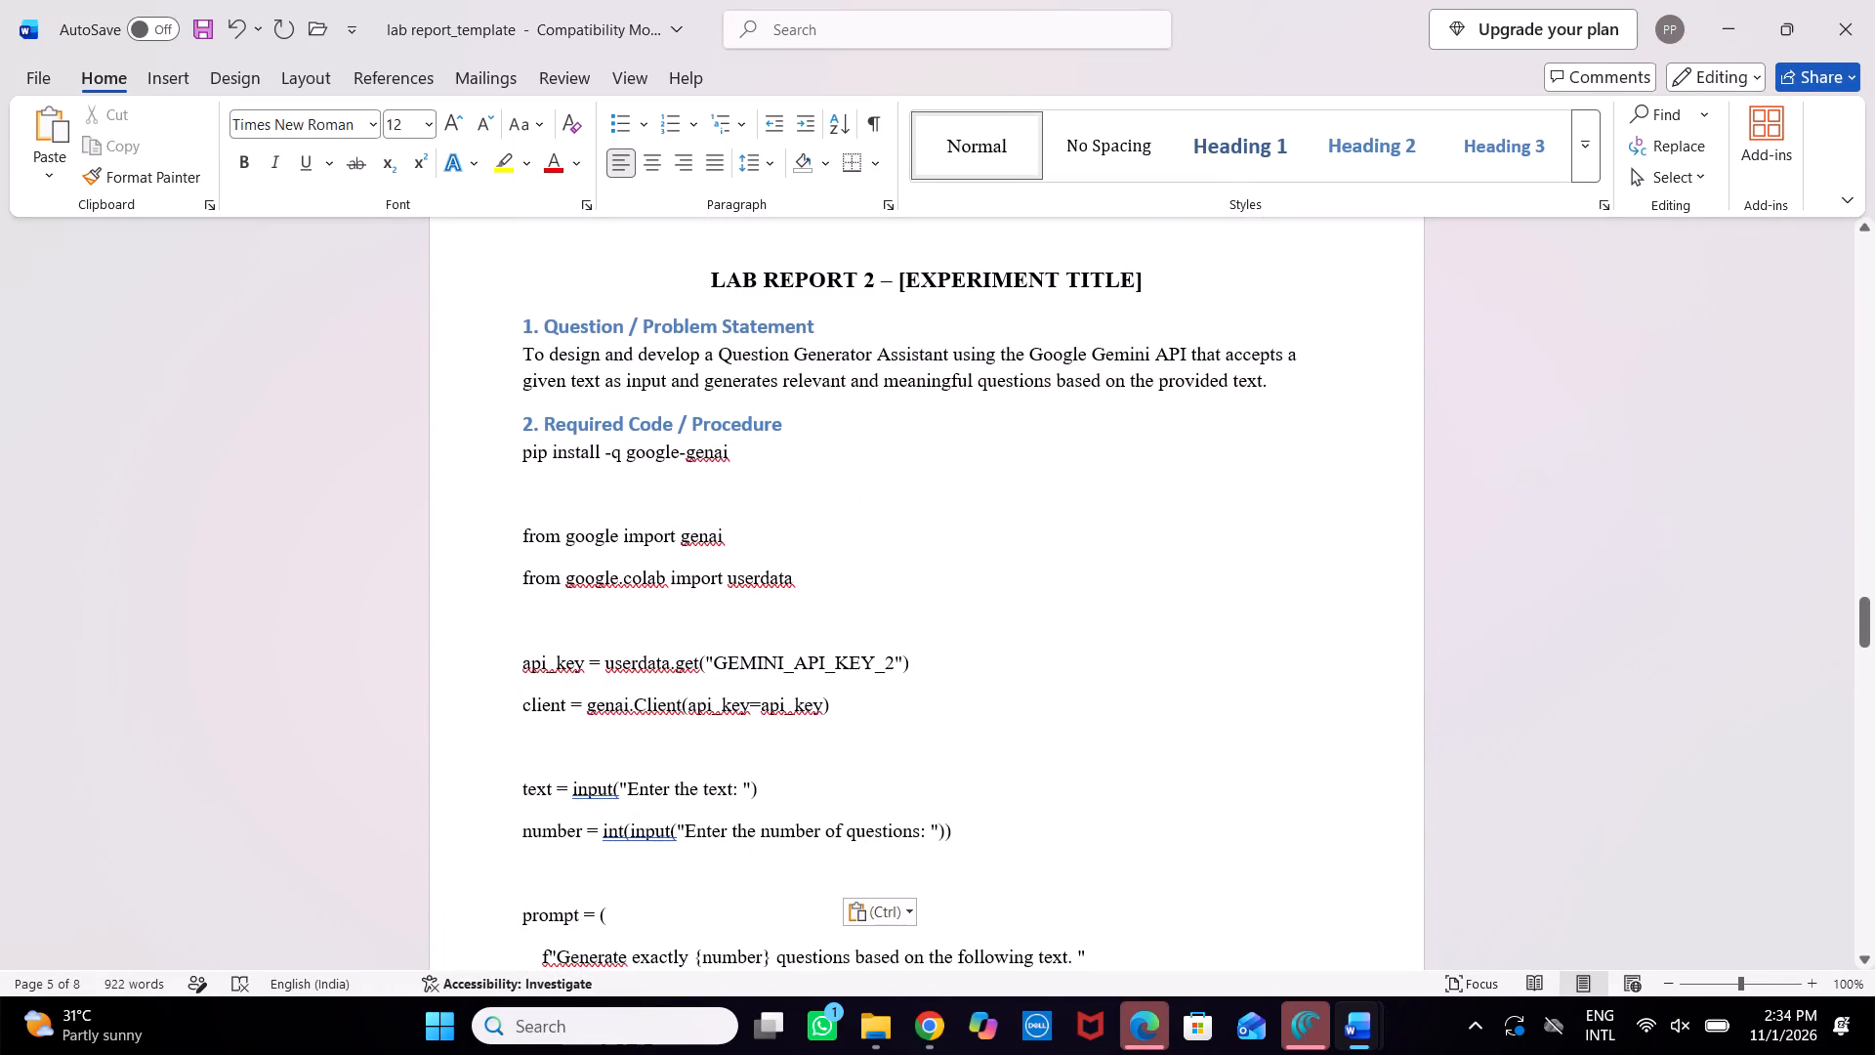
Remove the blank lines after the pip install line and after the userdata import line in the pasted code.
left_click(532, 496)
key("BackSpace")
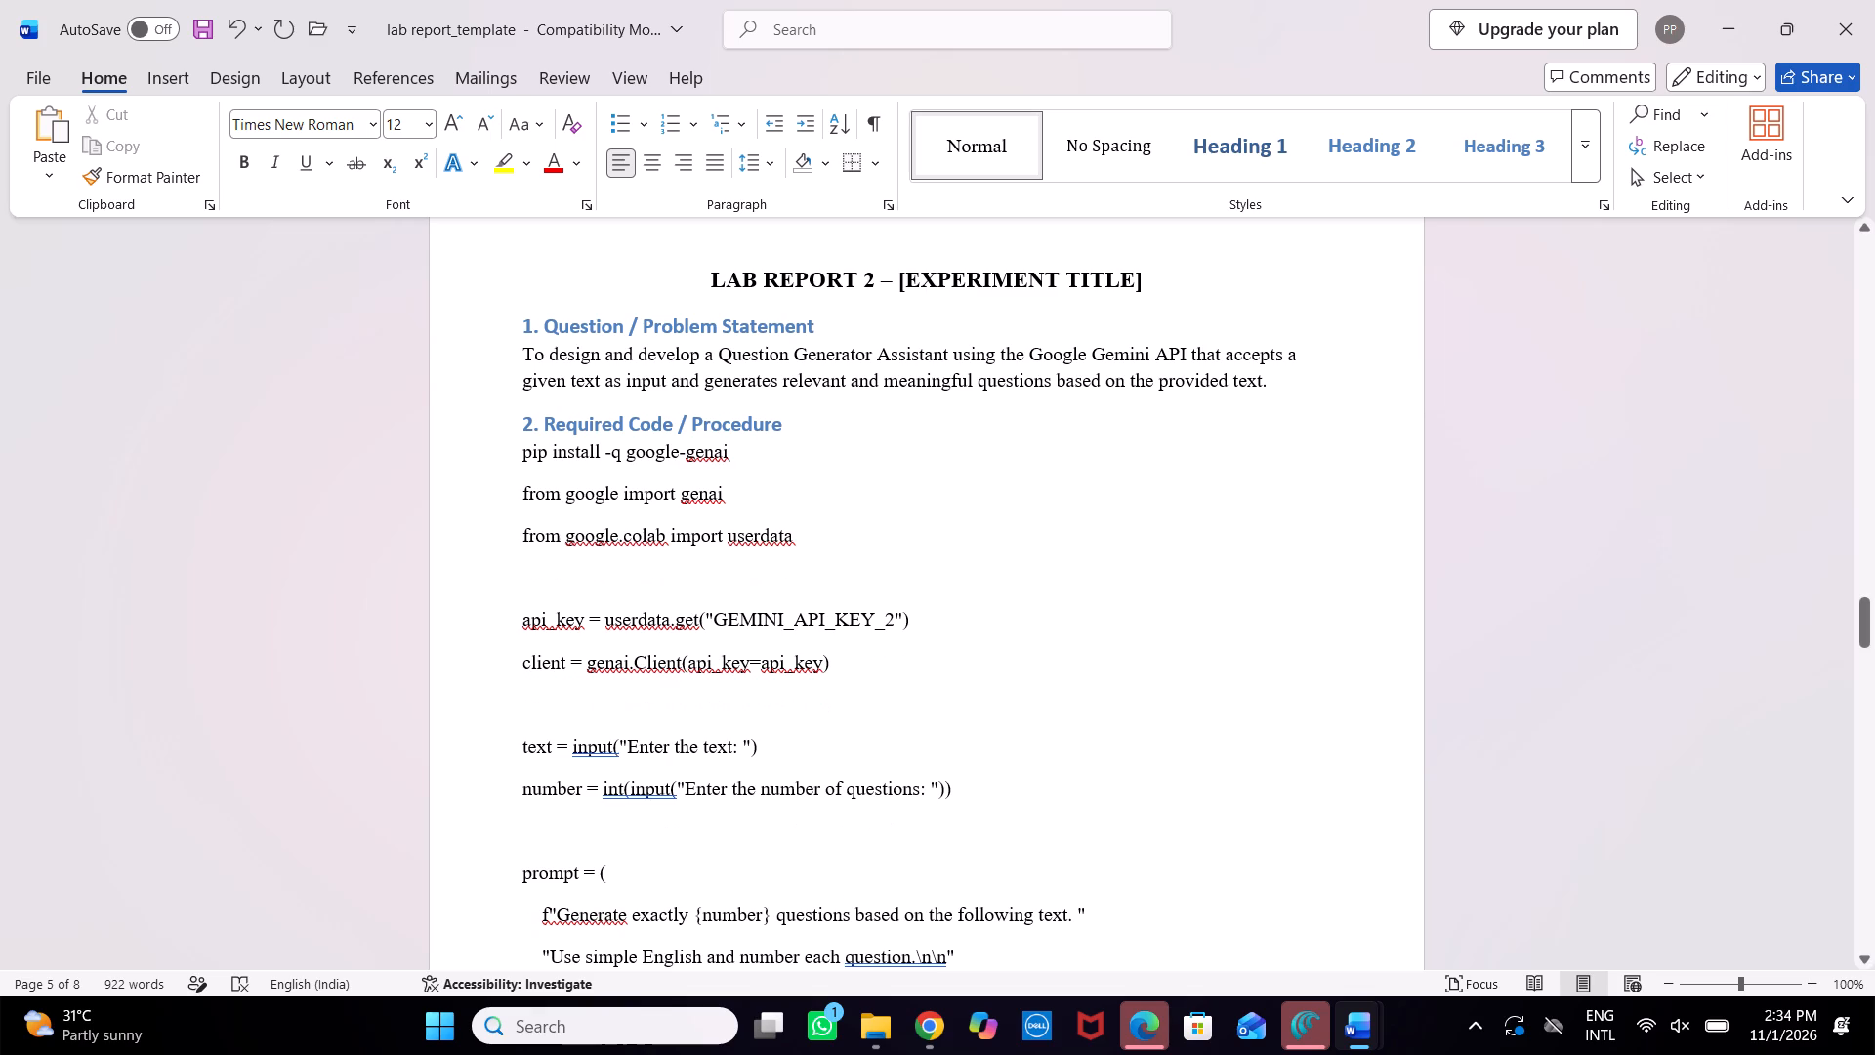
left_click(525, 573)
key("BackSpace")
Check the report down to its "3. Final Output" section and switch to the fa_experiment2 Colab notebook in Chrome.
scroll(525, 573, "down", 2)
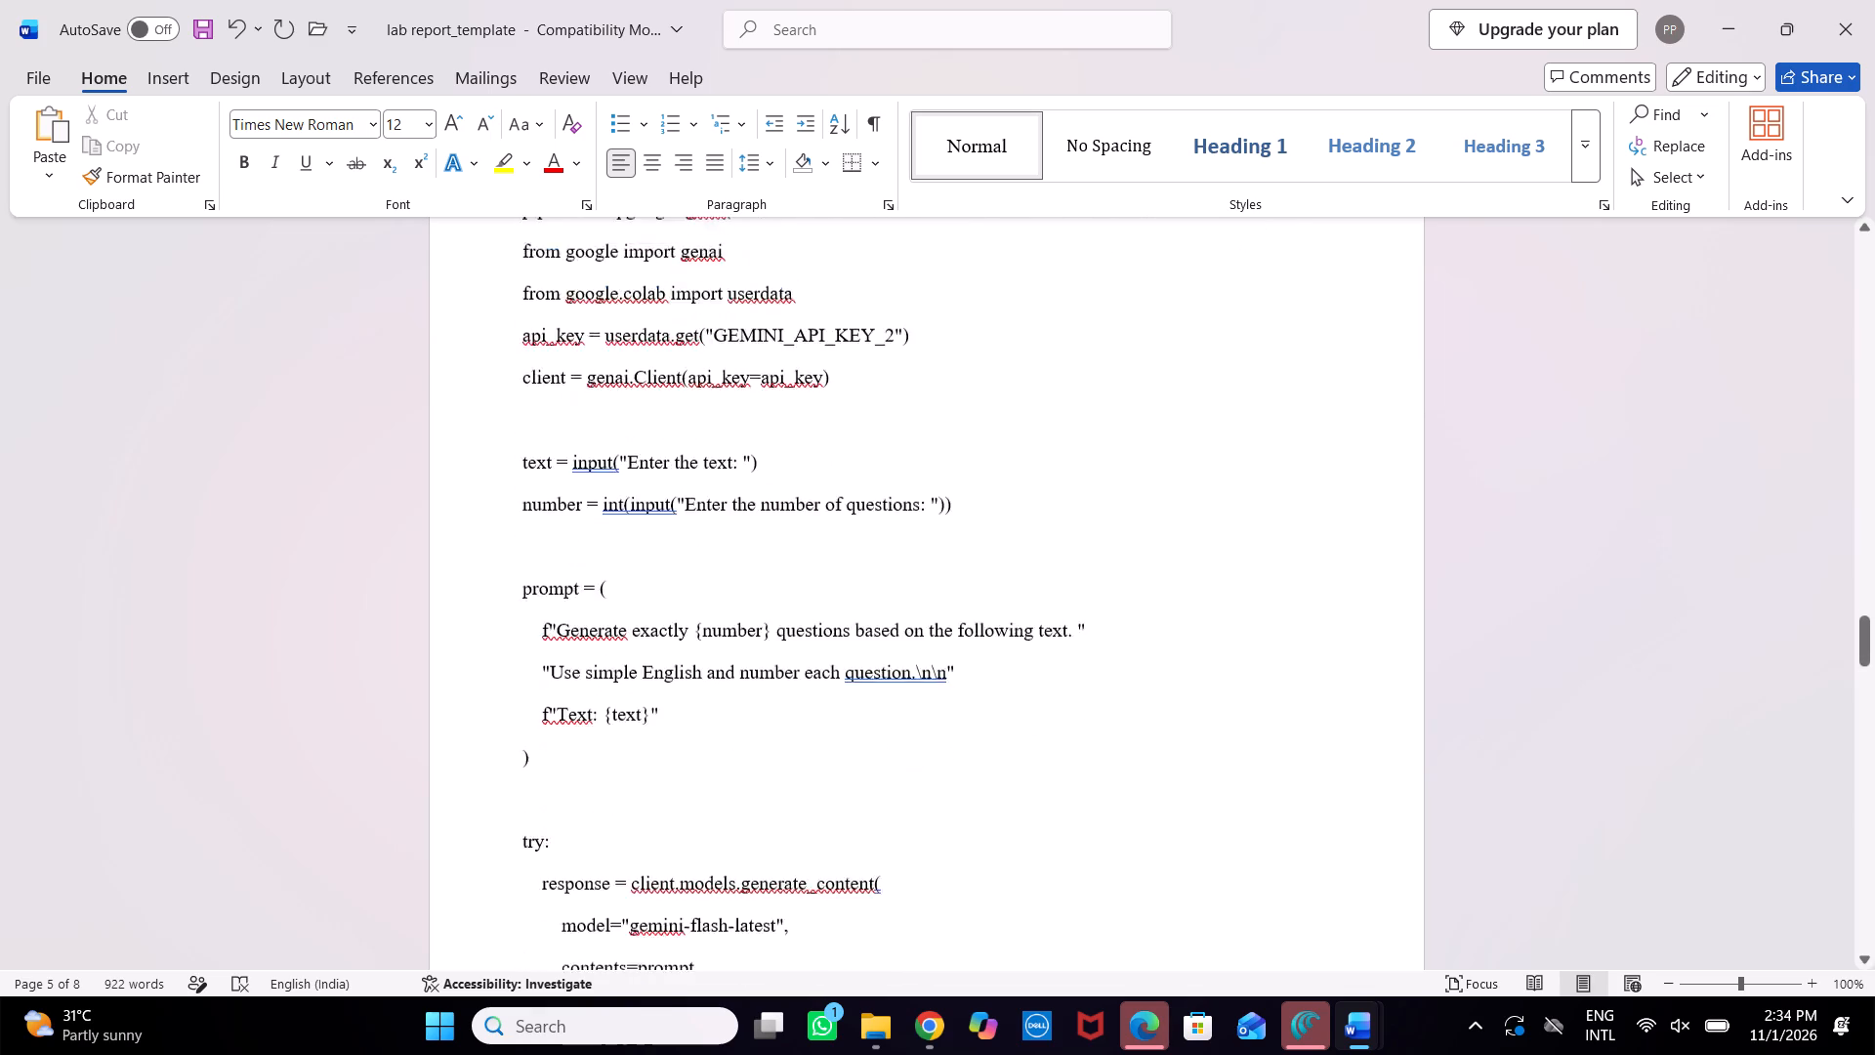
scroll(534, 533, "down", 6)
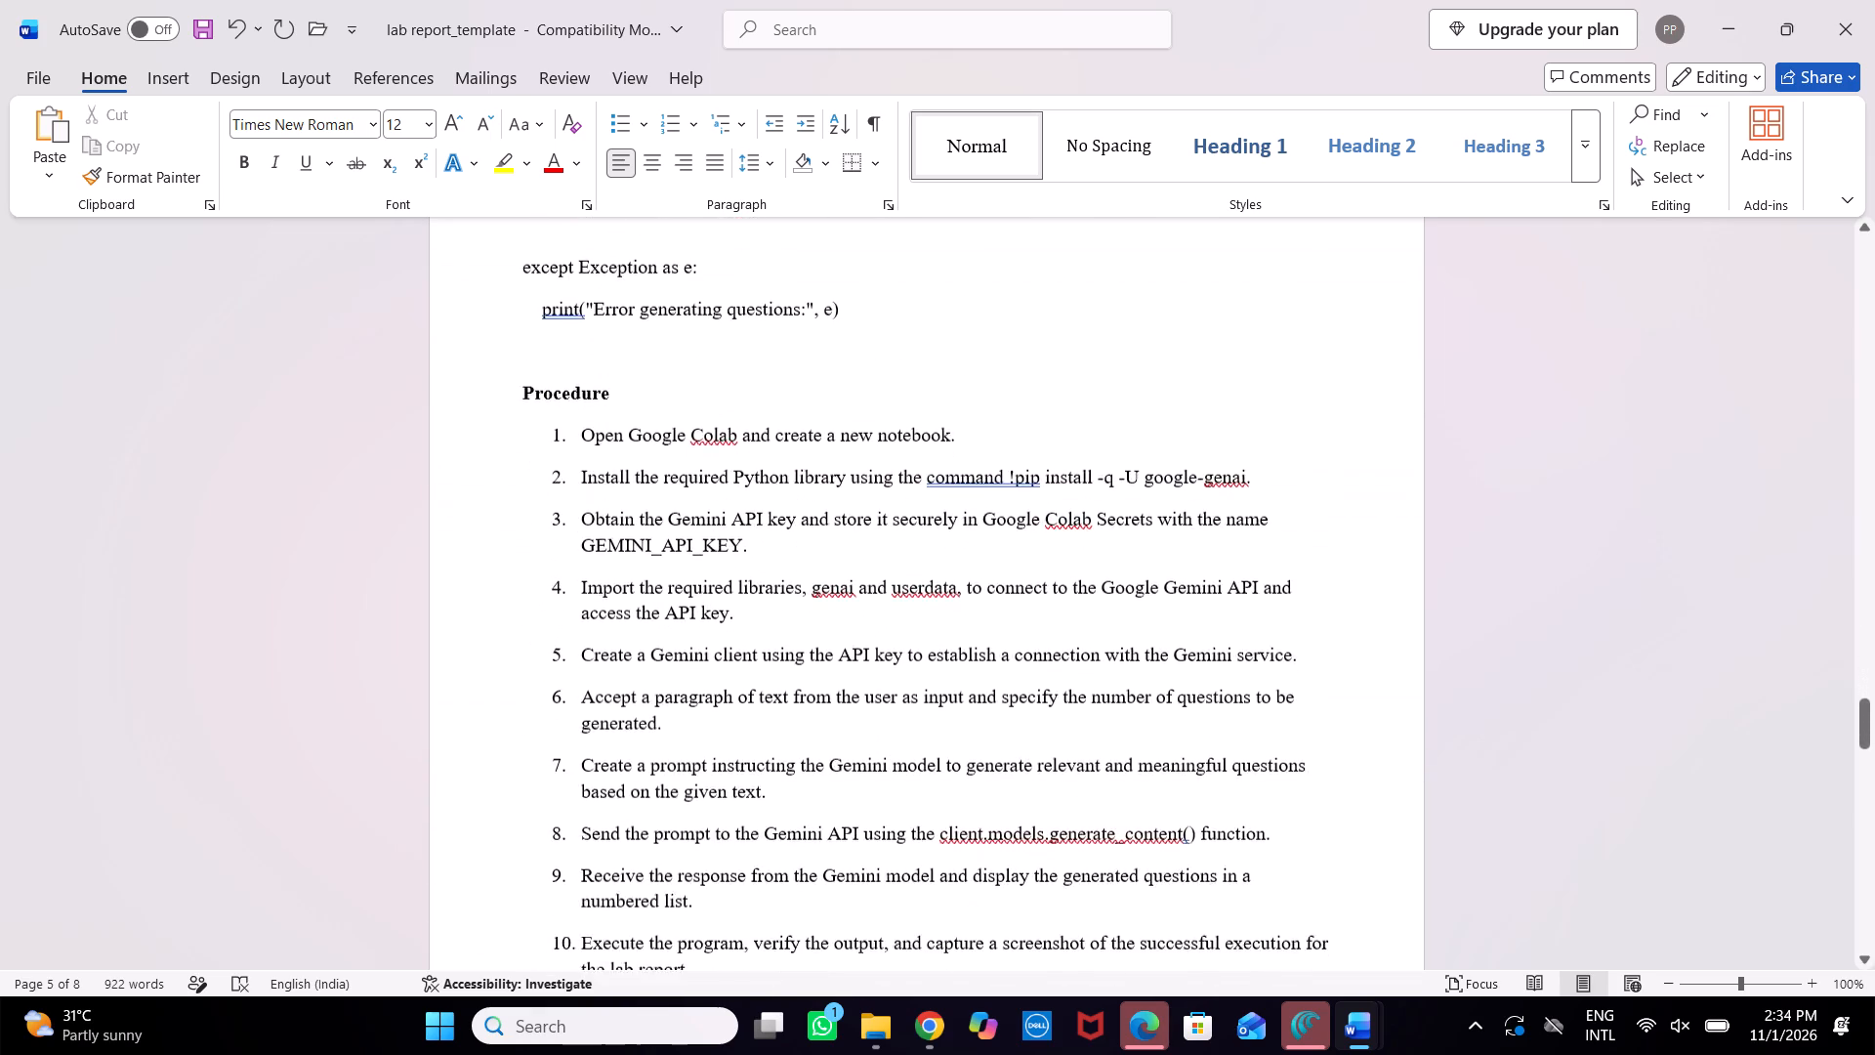
scroll(534, 533, "down", 4)
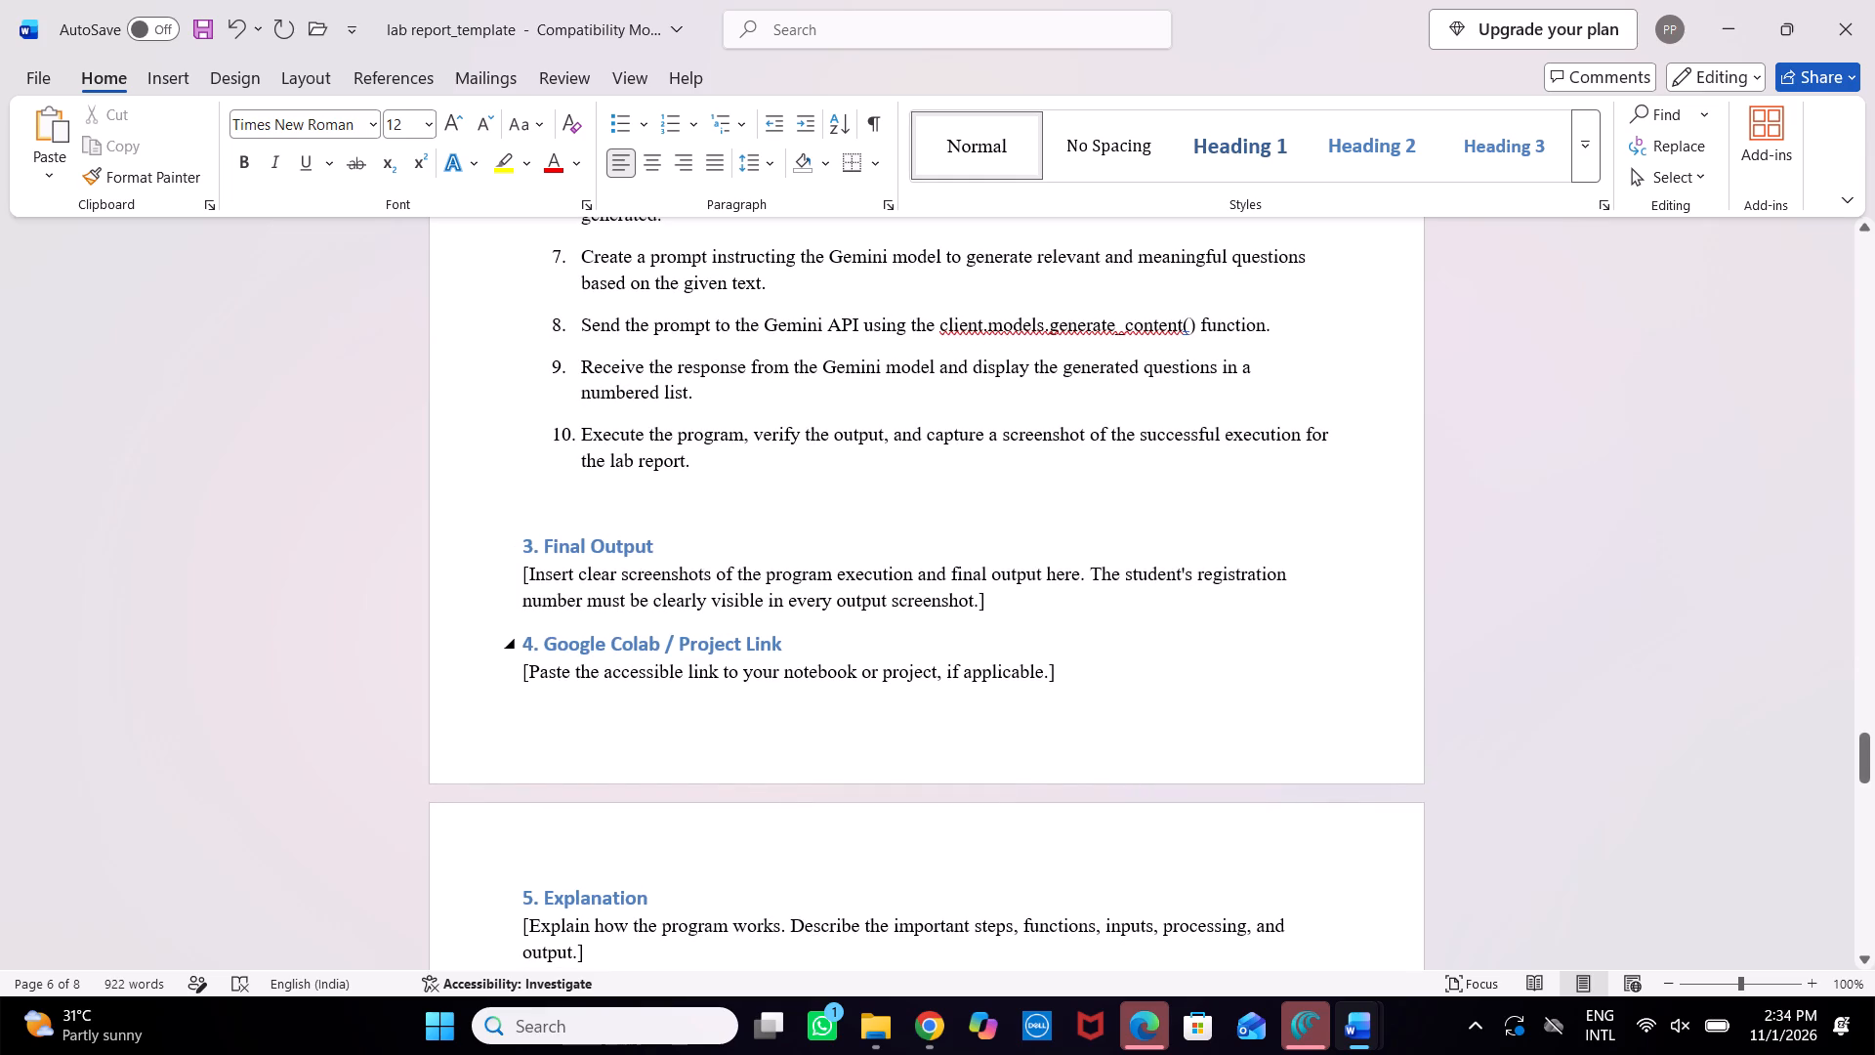
left_click(926, 1032)
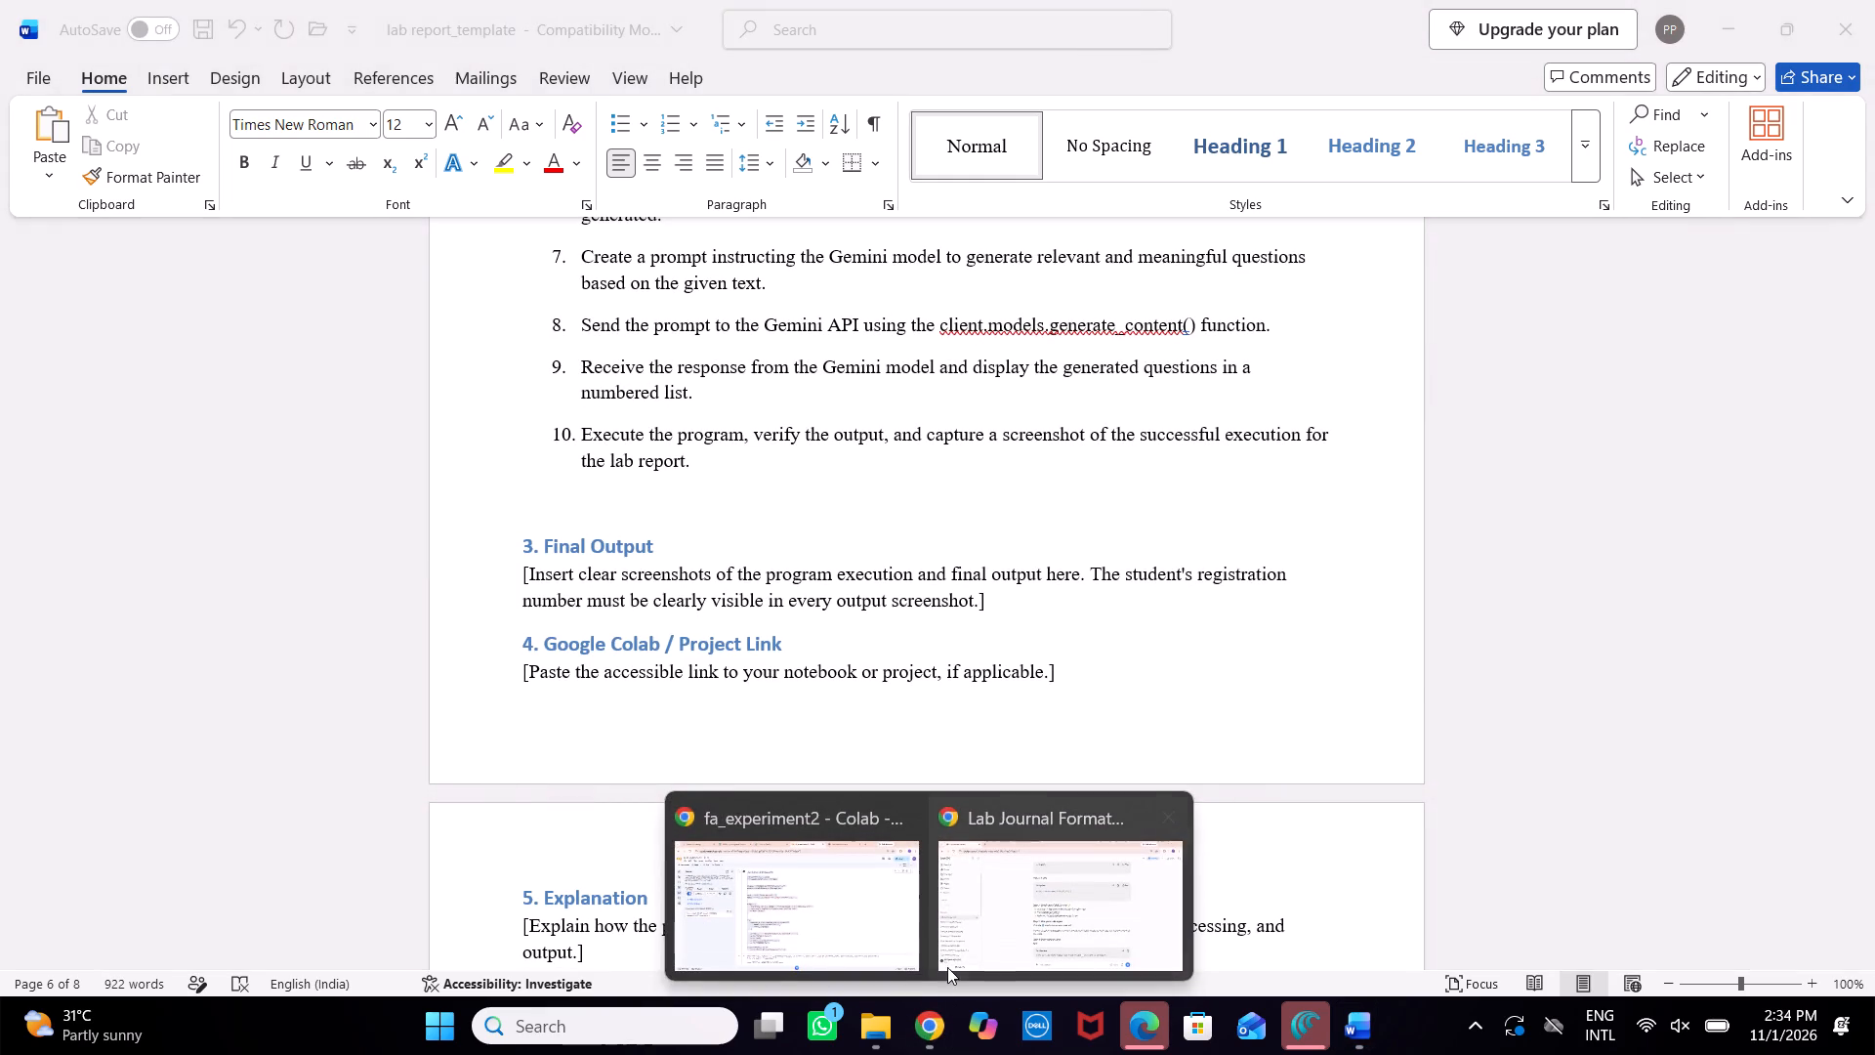
left_click(1011, 924)
left_click(934, 1027)
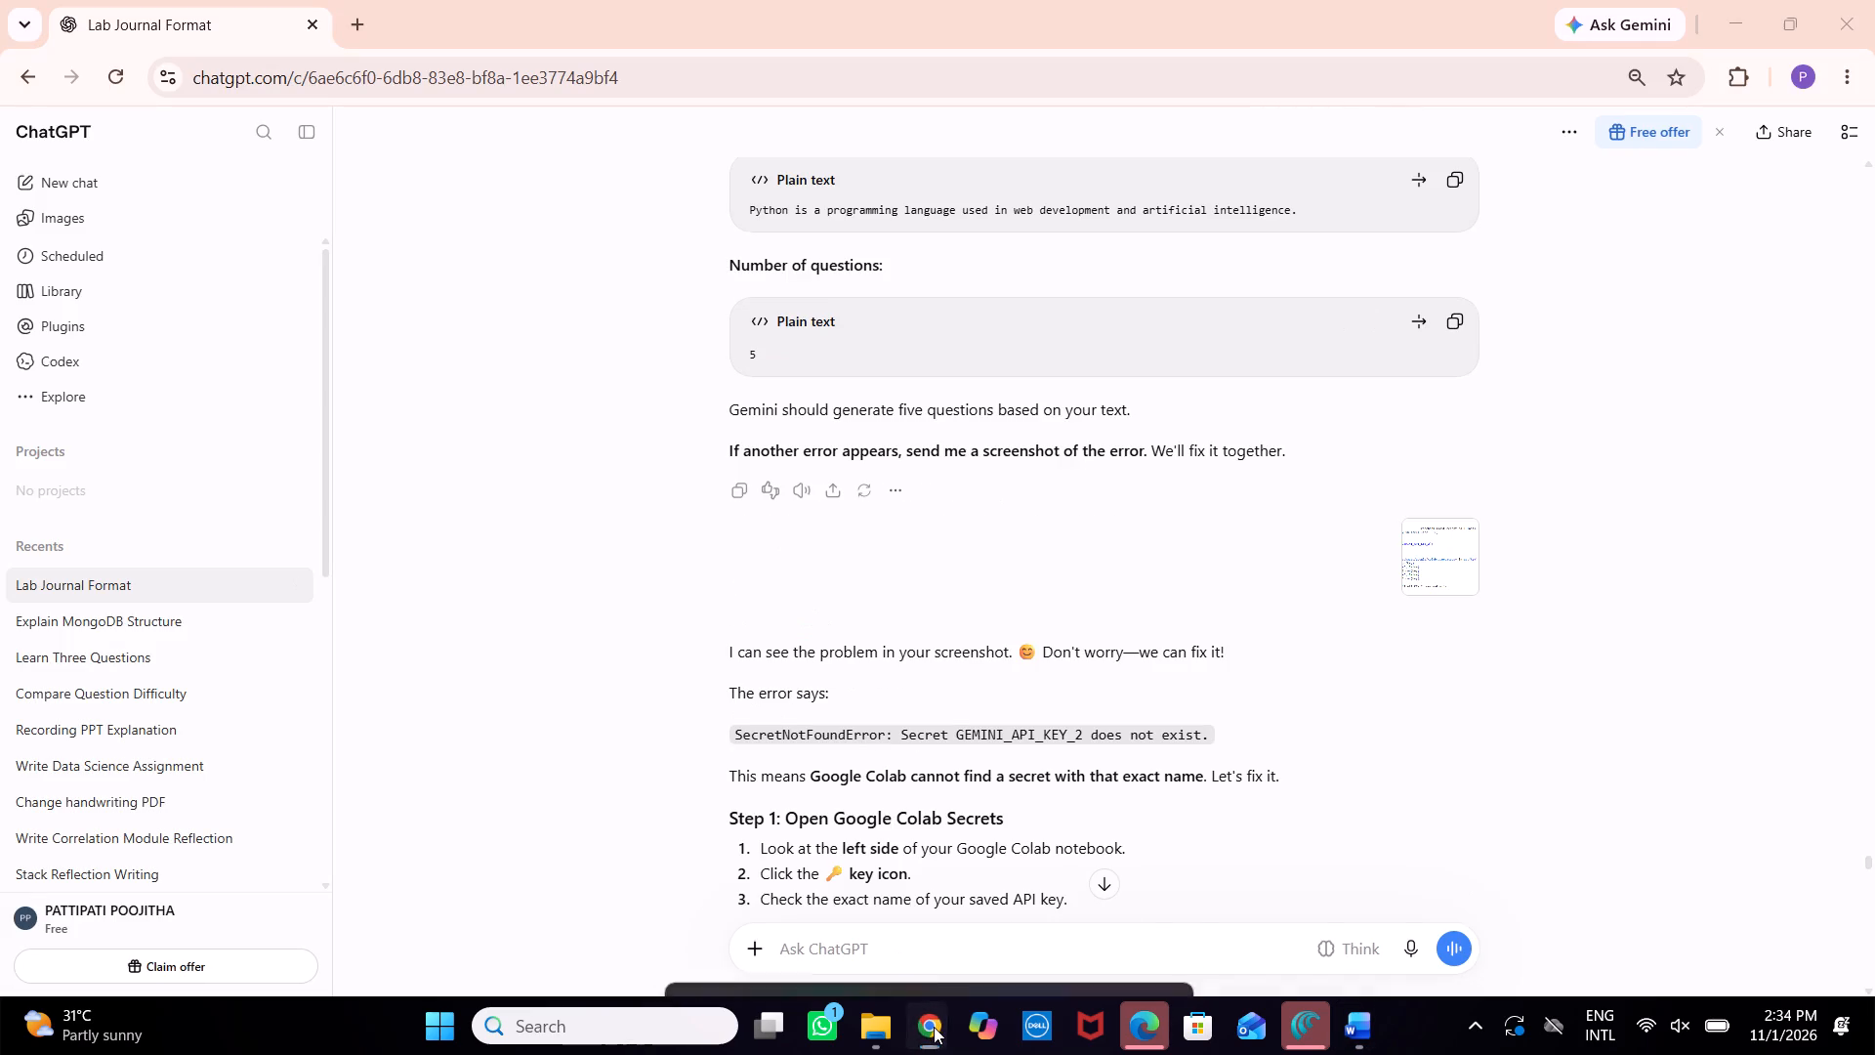
left_click(812, 932)
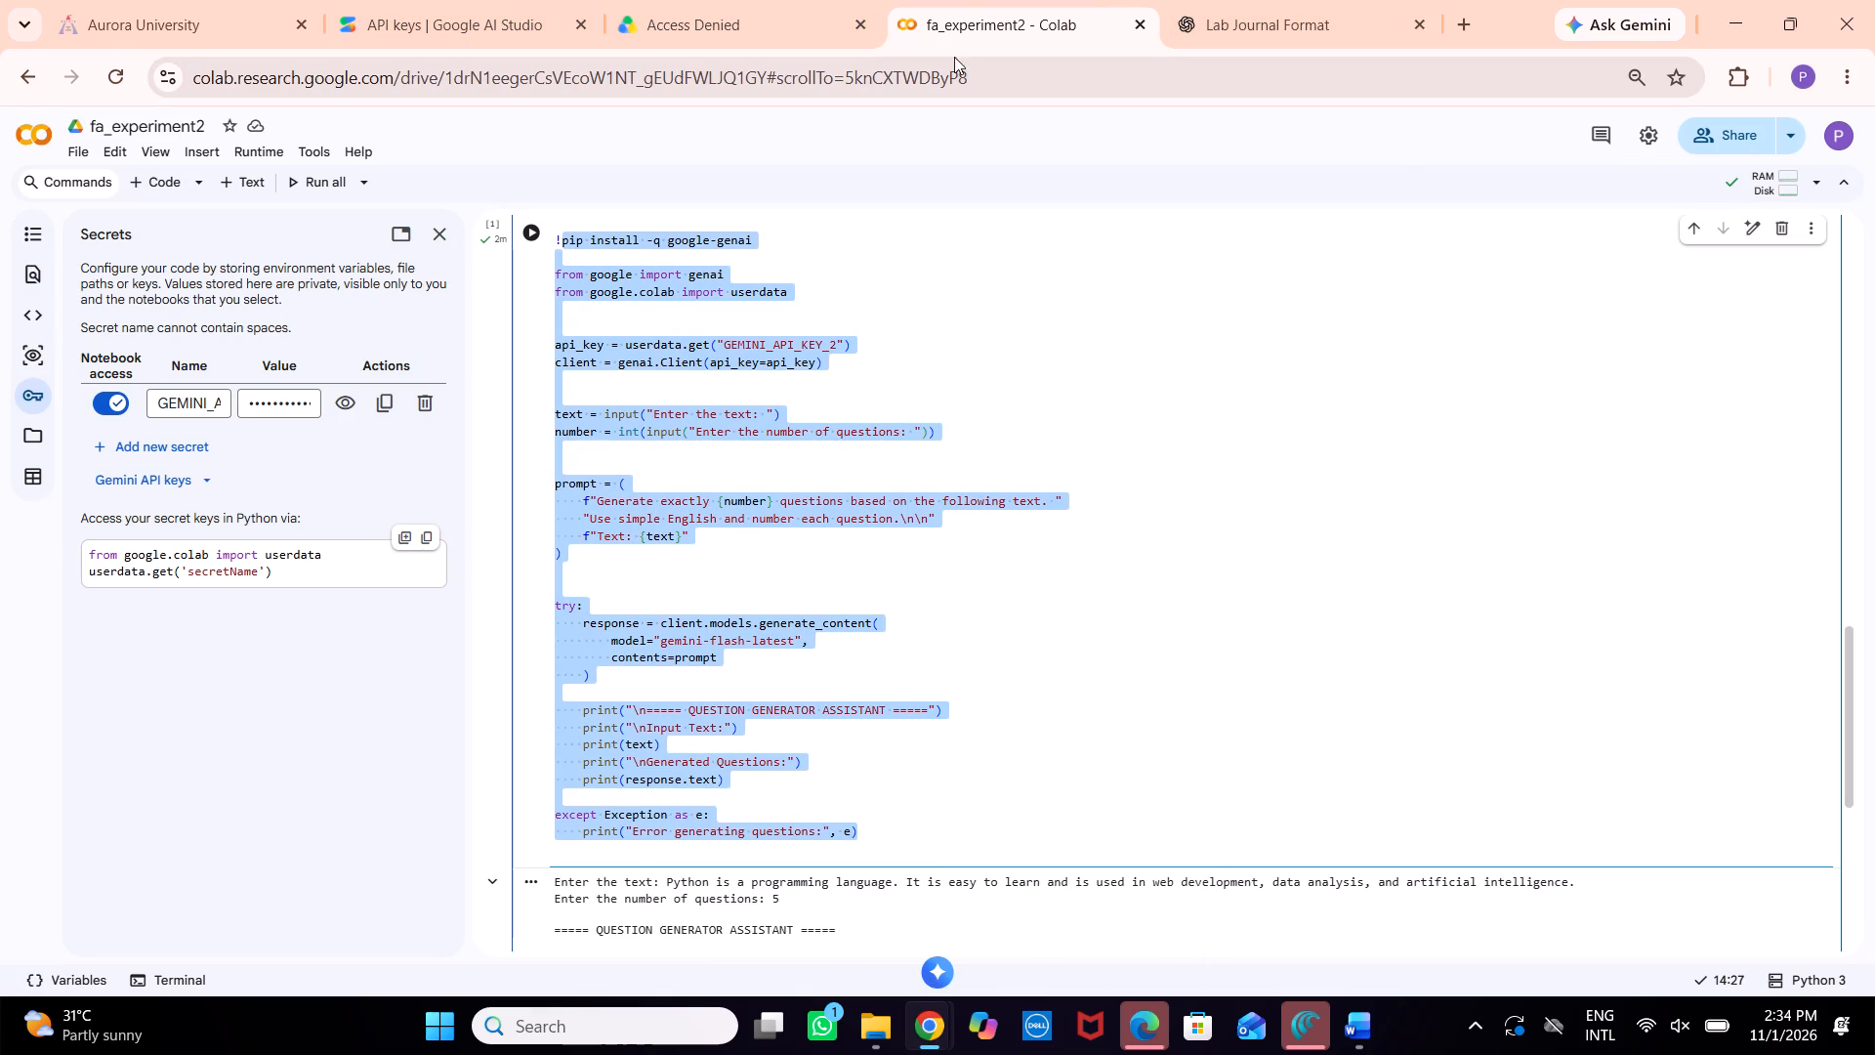
Look through the notebook's code cells and their outputs, from the last code cell up to the first.
left_click(932, 377)
scroll(932, 377, "up", 3)
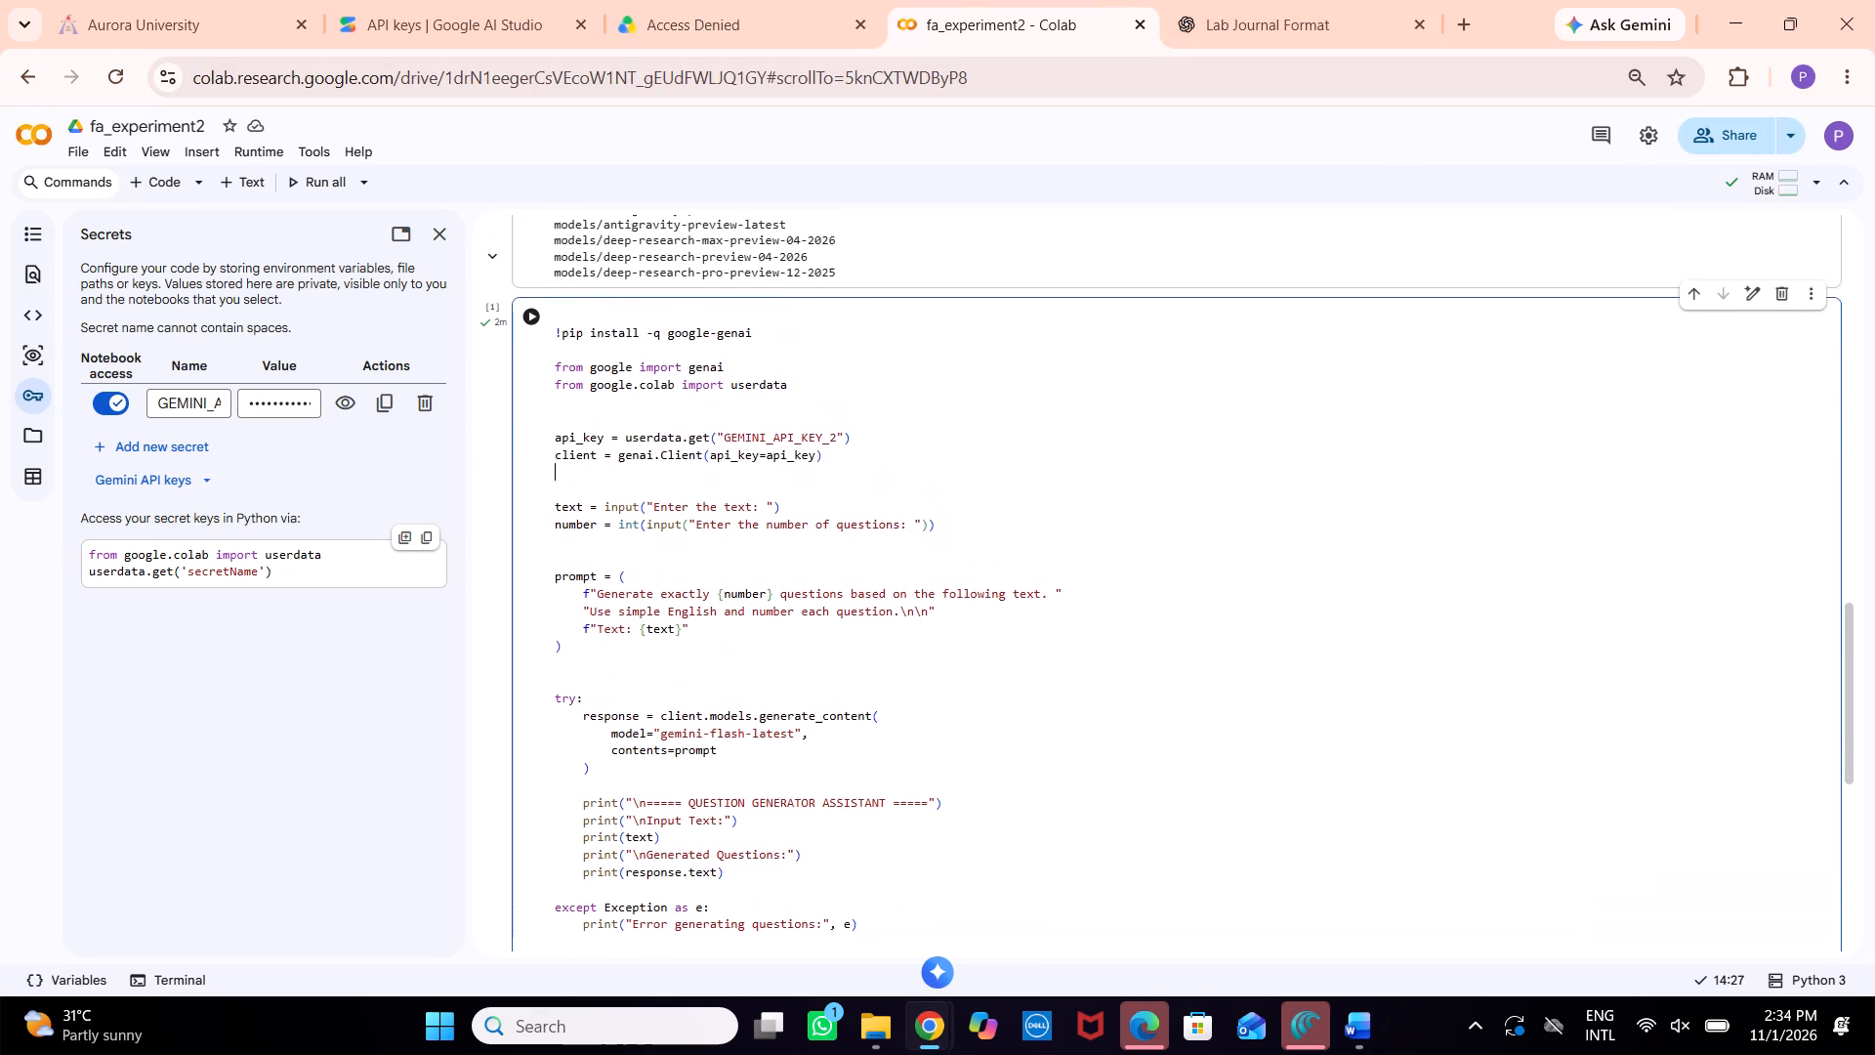
scroll(932, 377, "up", 7)
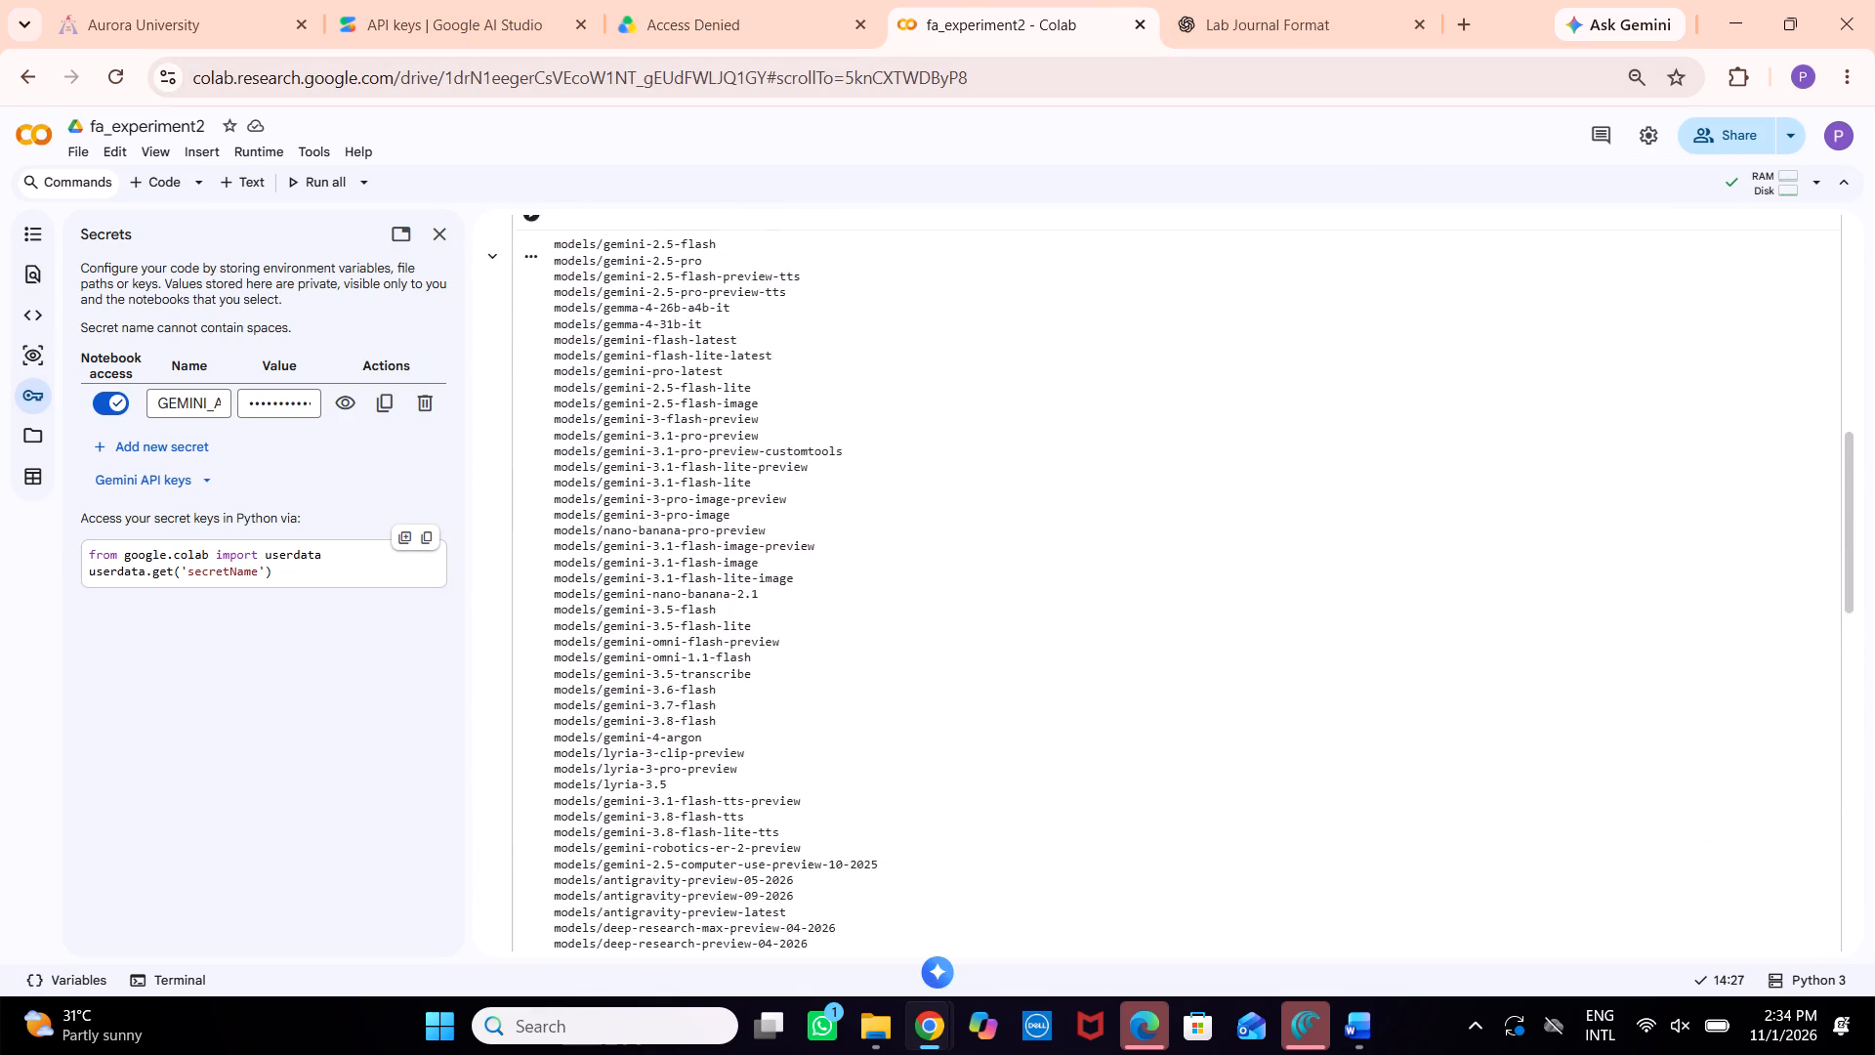
scroll(932, 377, "up", 1)
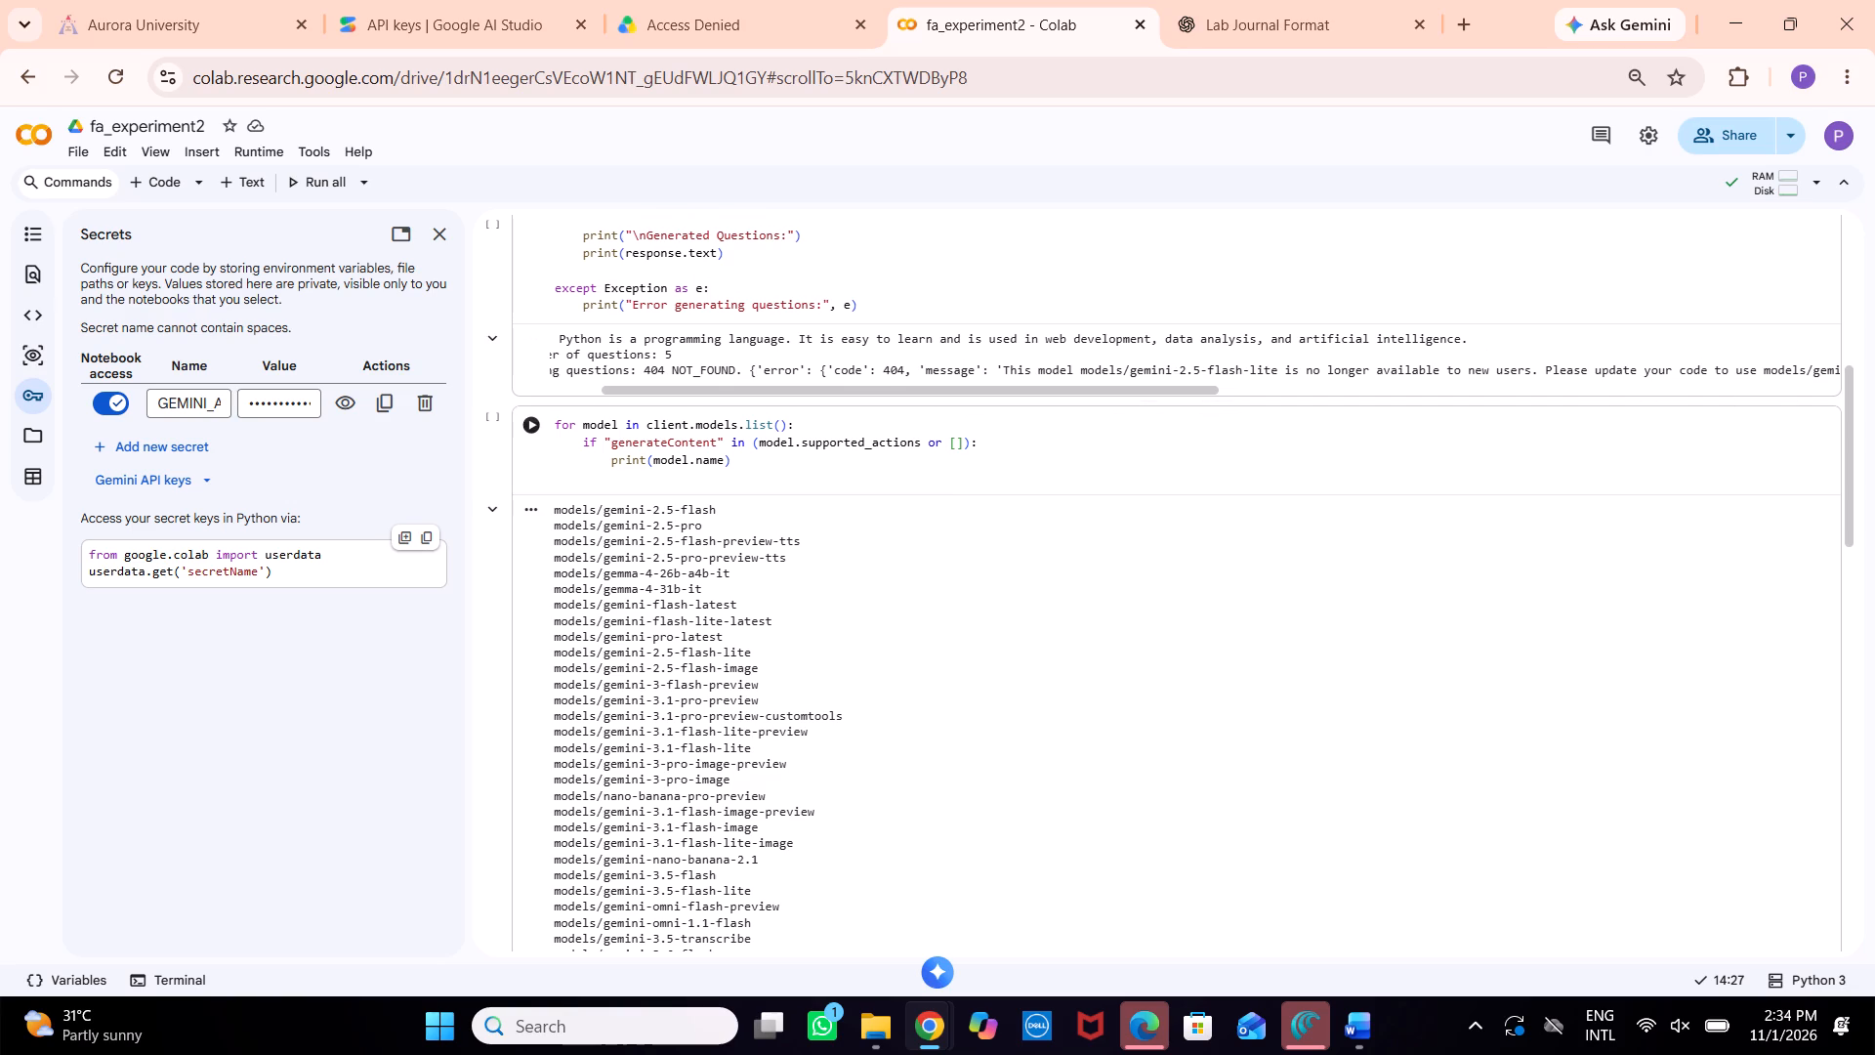
scroll(1452, 480, "up", 7)
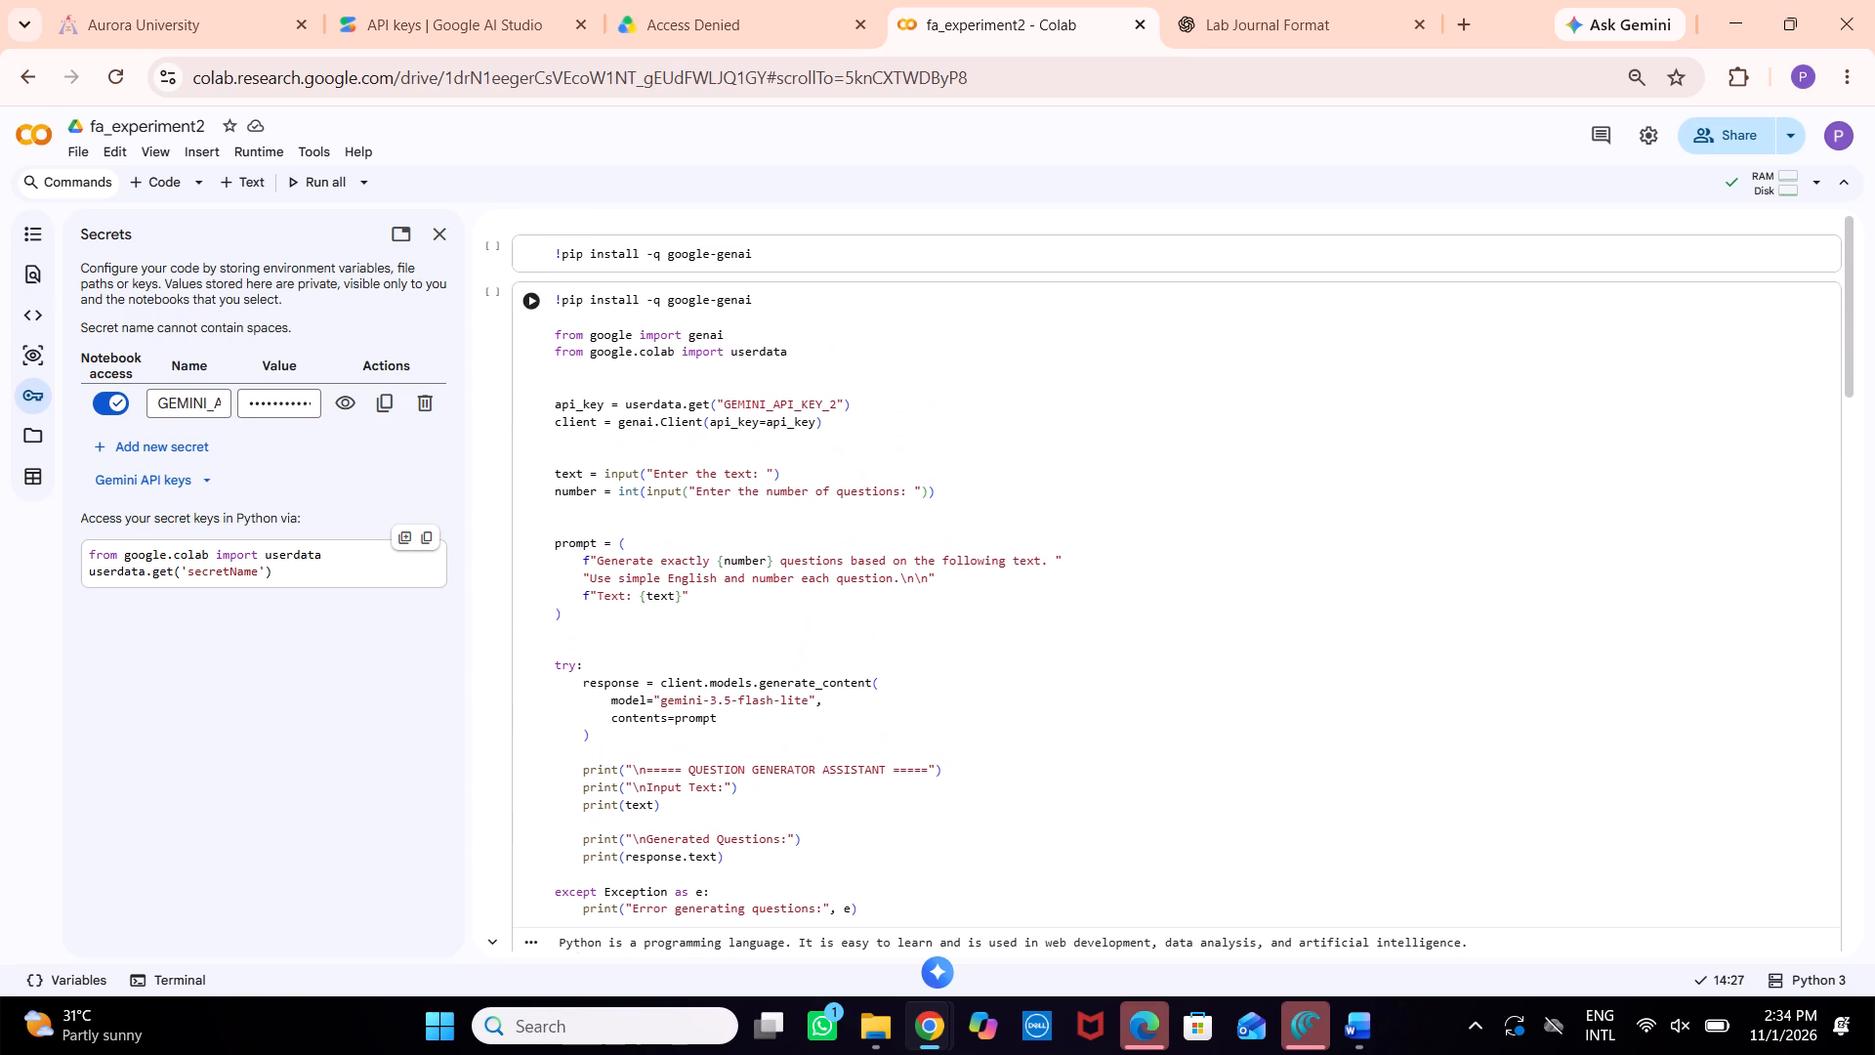
scroll(1452, 480, "up", 1)
scroll(1471, 627, "down", 3)
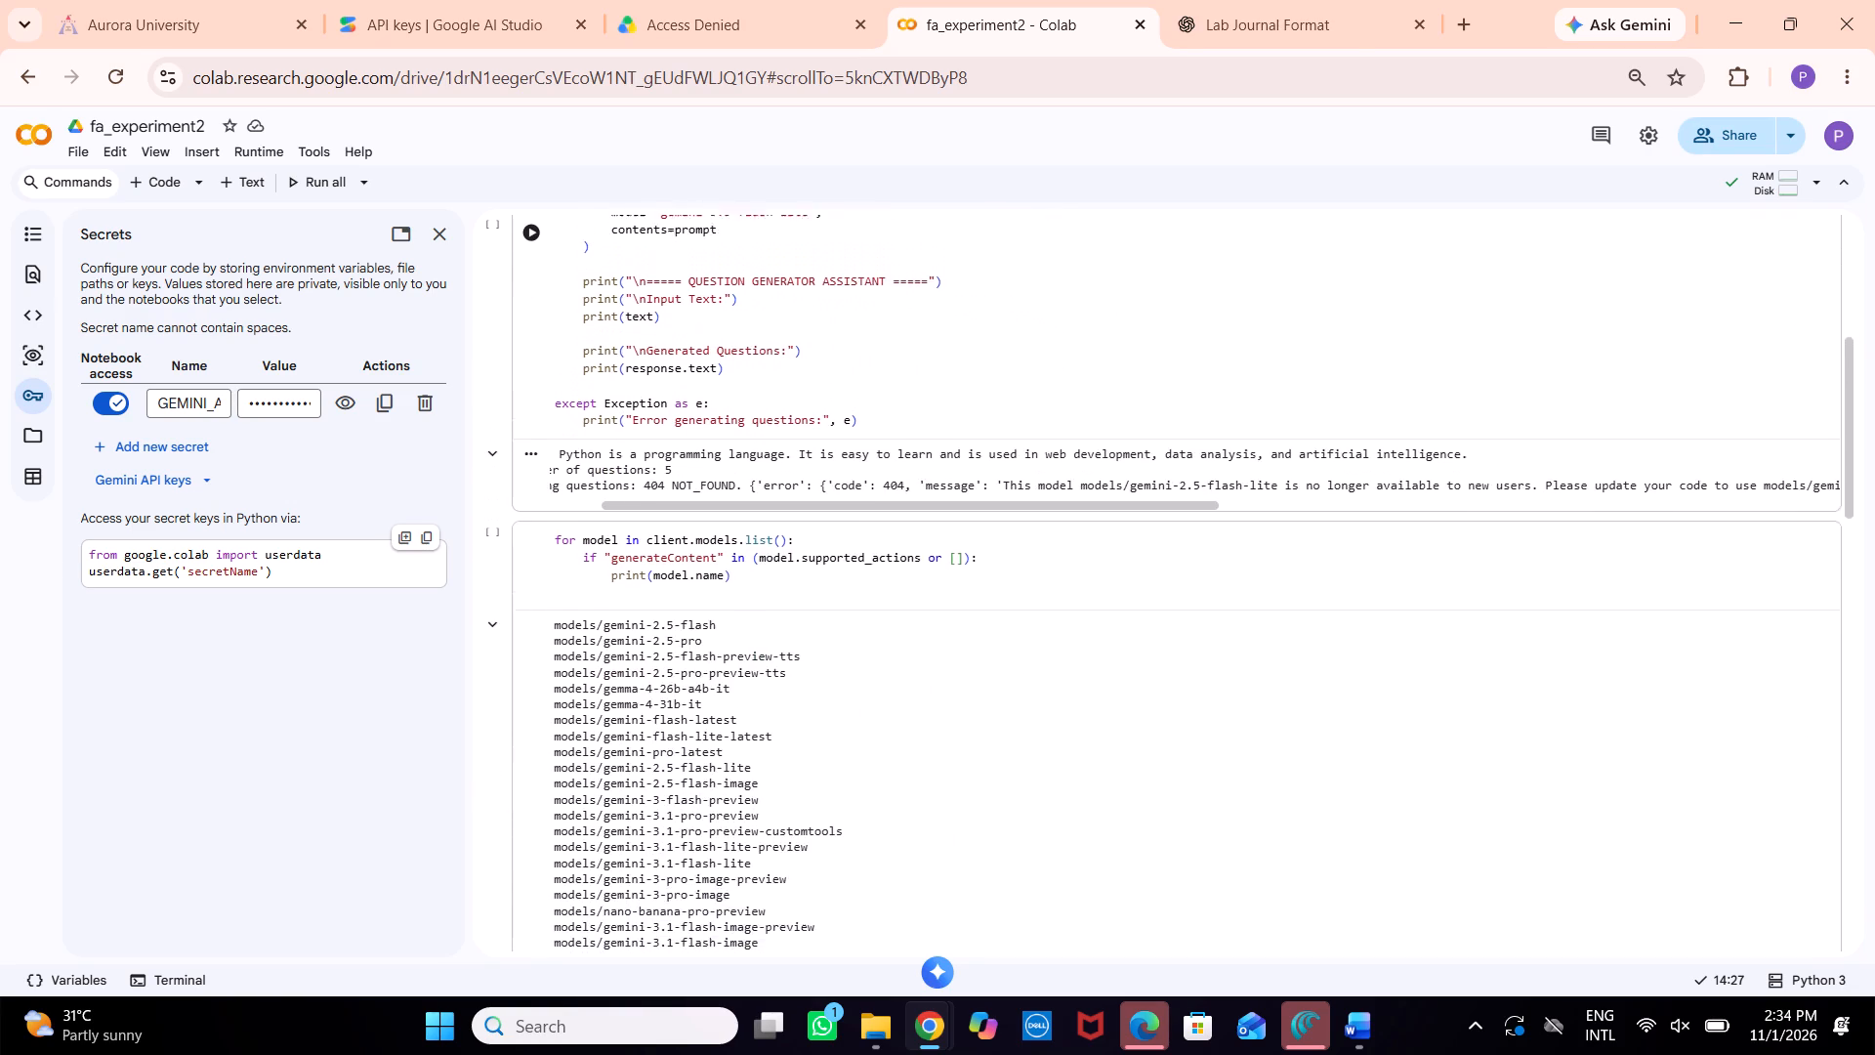
scroll(1471, 627, "down", 1)
scroll(1471, 627, "up", 4)
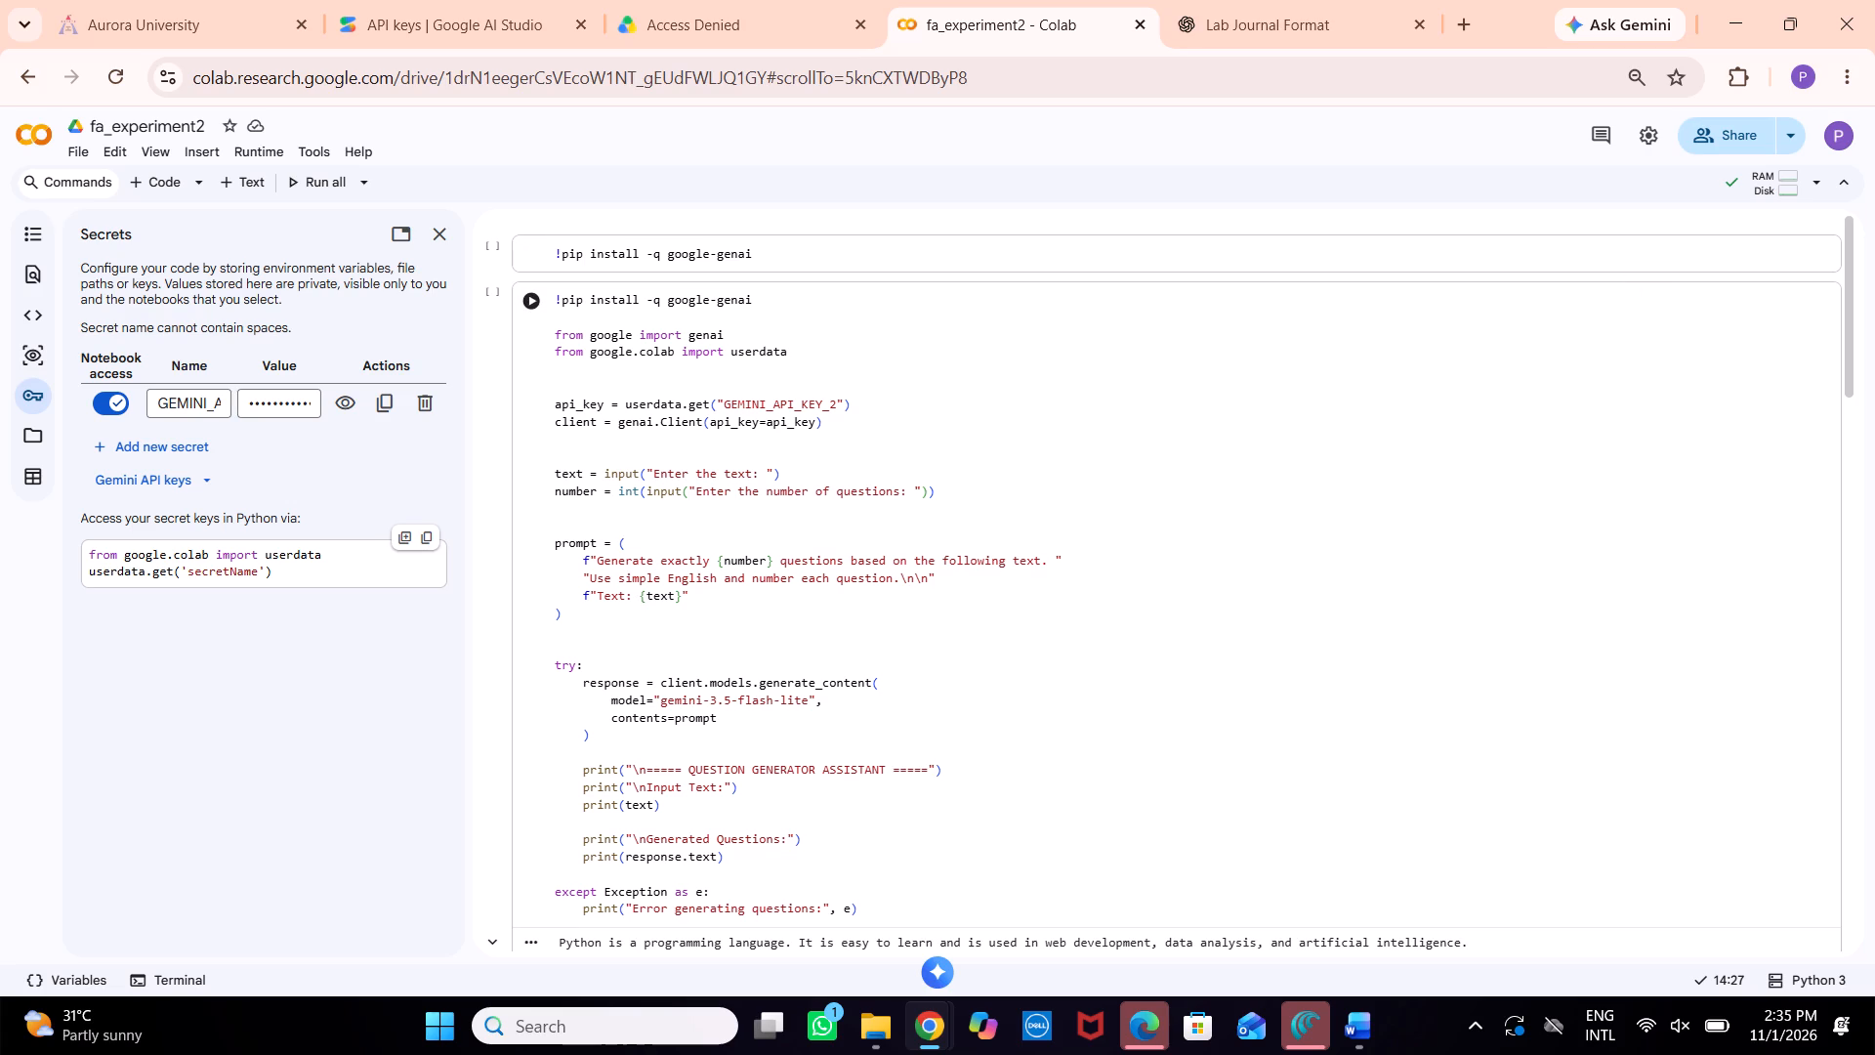
scroll(932, 388, "right", 1)
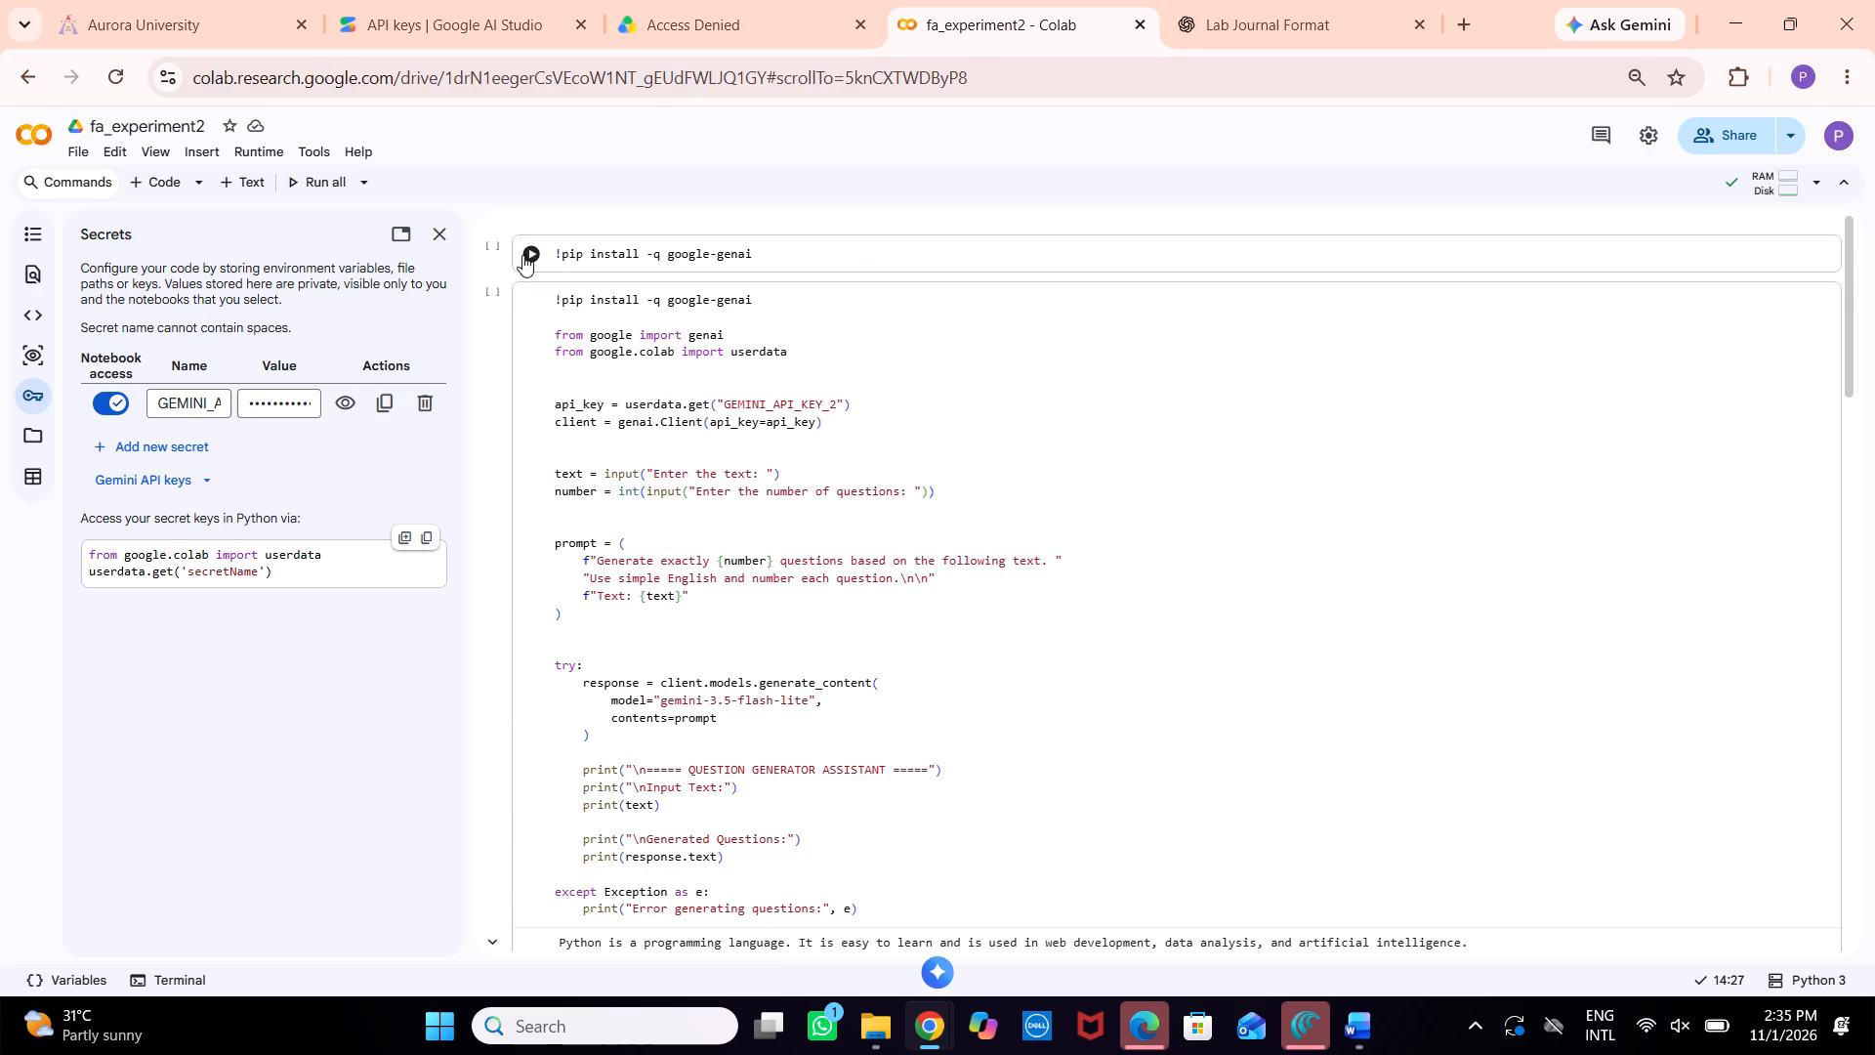
Run the notebook's first cell, !pip install -q google-genai.
left_click(533, 256)
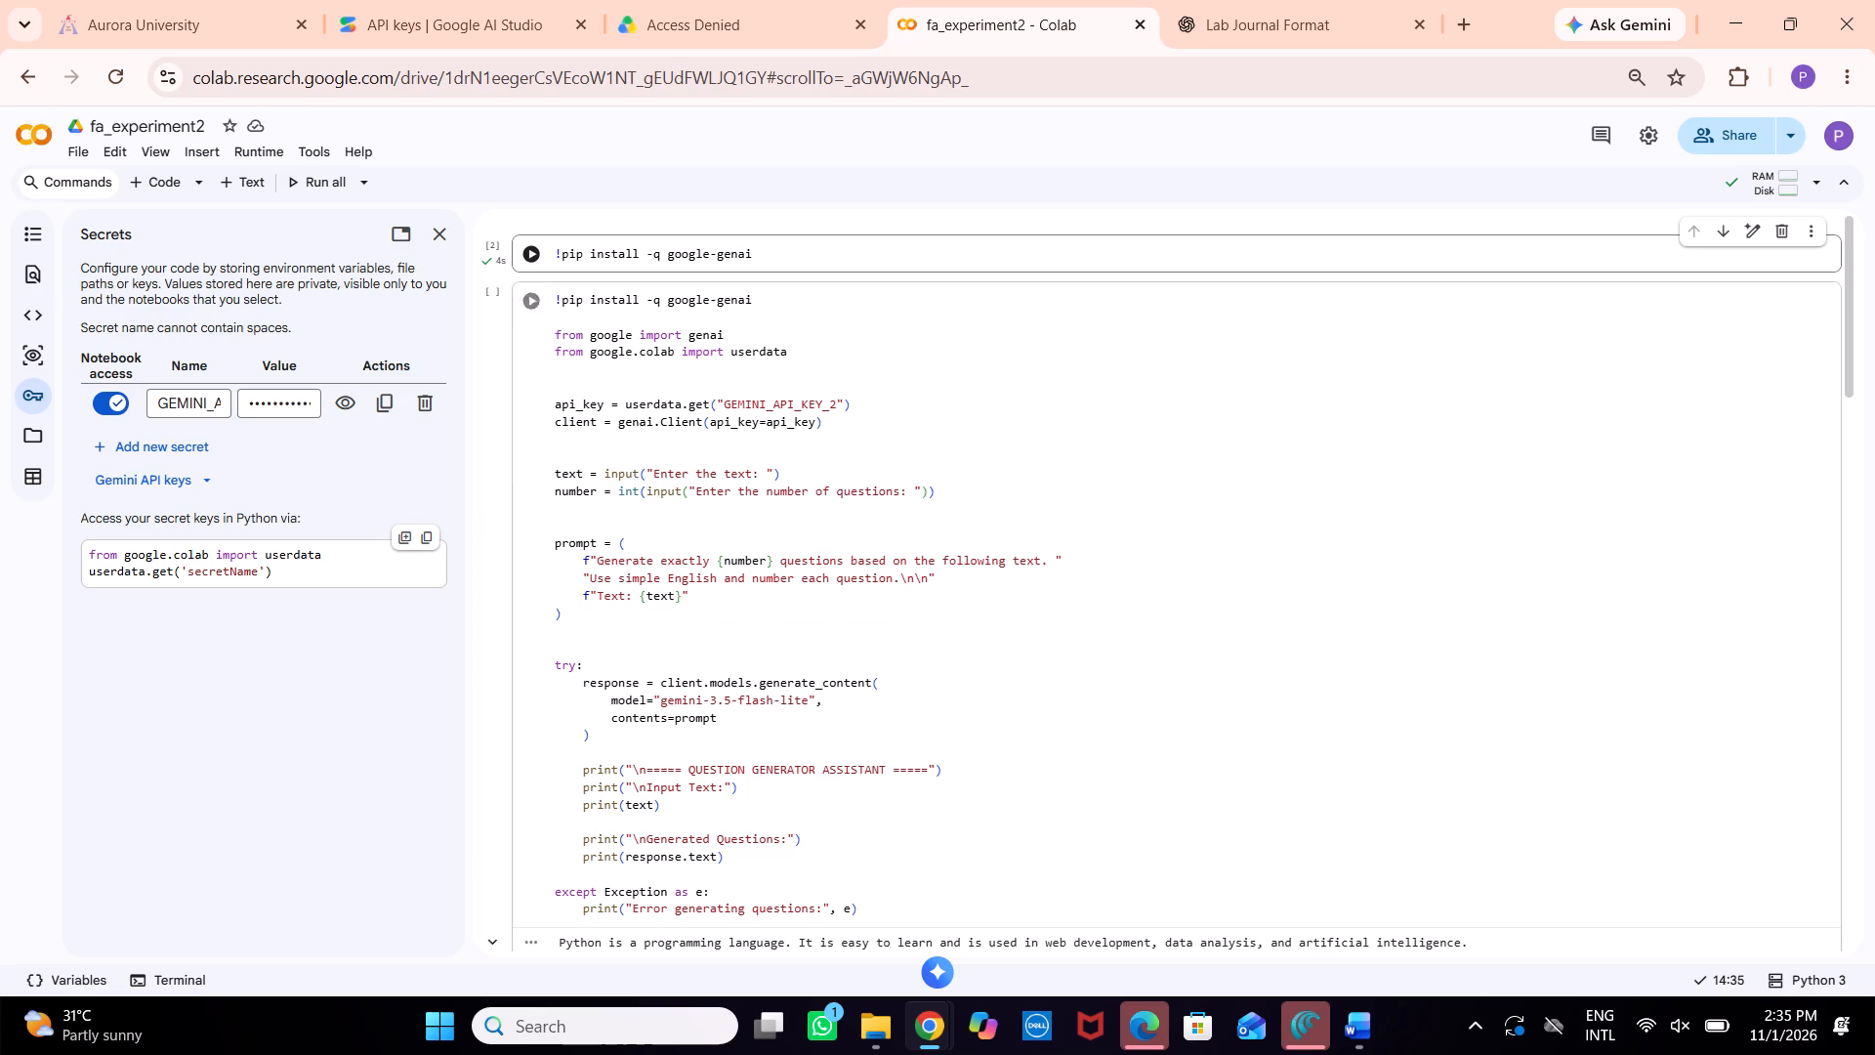
Delete the second notebook cell, which holds the old question generator code using the gemini-3.5-flash-lite model.
scroll(1630, 284, "up", 1)
left_click(1737, 312)
left_click(1782, 277)
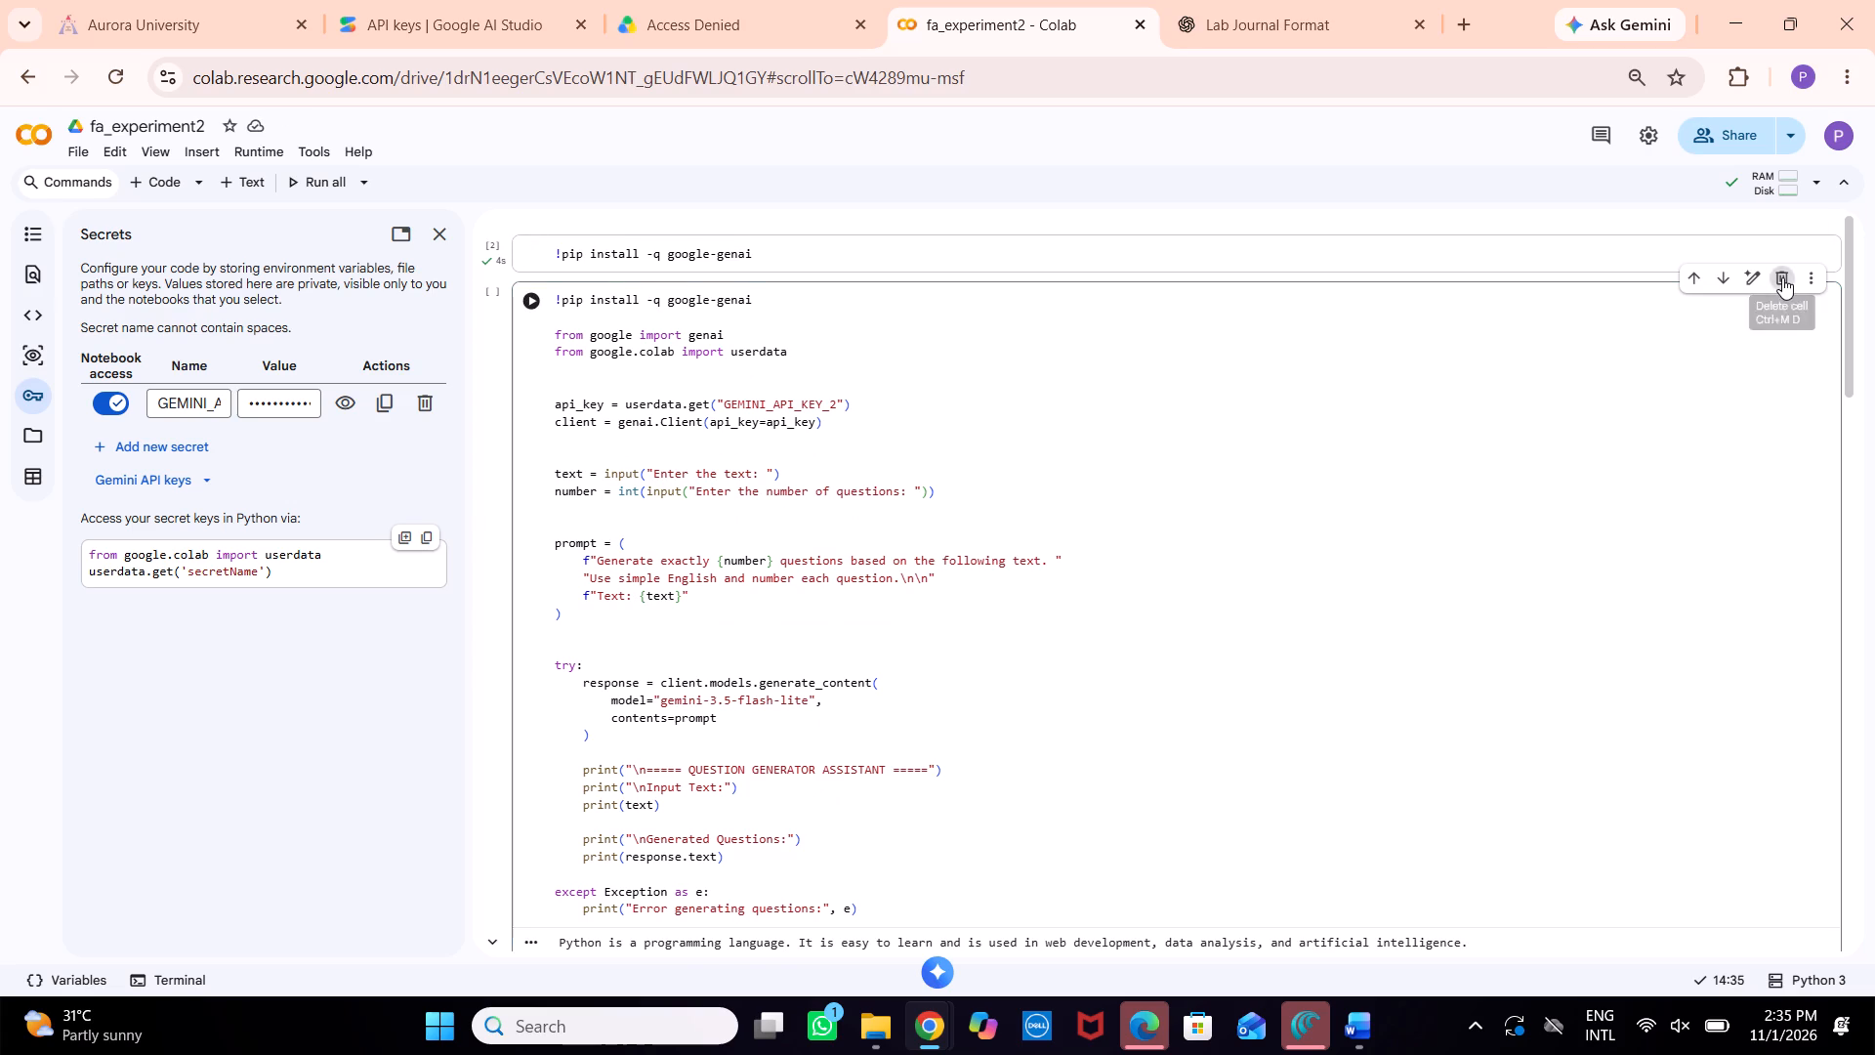
Capture a screenshot of the notebook area showing its title, the pip install cell and the model-listing cell with its output.
scroll(1479, 411, "down", 3)
scroll(1479, 411, "up", 1)
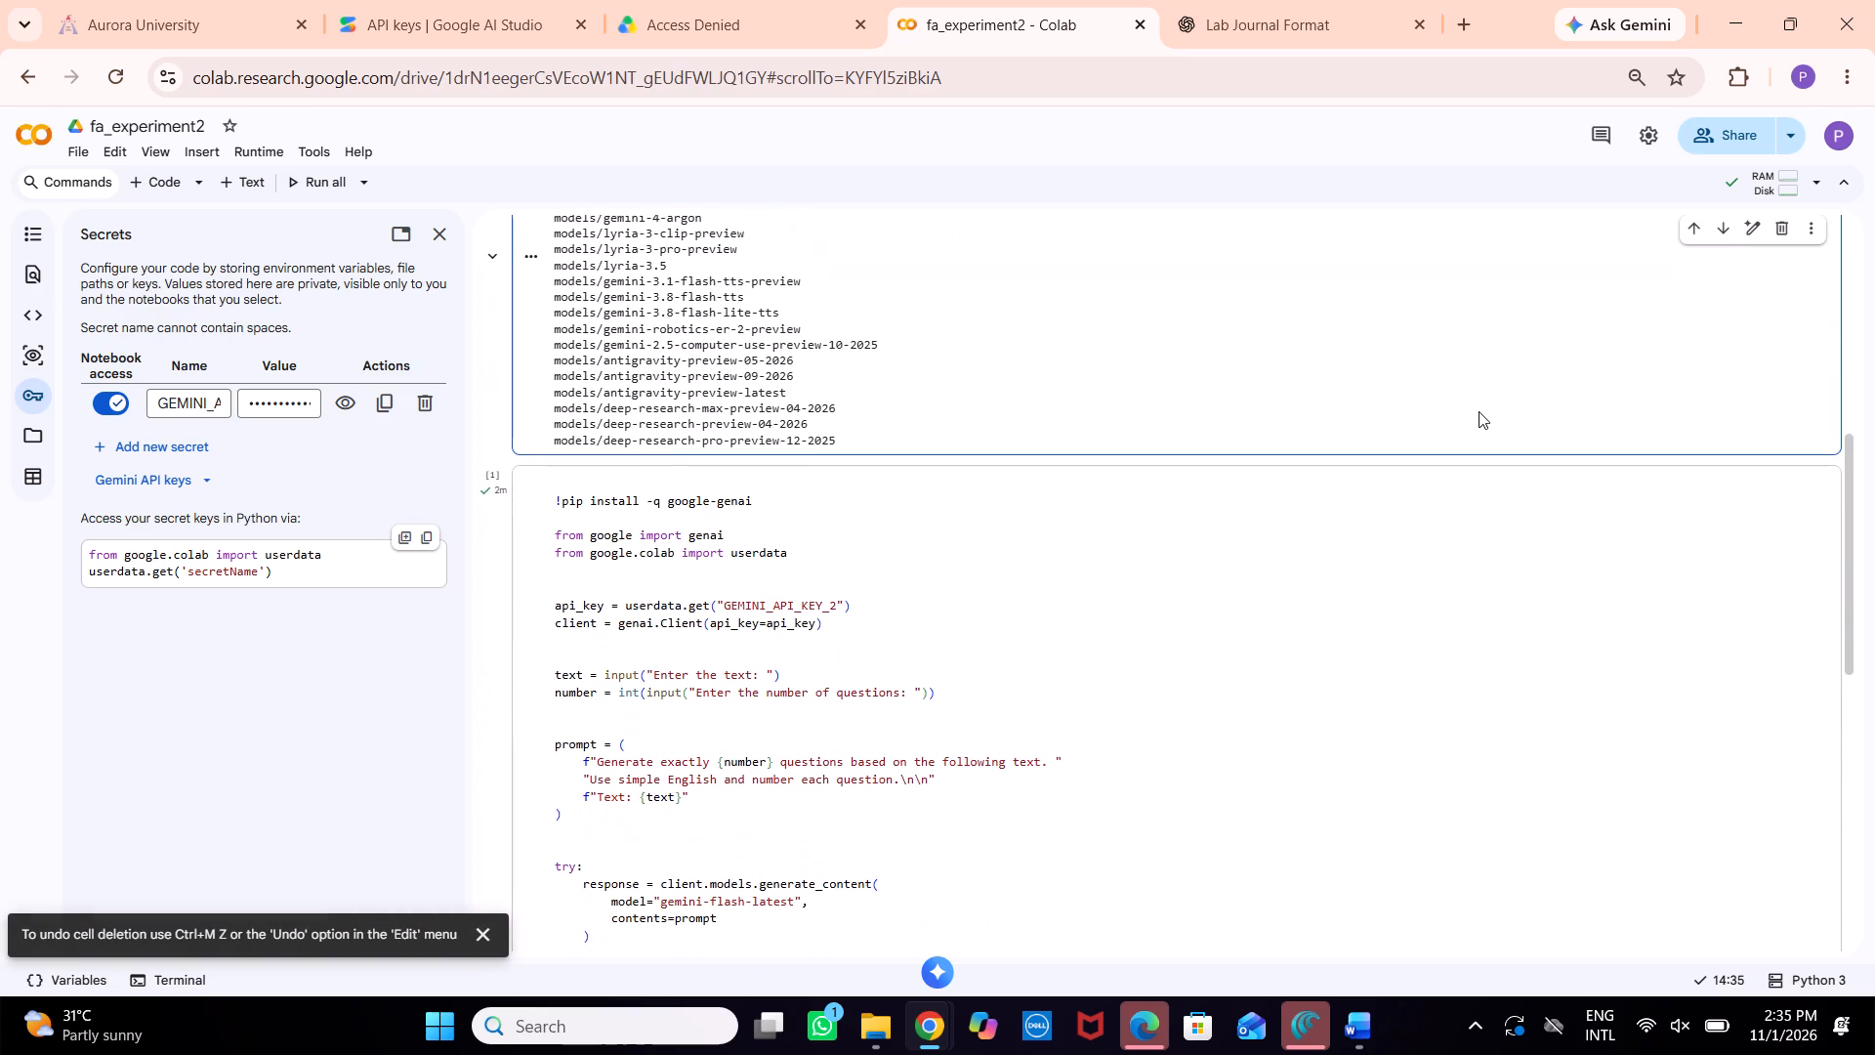
scroll(1479, 411, "up", 1)
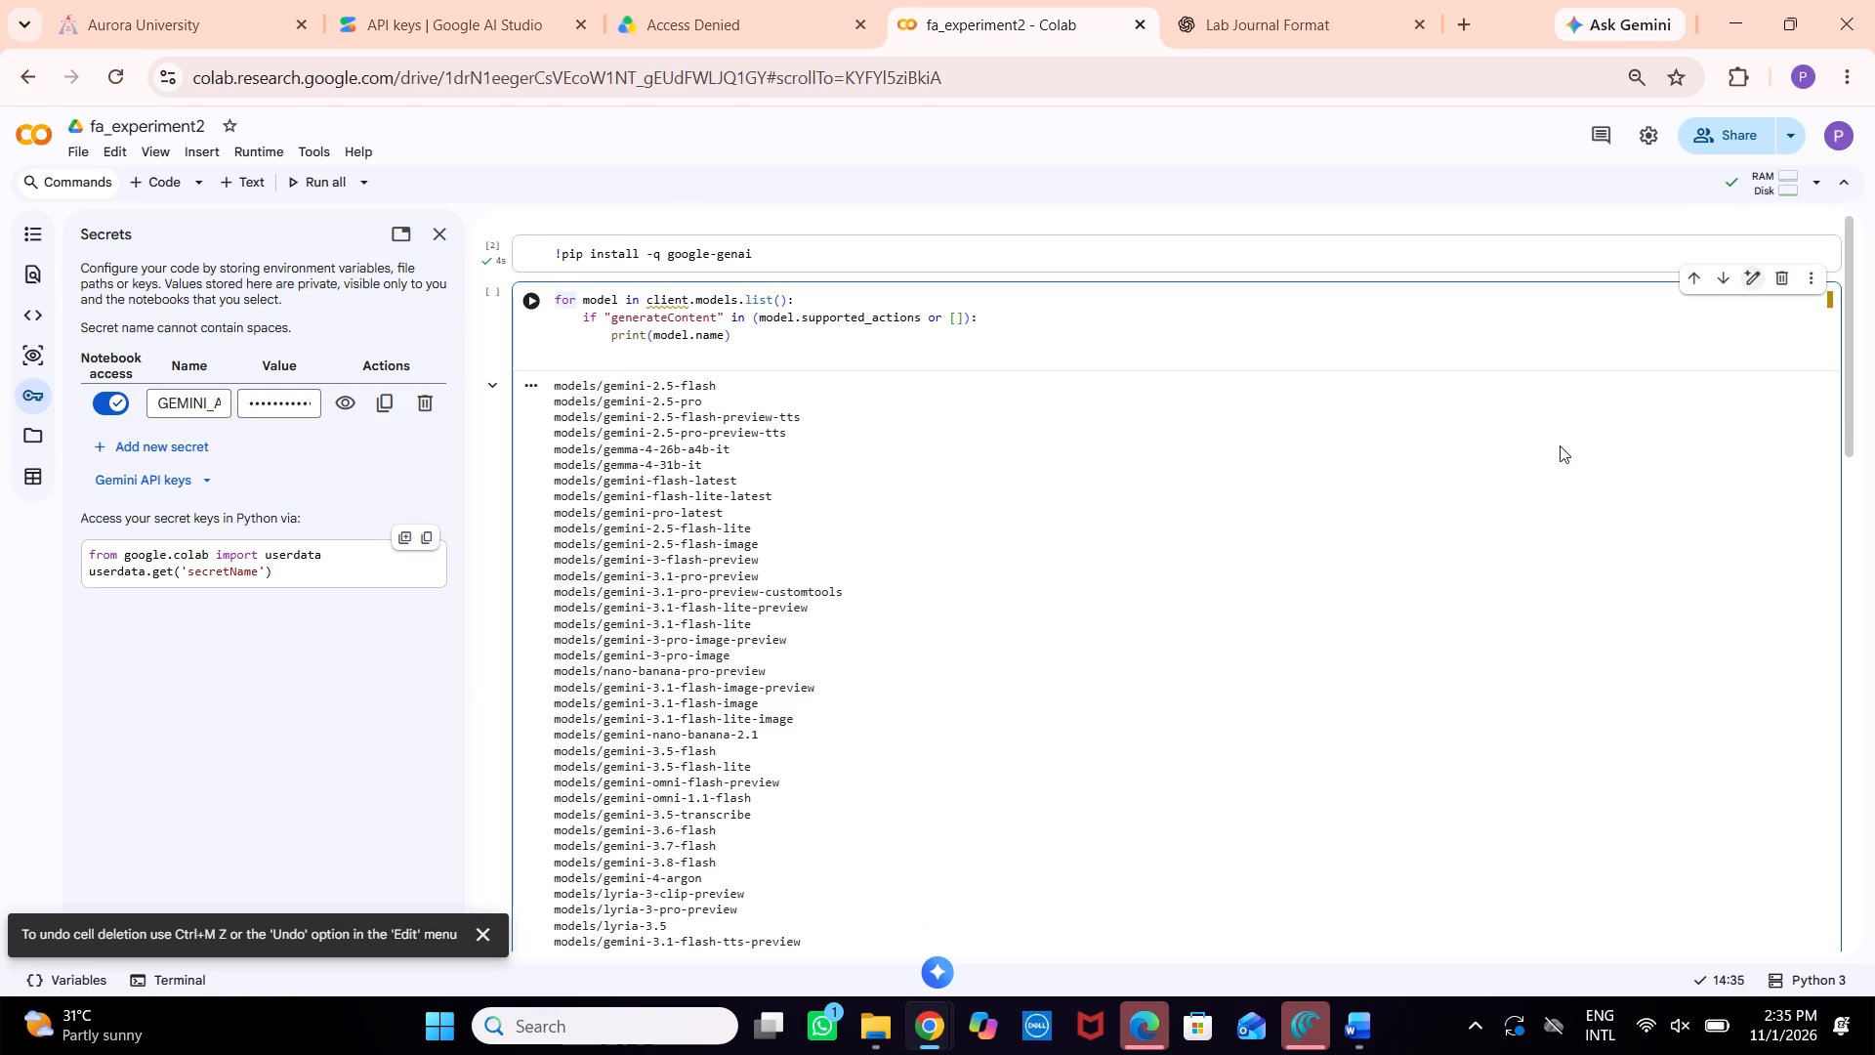
scroll(1503, 487, "up", 3)
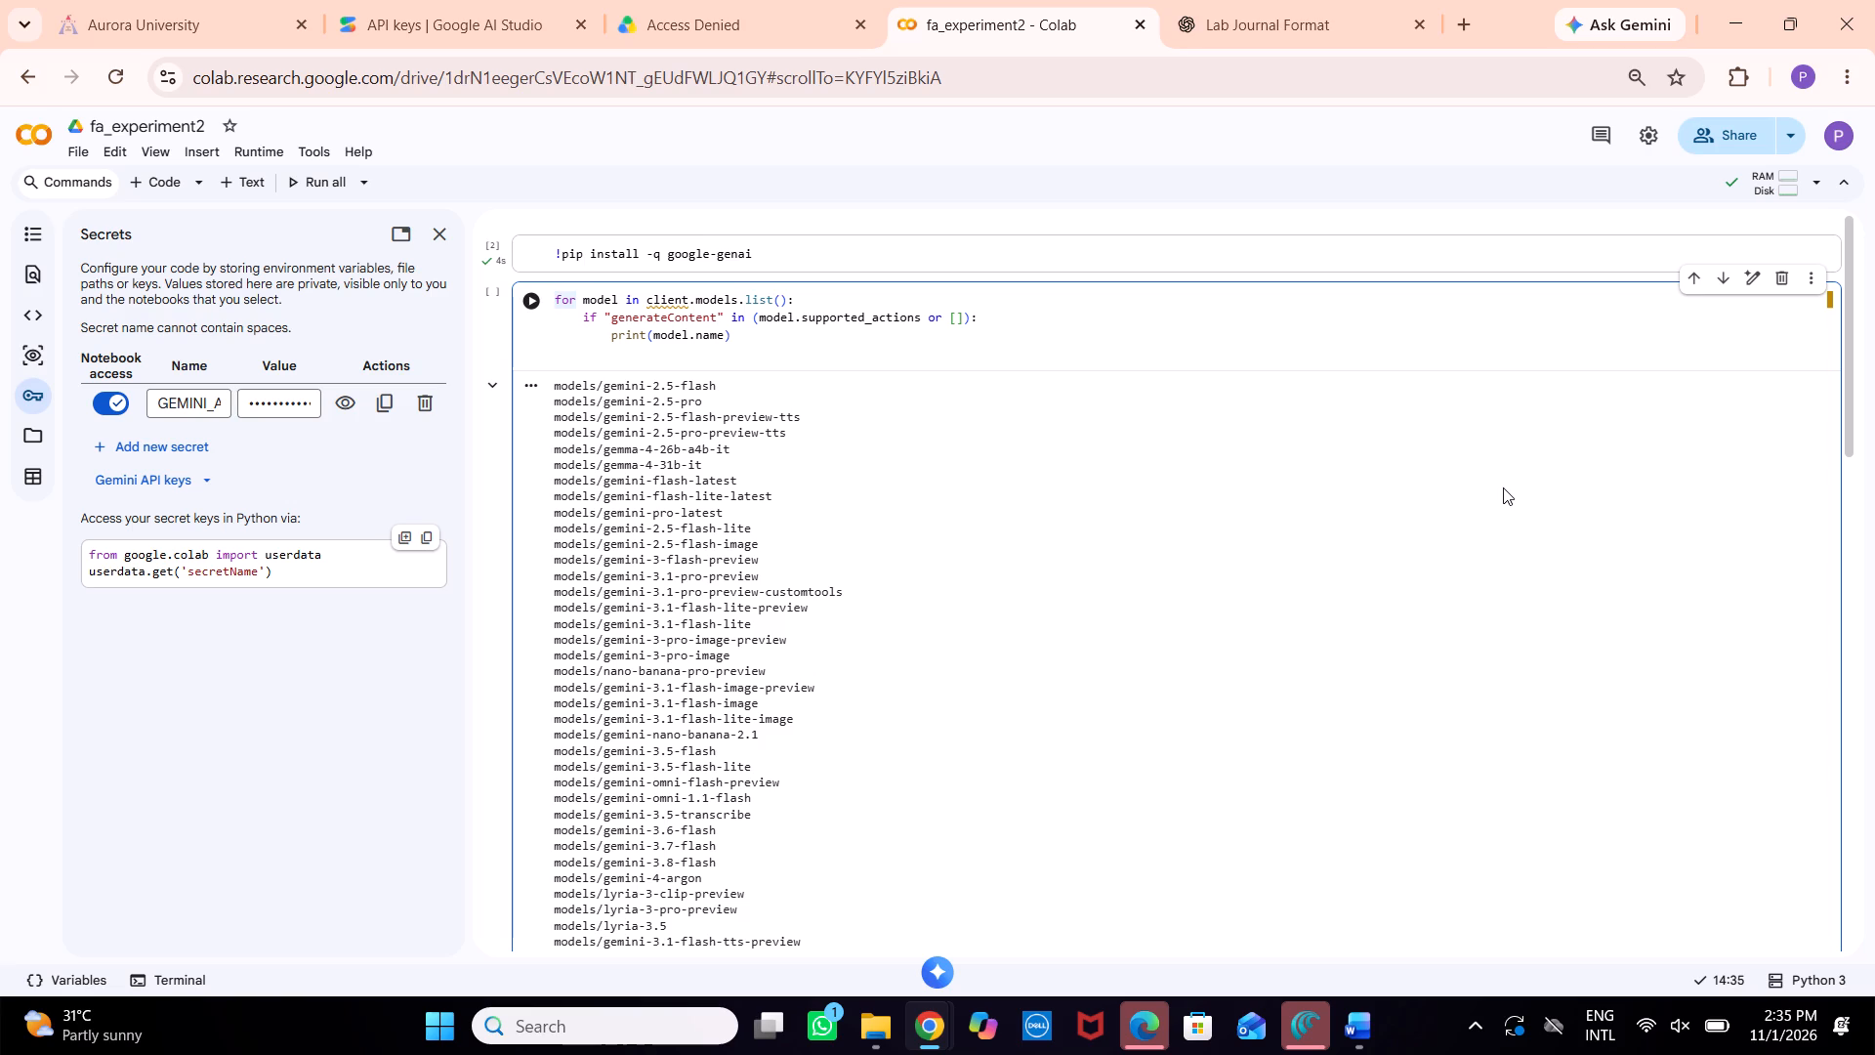
key("Print")
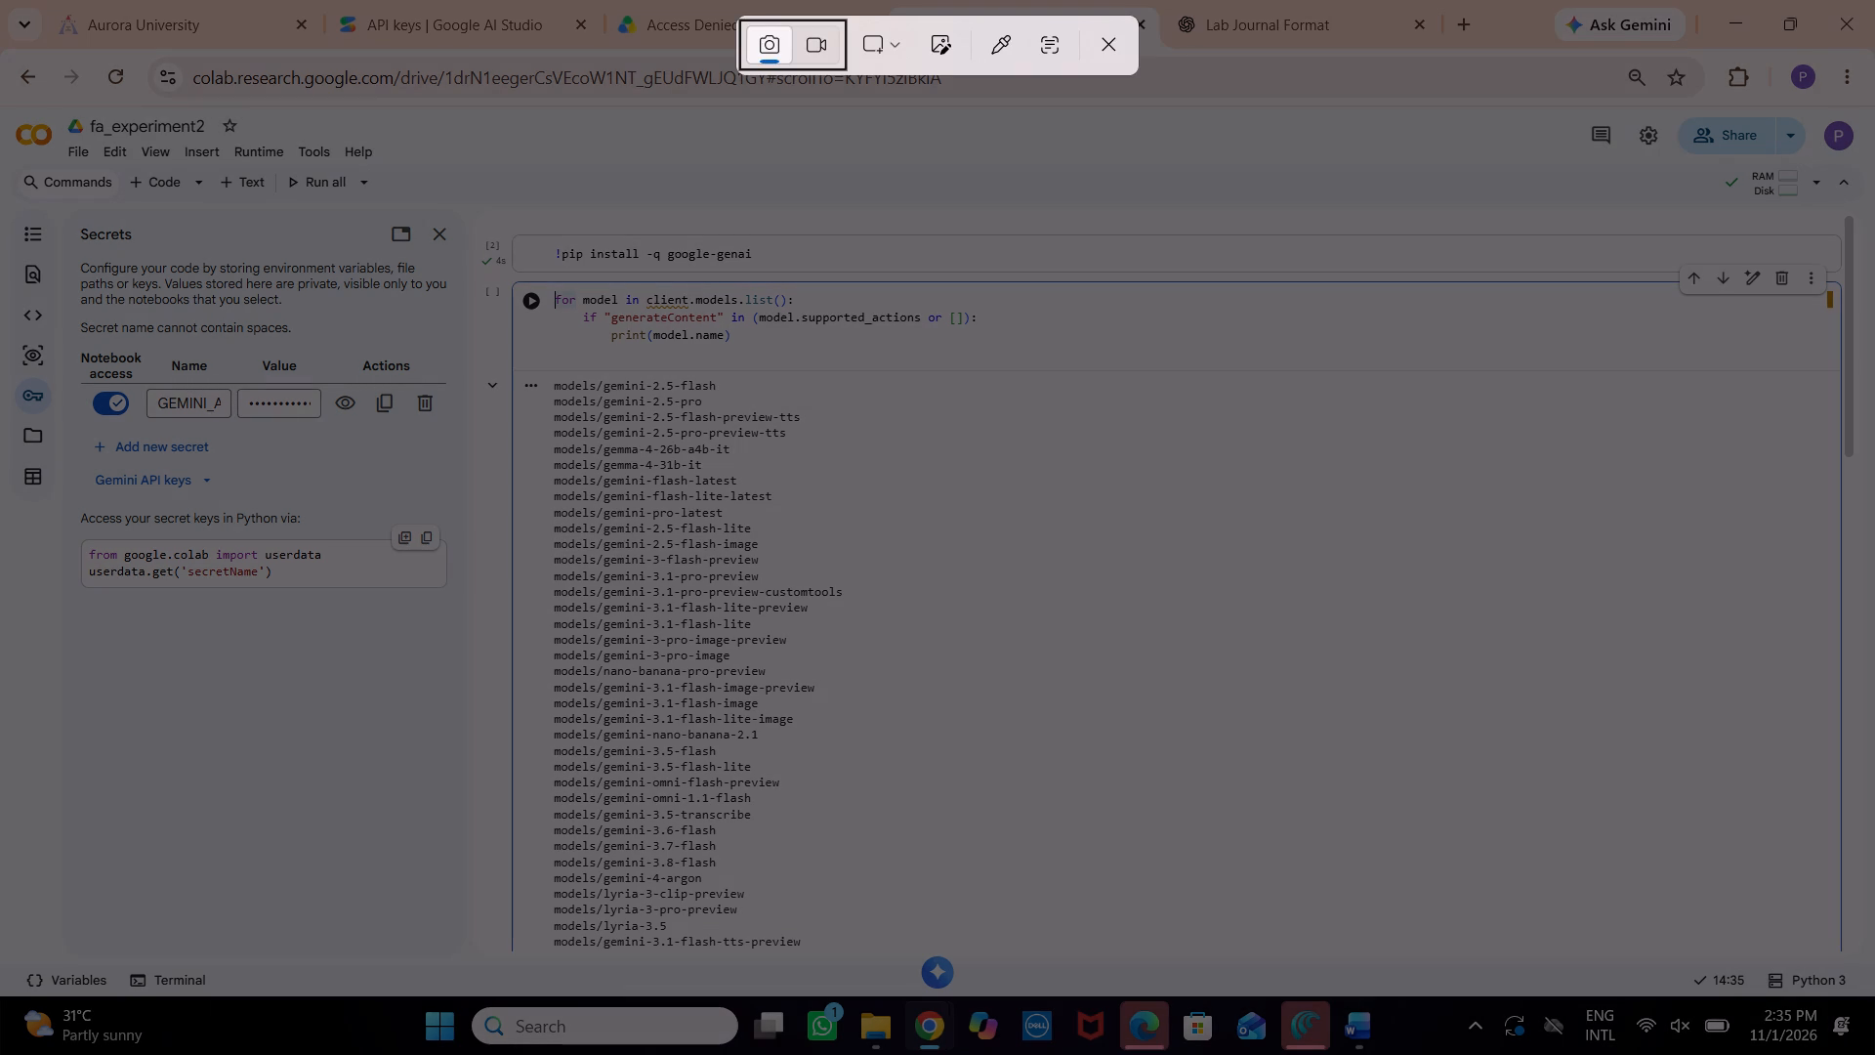
left_click_drag(0, 109, 1661, 573)
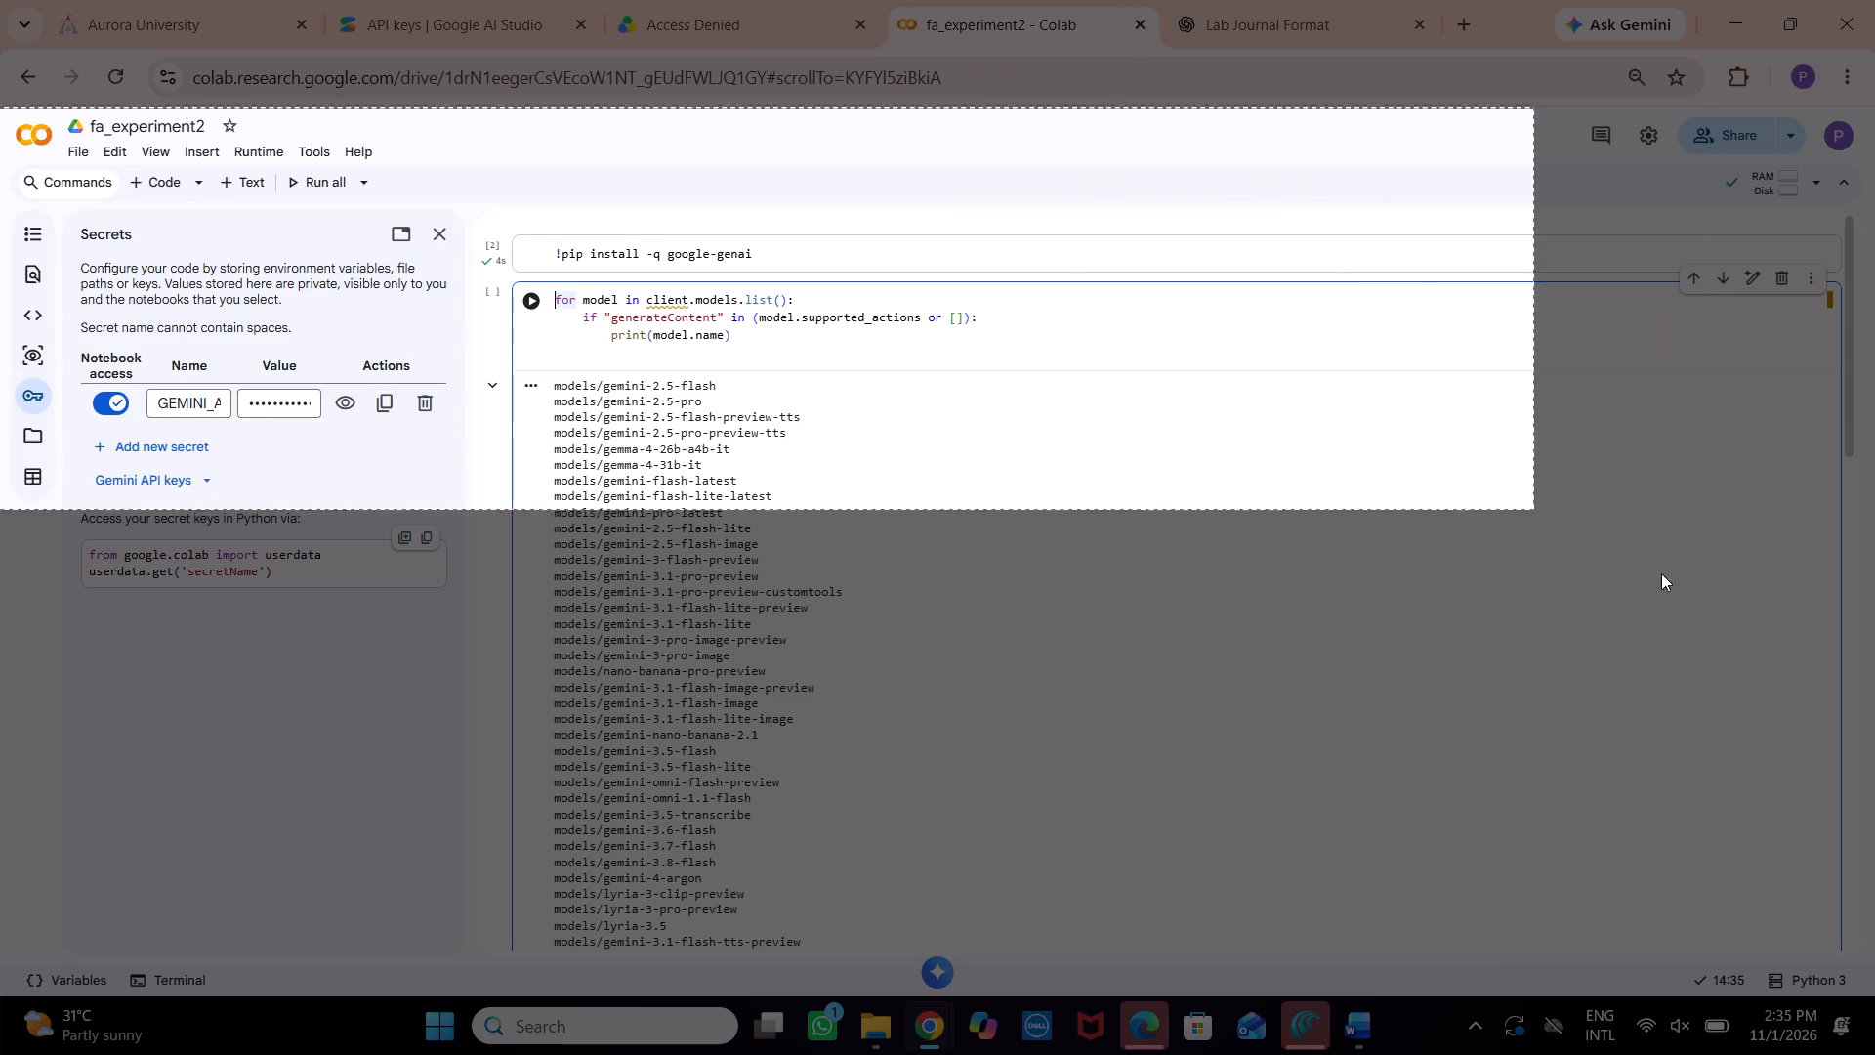
left_click_drag(1661, 573, 1840, 942)
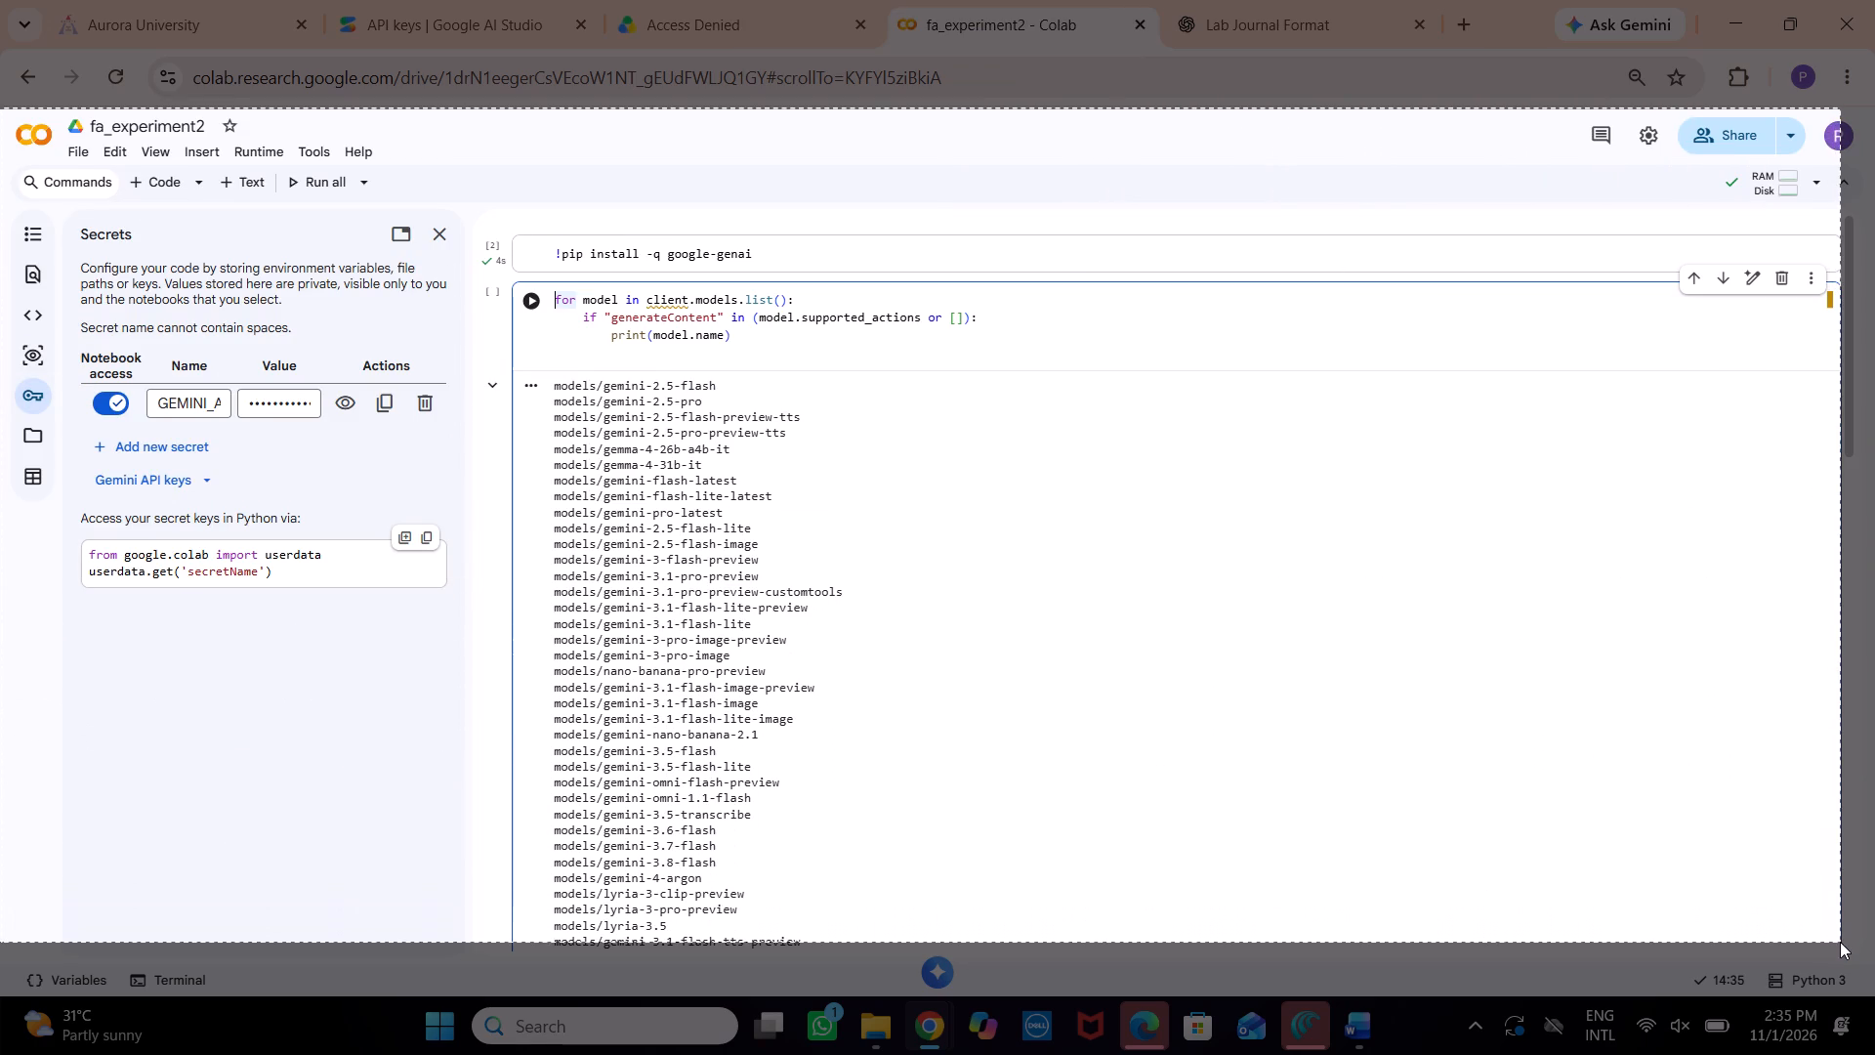
left_click_drag(1840, 942, 1829, 951)
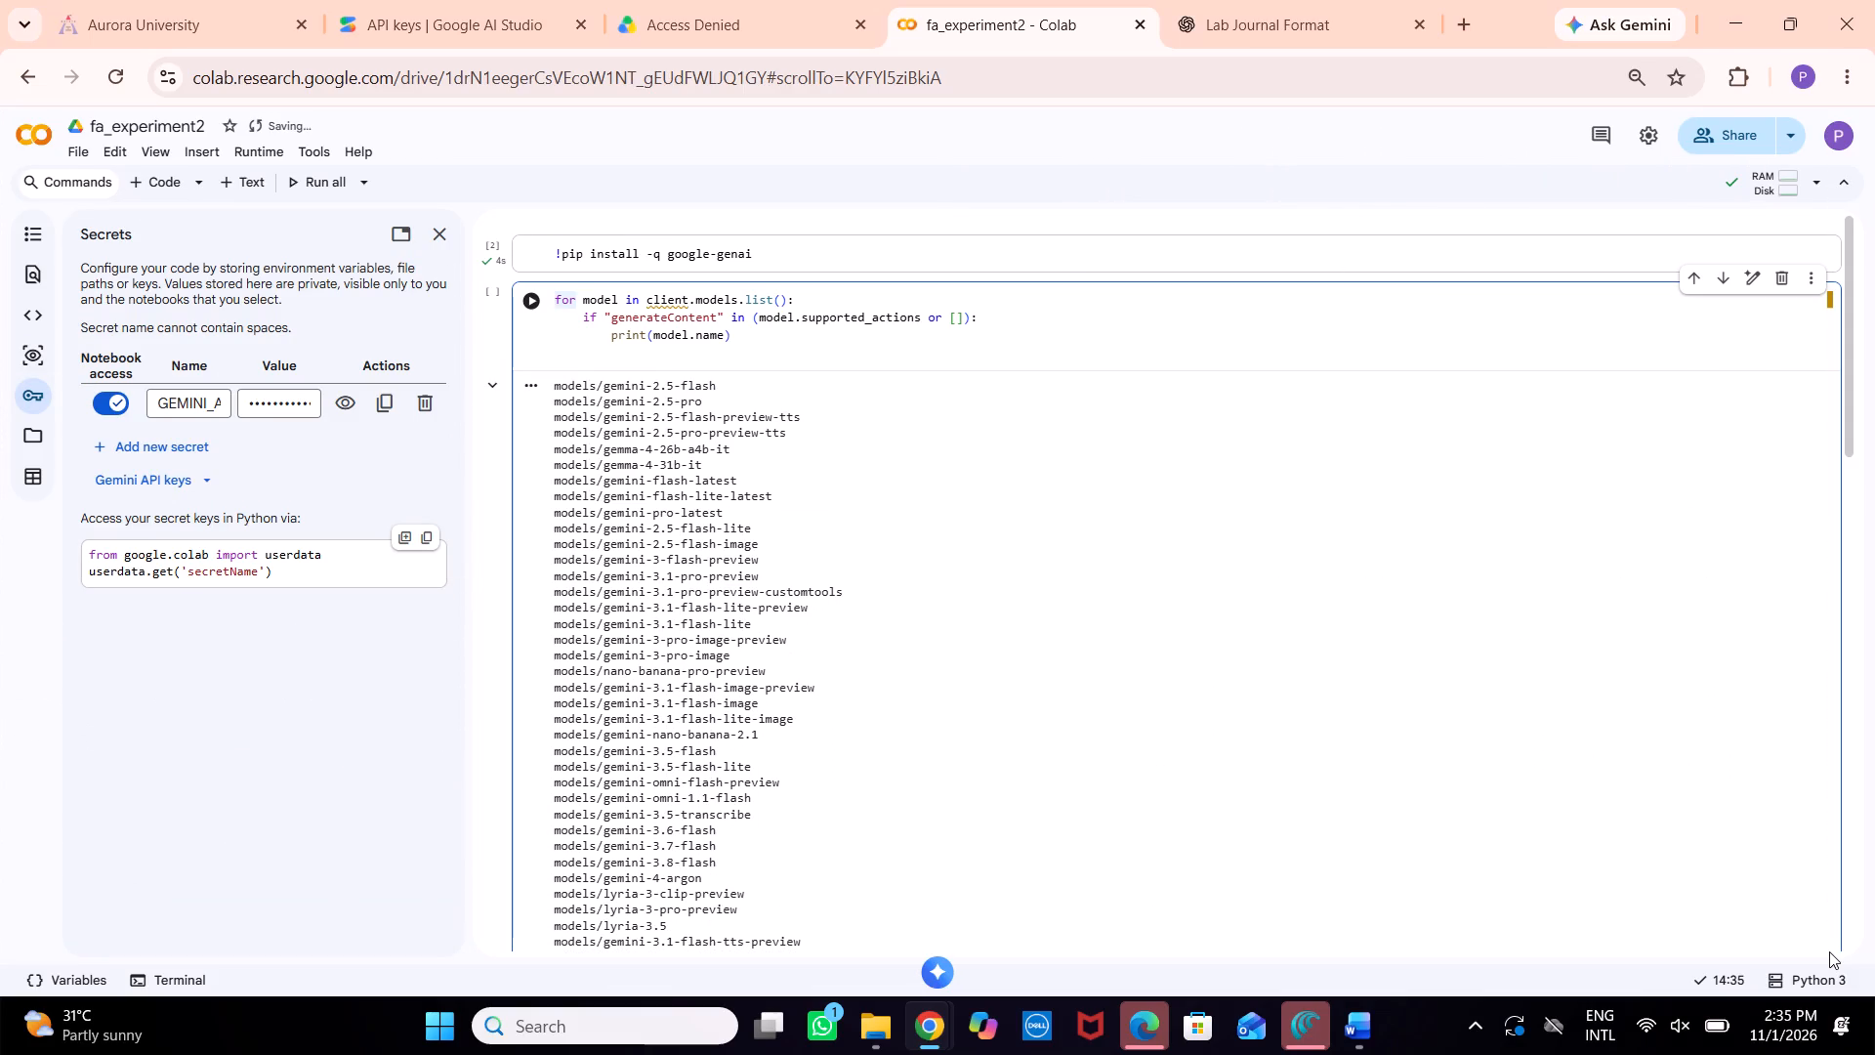
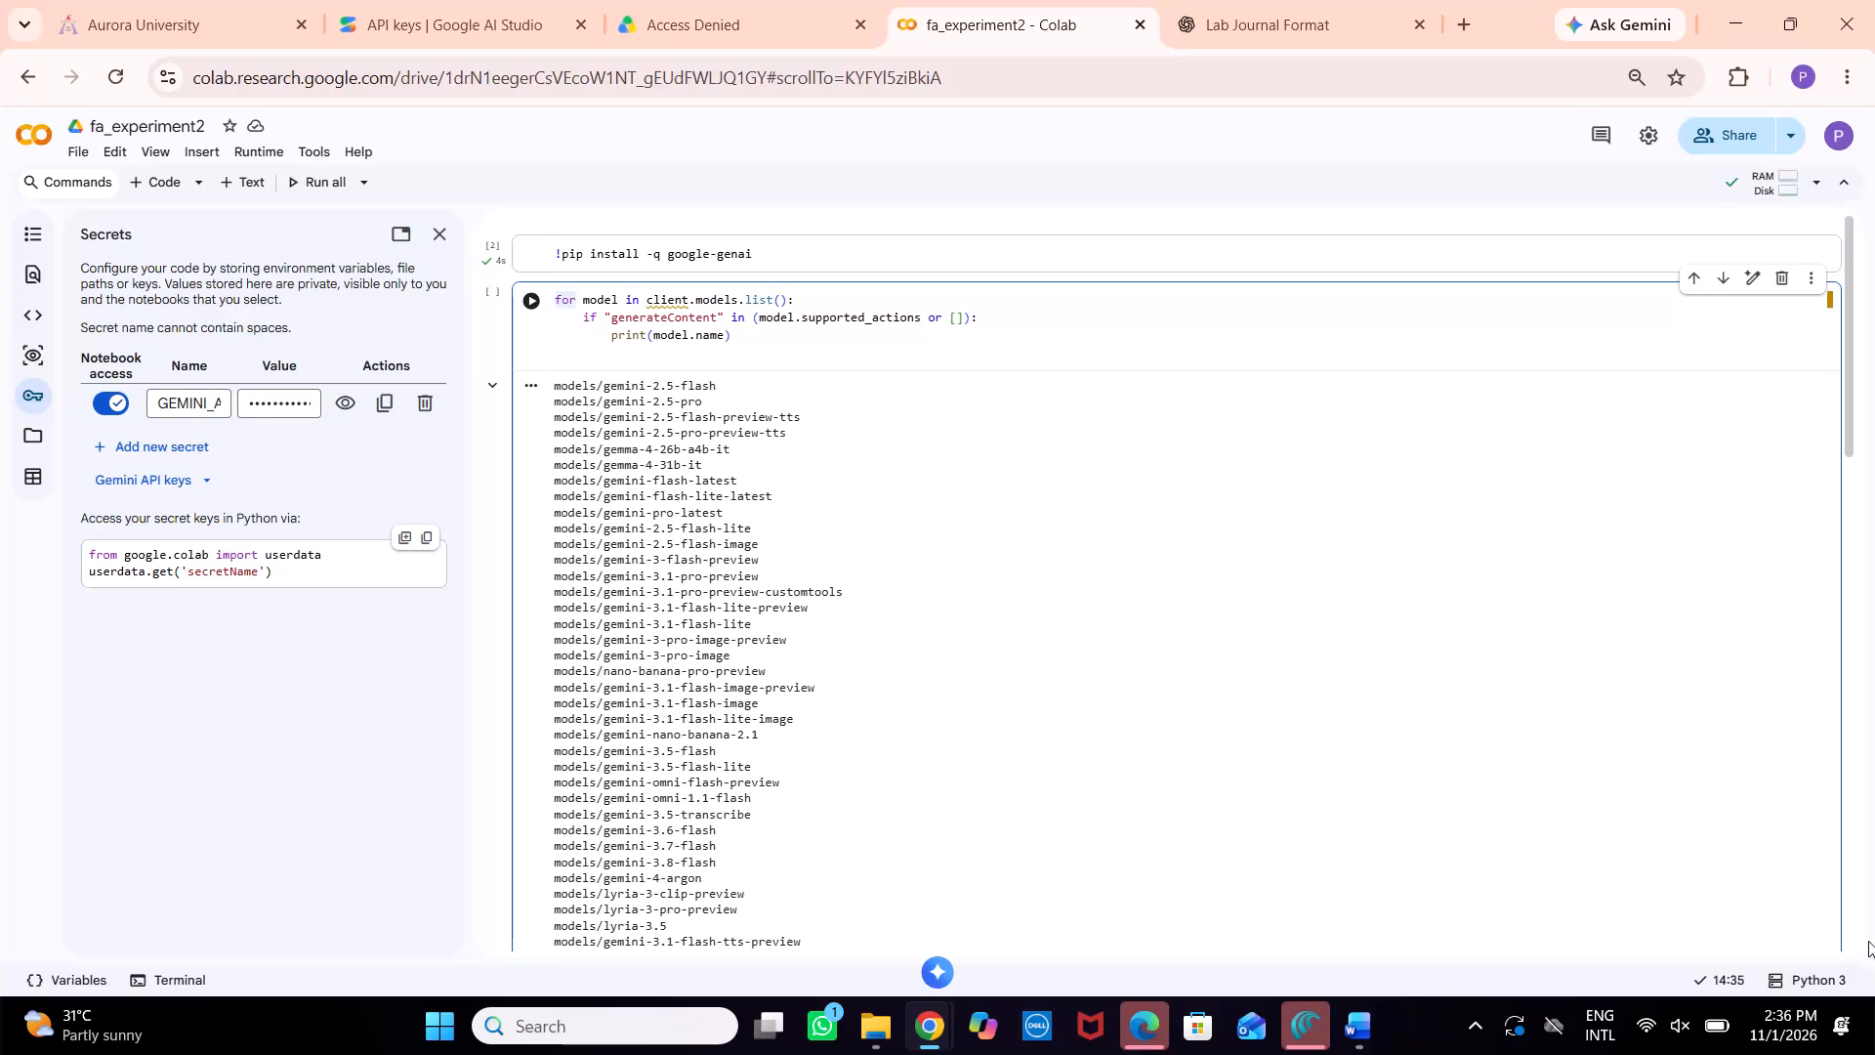
Switch to the lab report_template document in Word and delete the bracketed placeholder text under the "3. Final Output" heading.
left_click(1354, 1028)
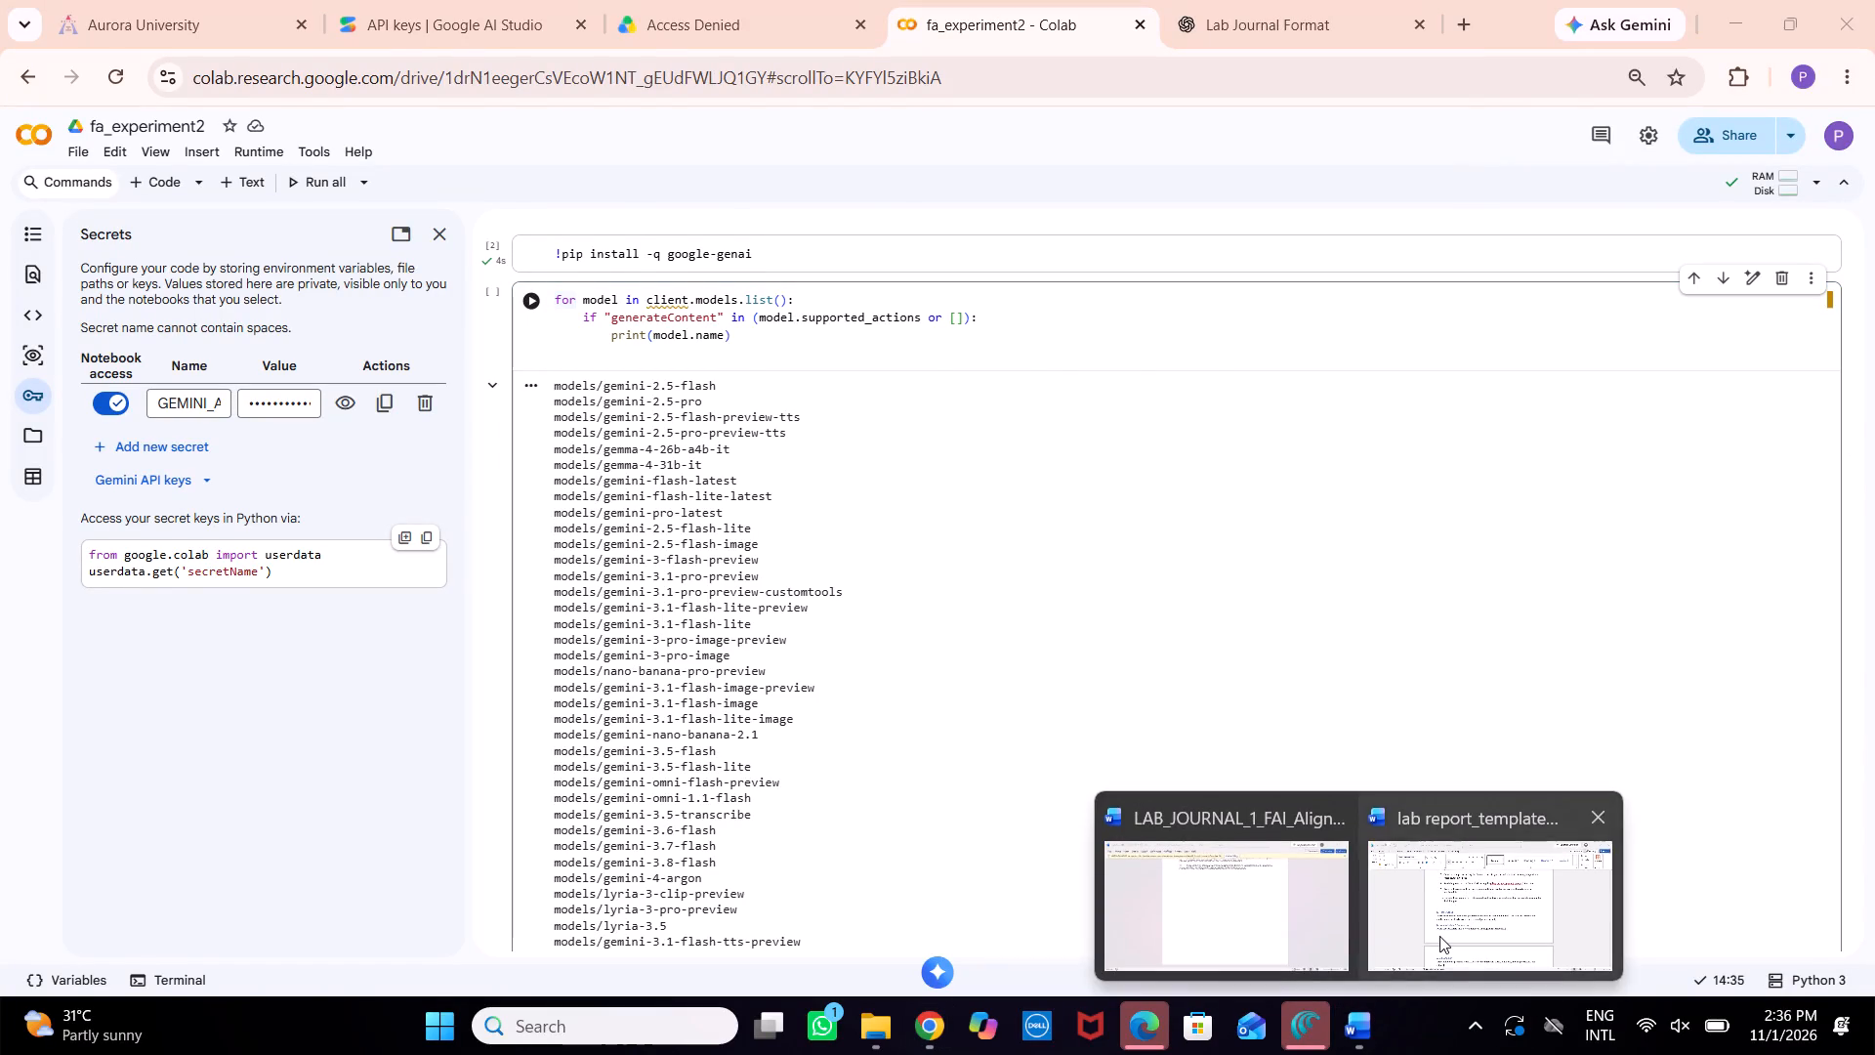
left_click(1439, 936)
left_click(1002, 598)
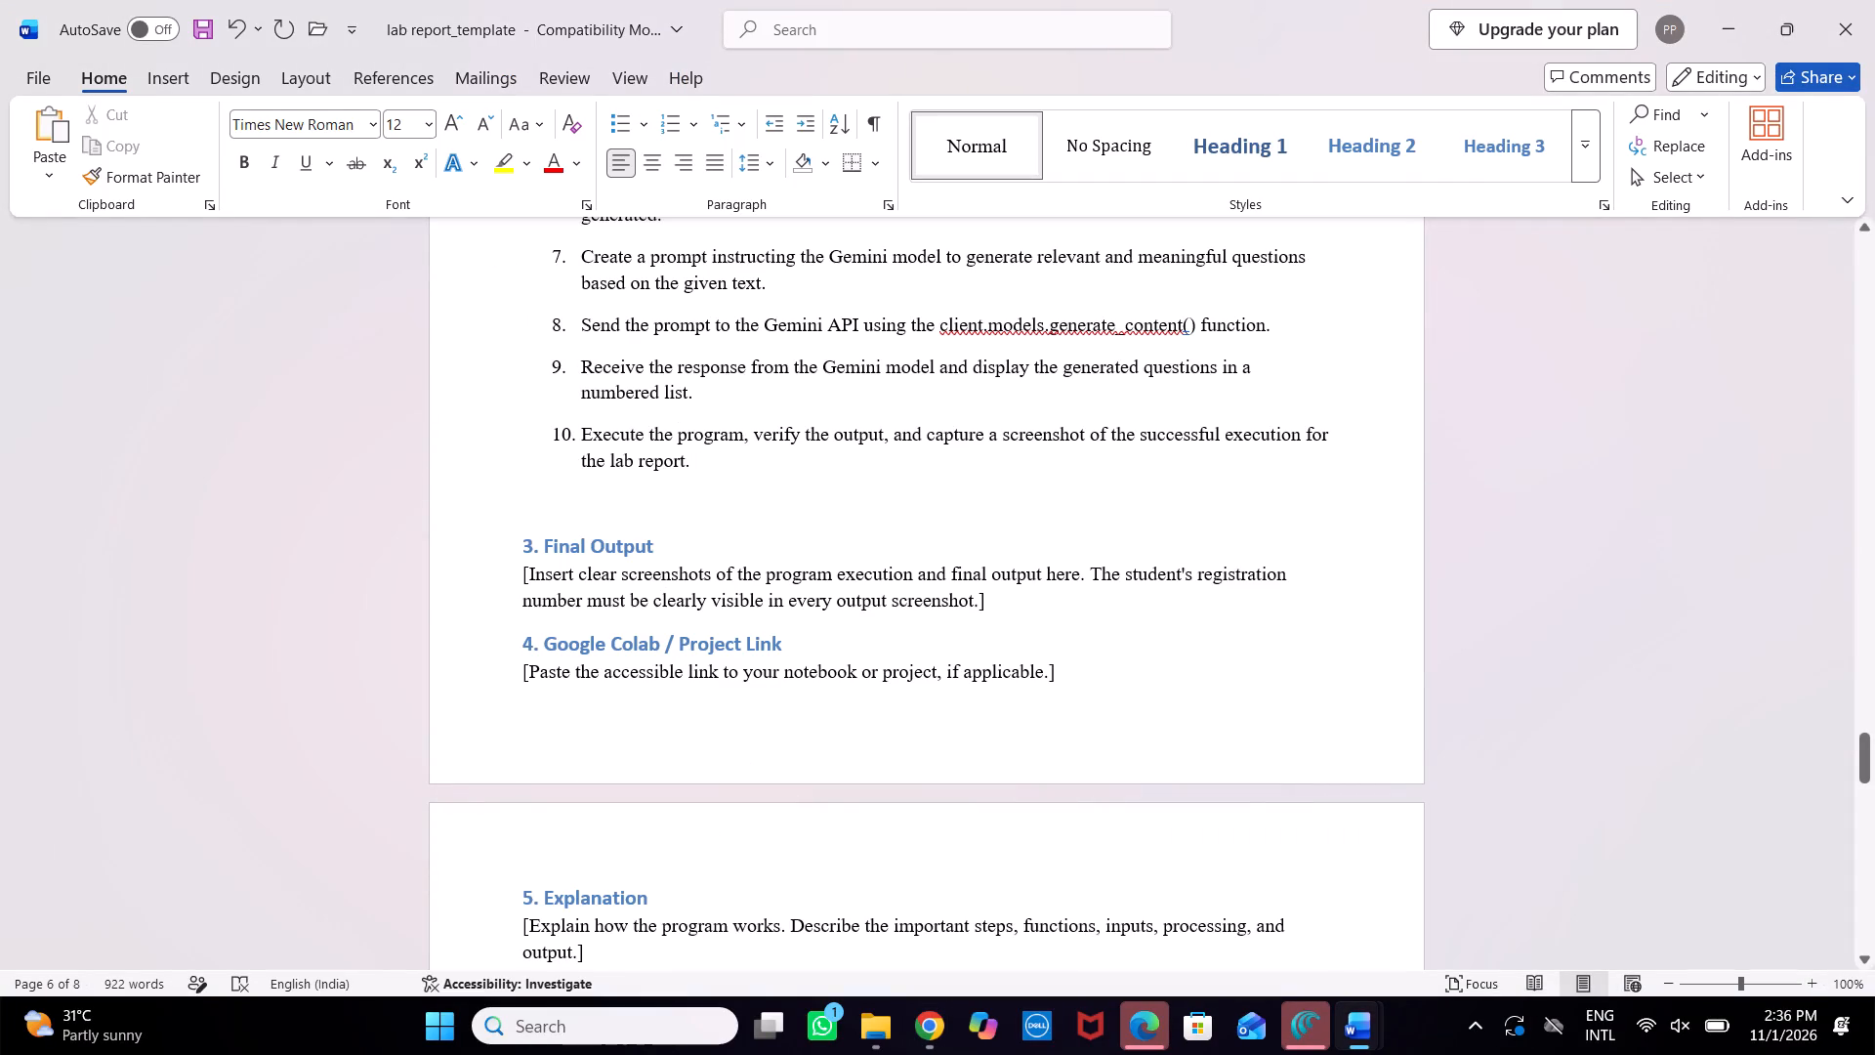
key("BackSpace")
key("BackSpace")
key("BackSpace")
key("BackSpace")
key("BackSpace")
key("BackSpace")
key("BackSpace")
key("BackSpace")
key("BackSpace")
key("BackSpace")
key("BackSpace")
key("BackSpace")
key("BackSpace")
key("BackSpace")
key("BackSpace")
key("BackSpace")
key("BackSpace")
key("BackSpace")
key("BackSpace")
key("BackSpace")
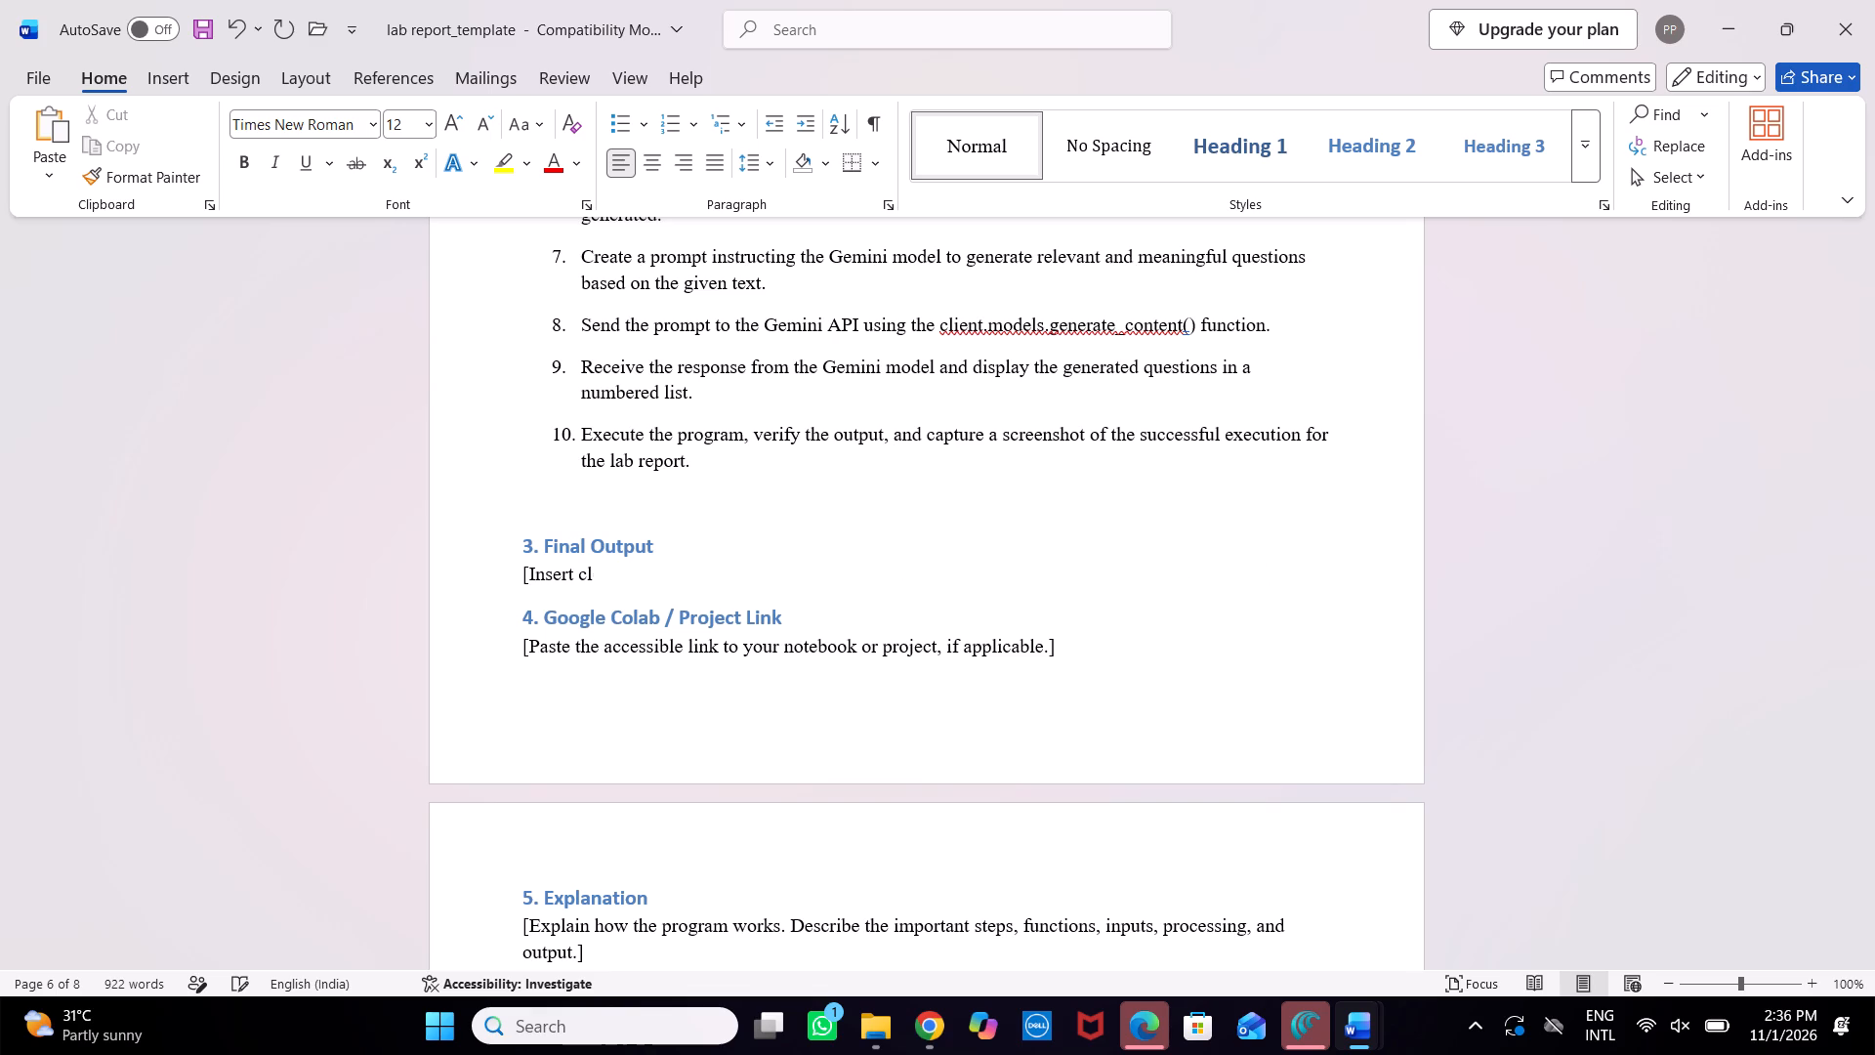
key("BackSpace")
key("BackSpace")
key("BackSpace")
key("BackSpace")
key("BackSpace")
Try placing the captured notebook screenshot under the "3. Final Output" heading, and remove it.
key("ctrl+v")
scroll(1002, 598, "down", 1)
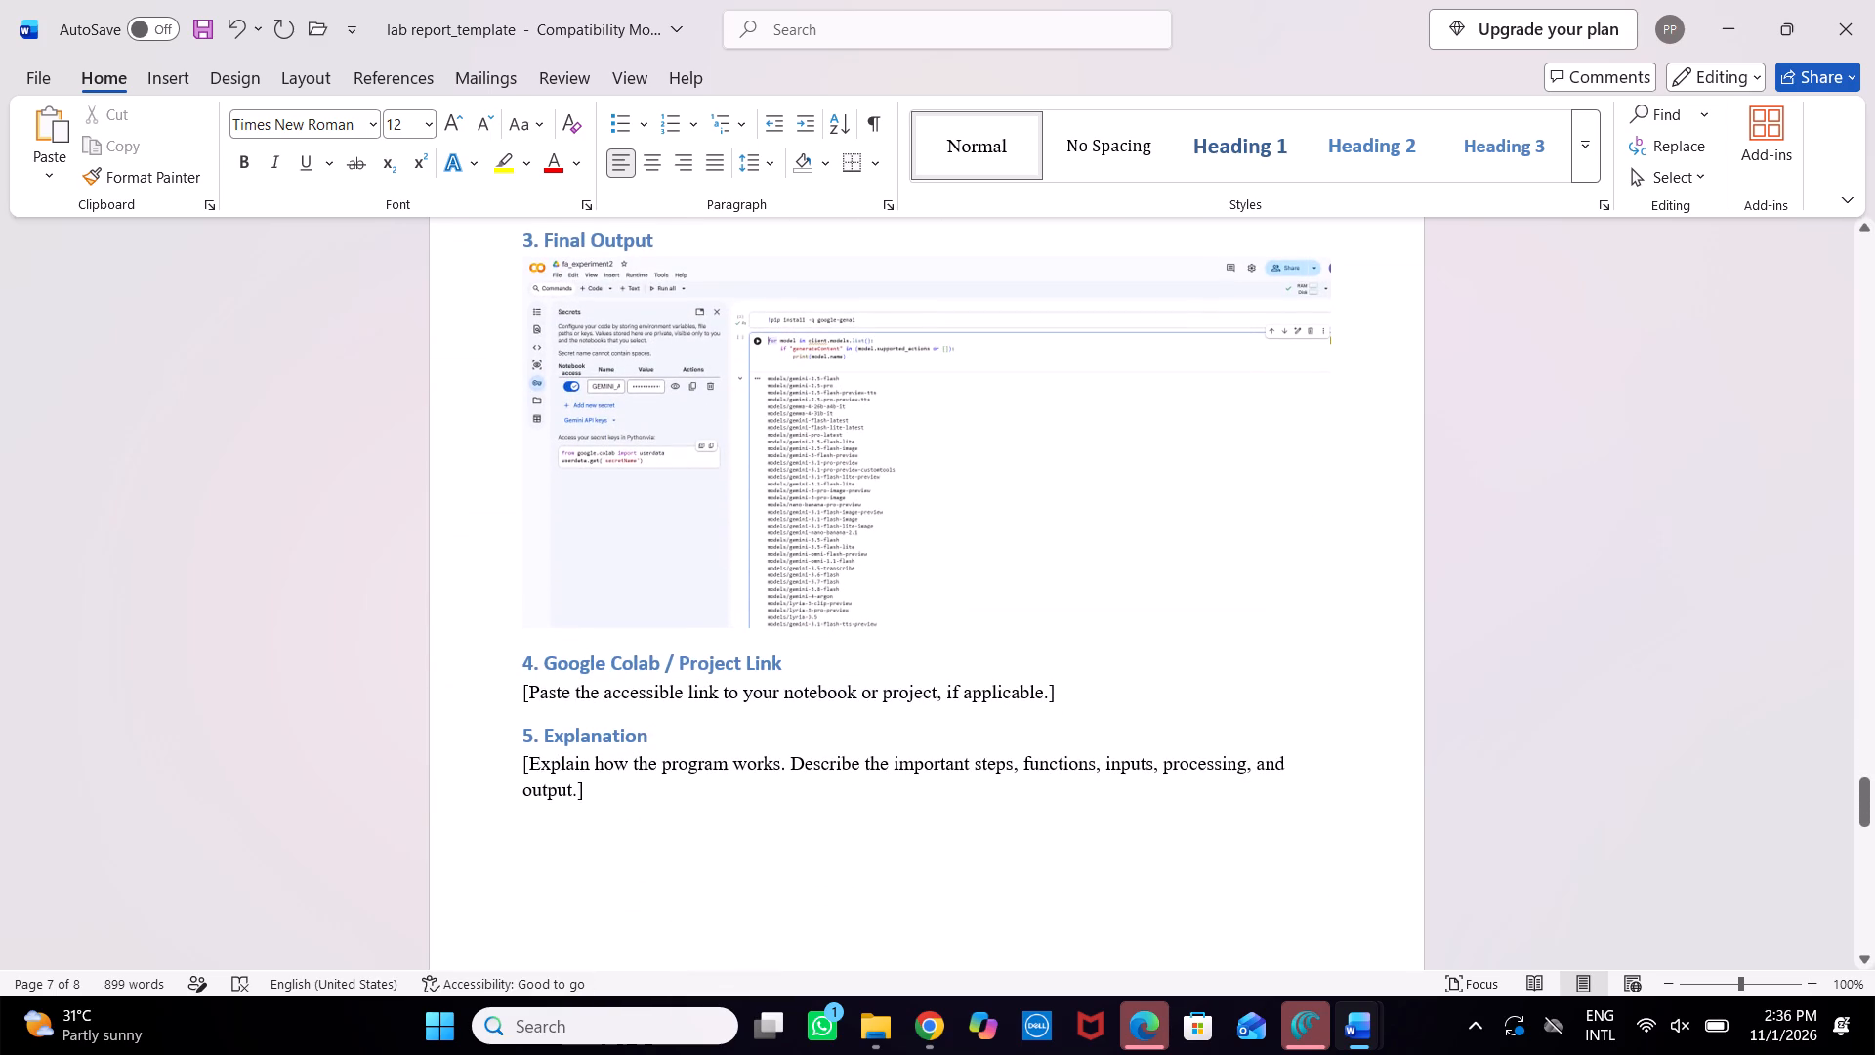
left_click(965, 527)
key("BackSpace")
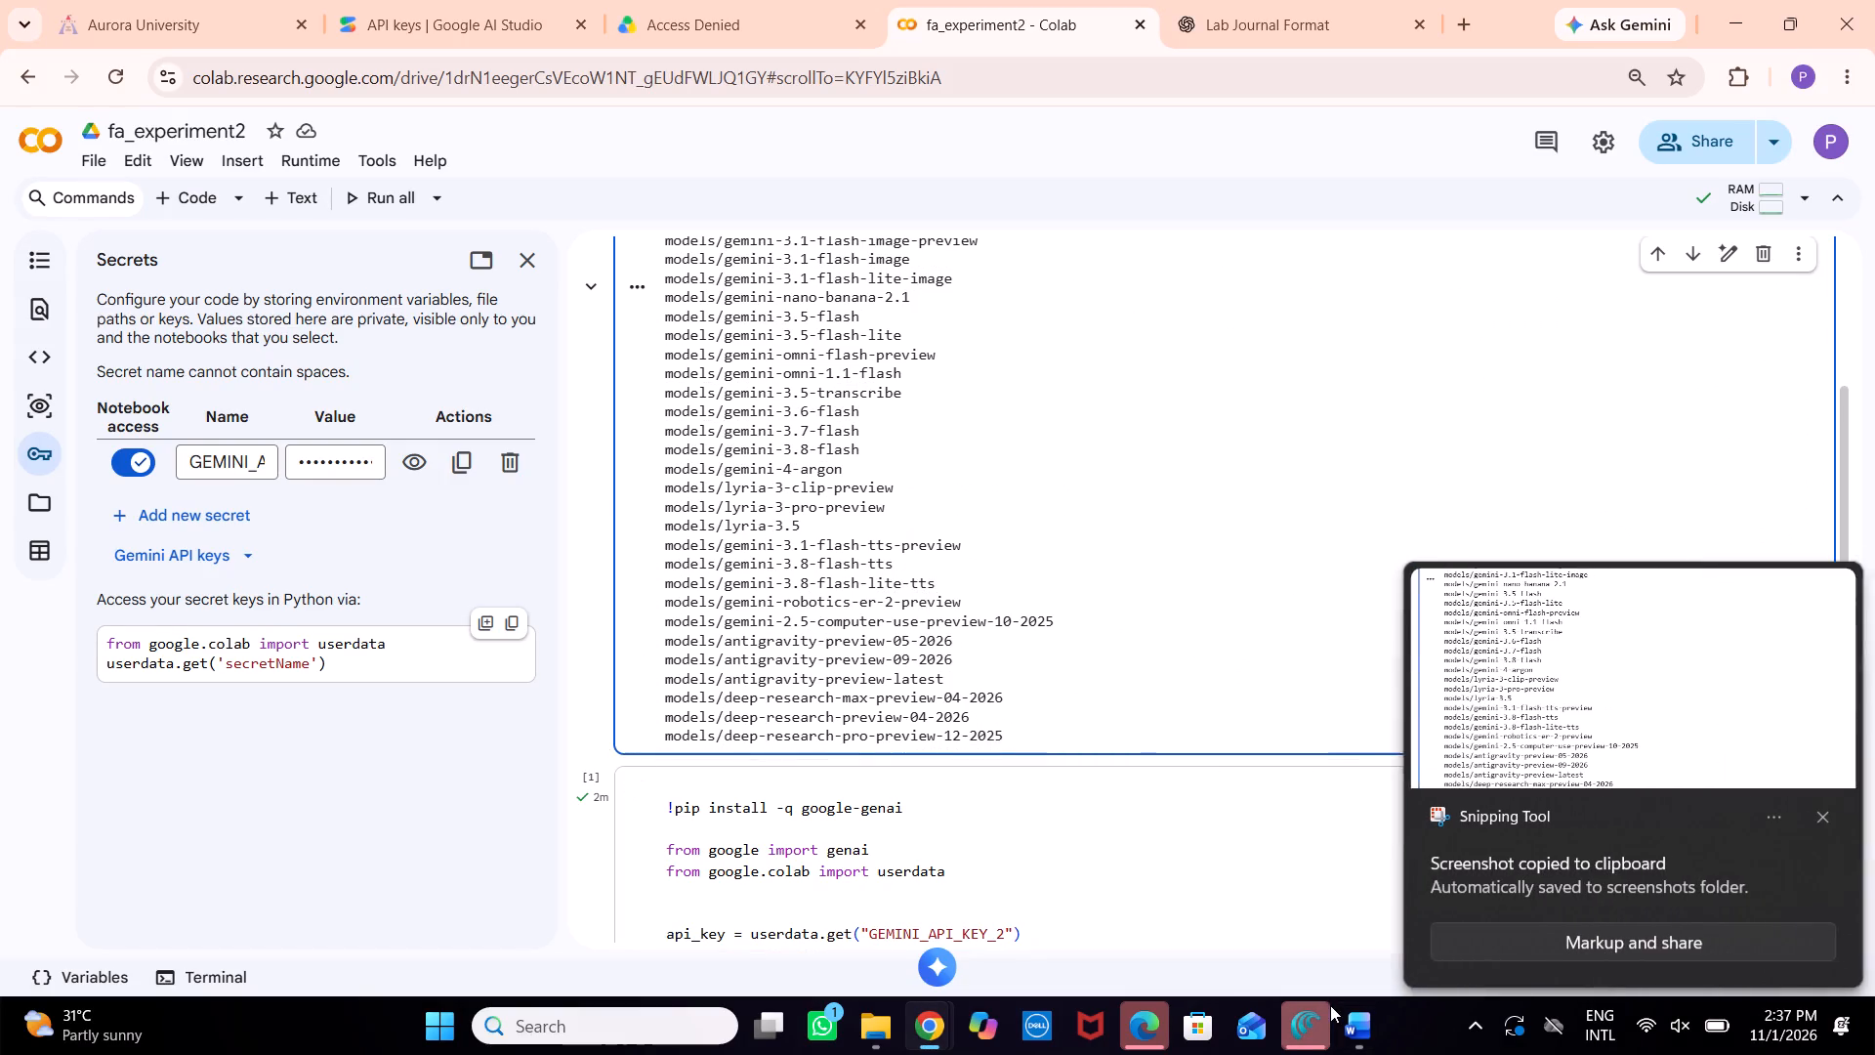
Paste the model list screenshot below the first one in the Word lab report and add two blank lines after it.
left_click(1357, 1015)
left_click(1485, 890)
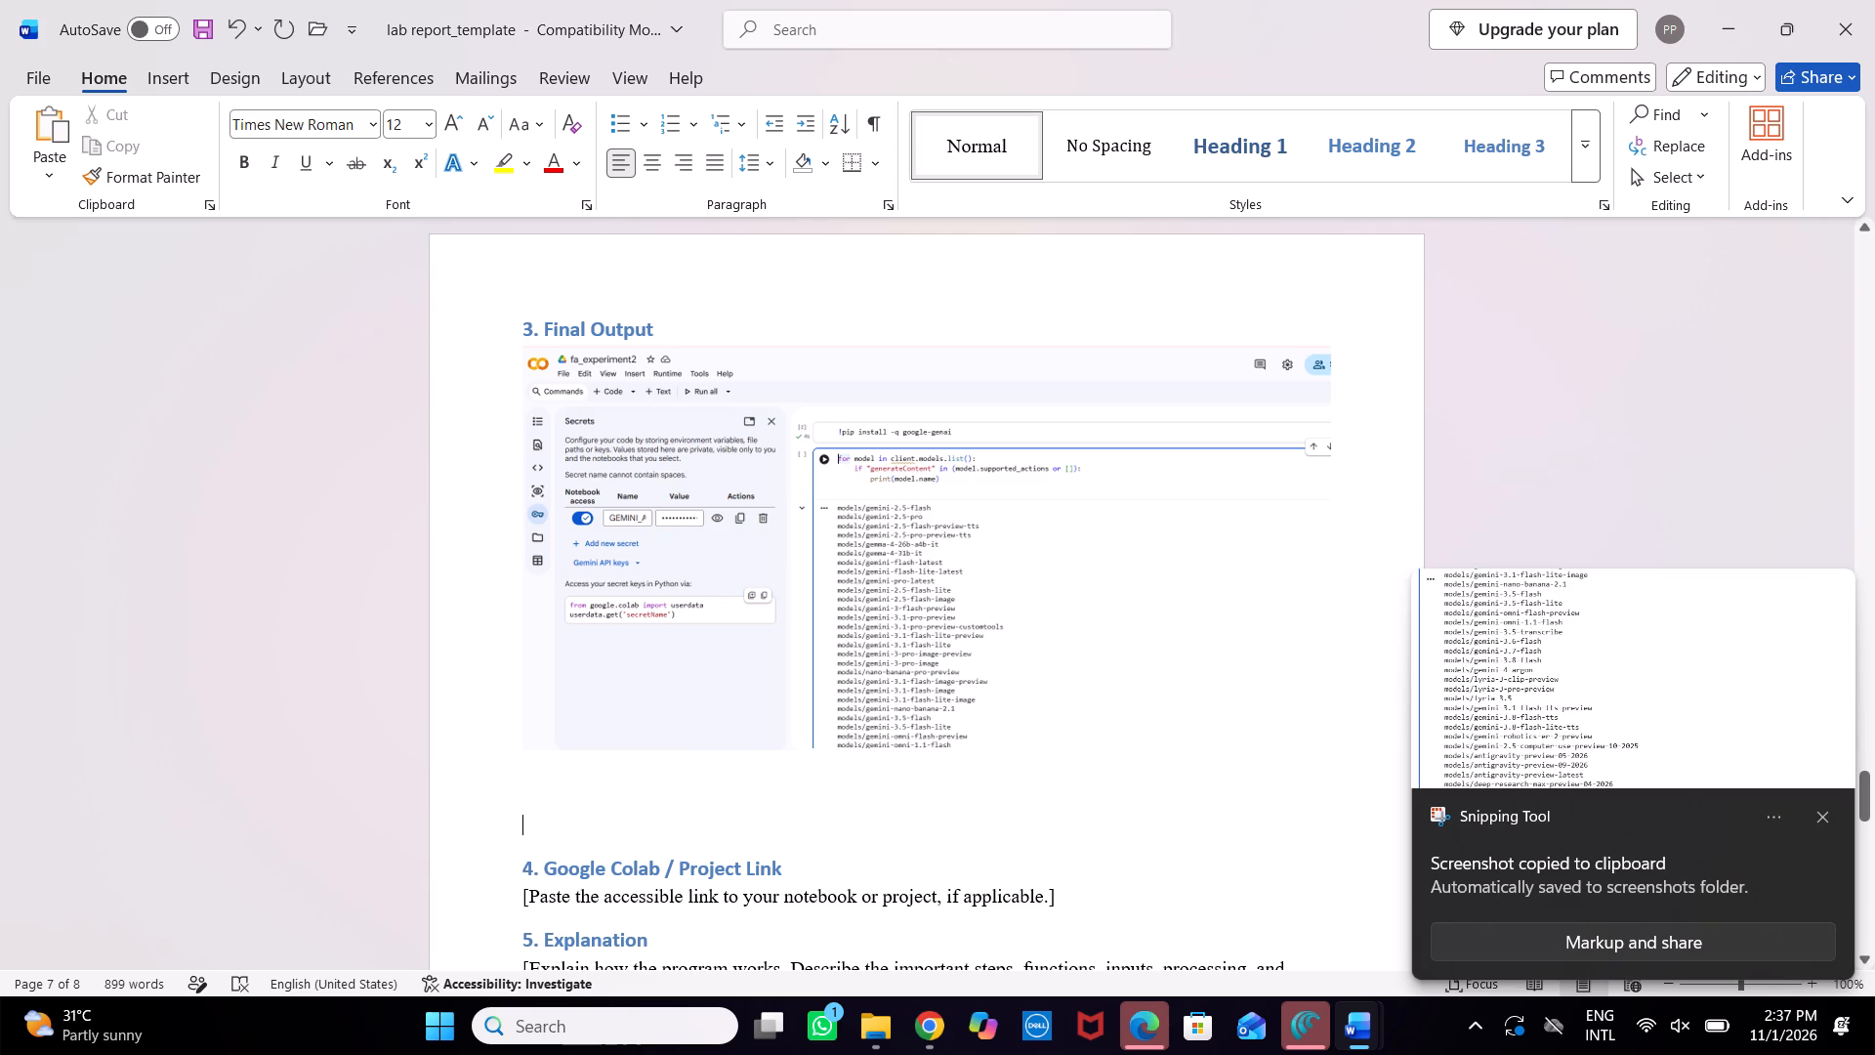
scroll(1160, 790, "down", 1)
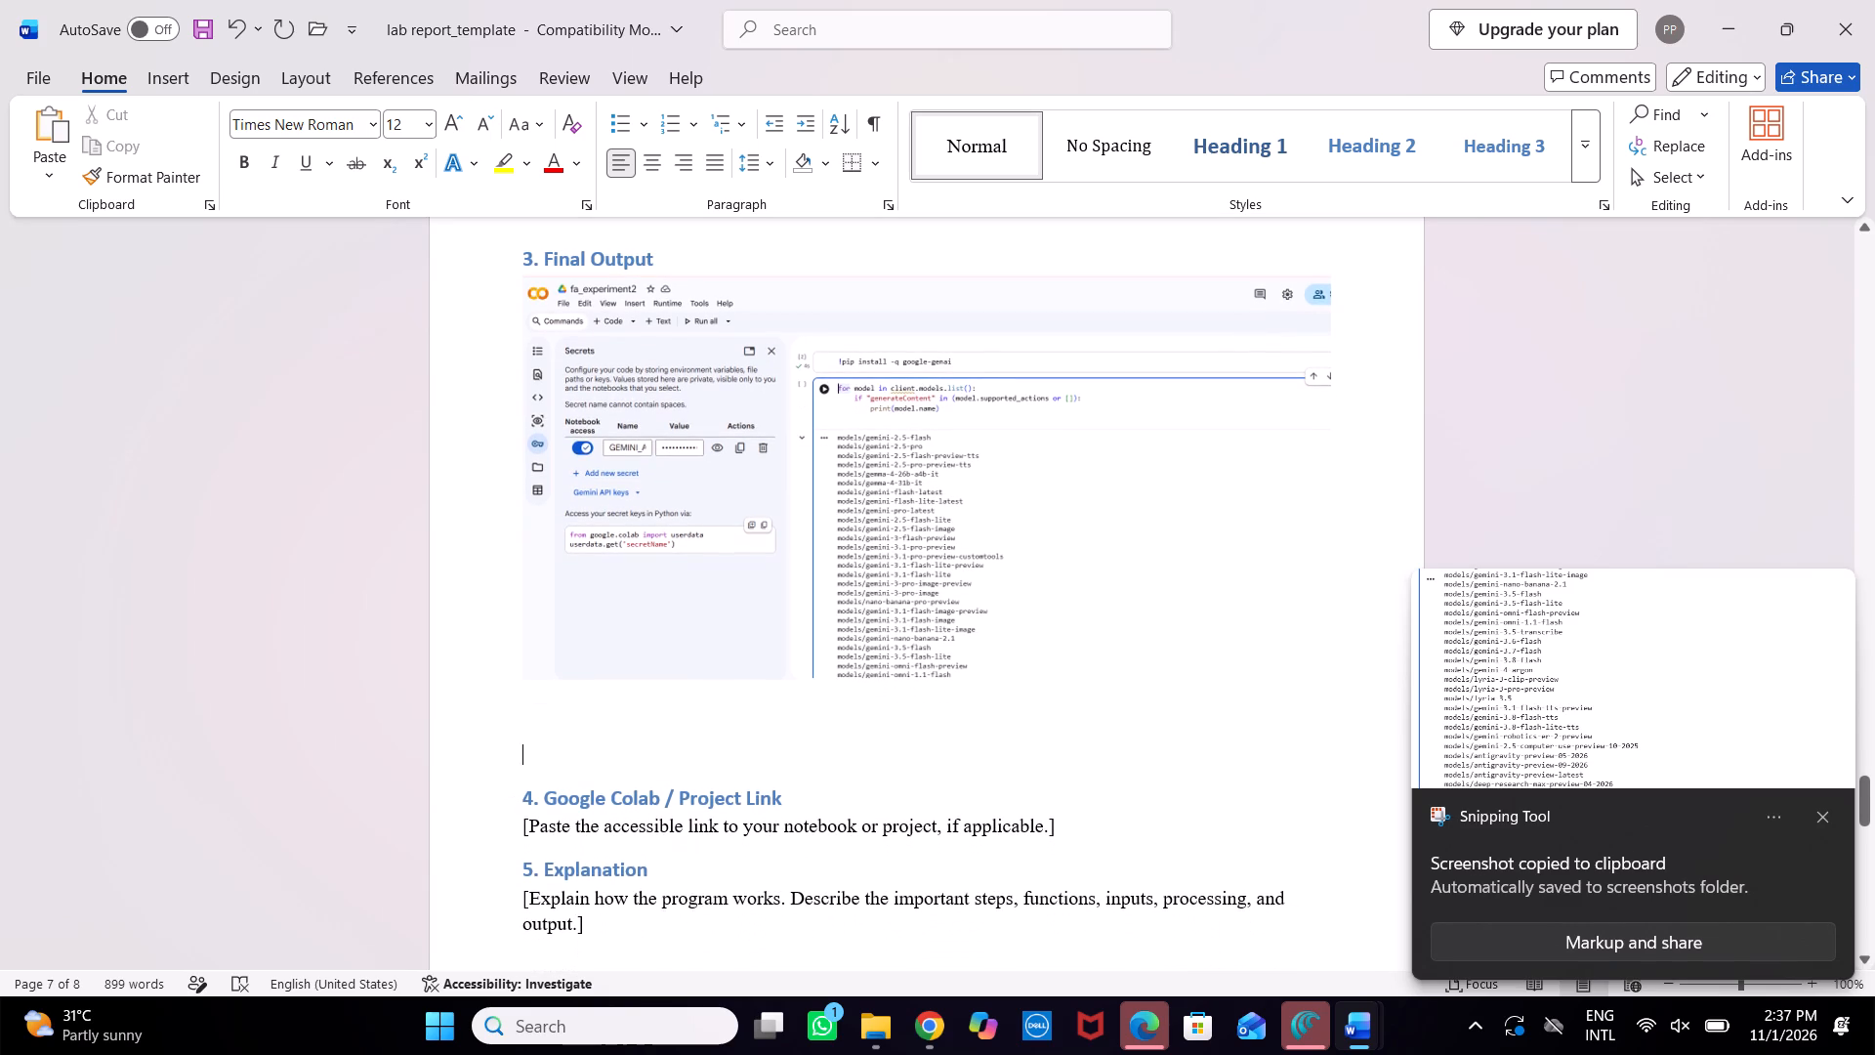
key("ctrl+v")
scroll(775, 770, "down", 2)
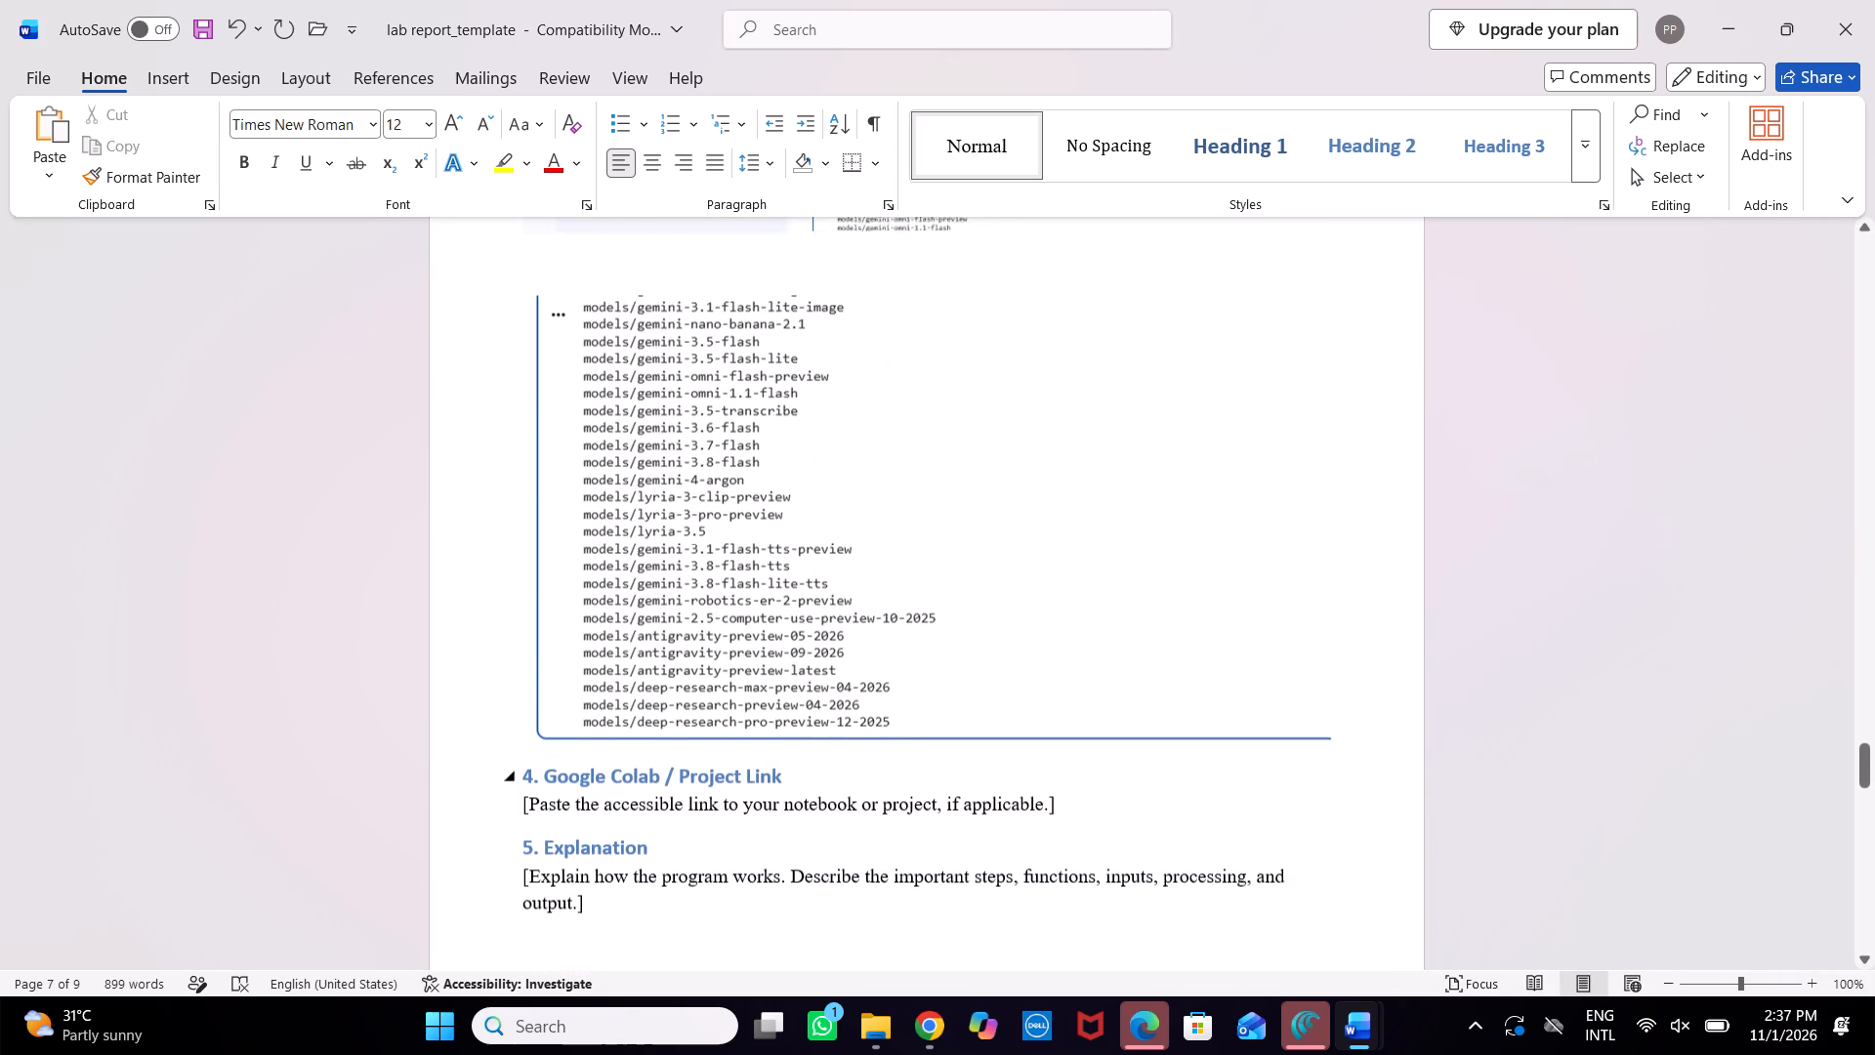
key("Return")
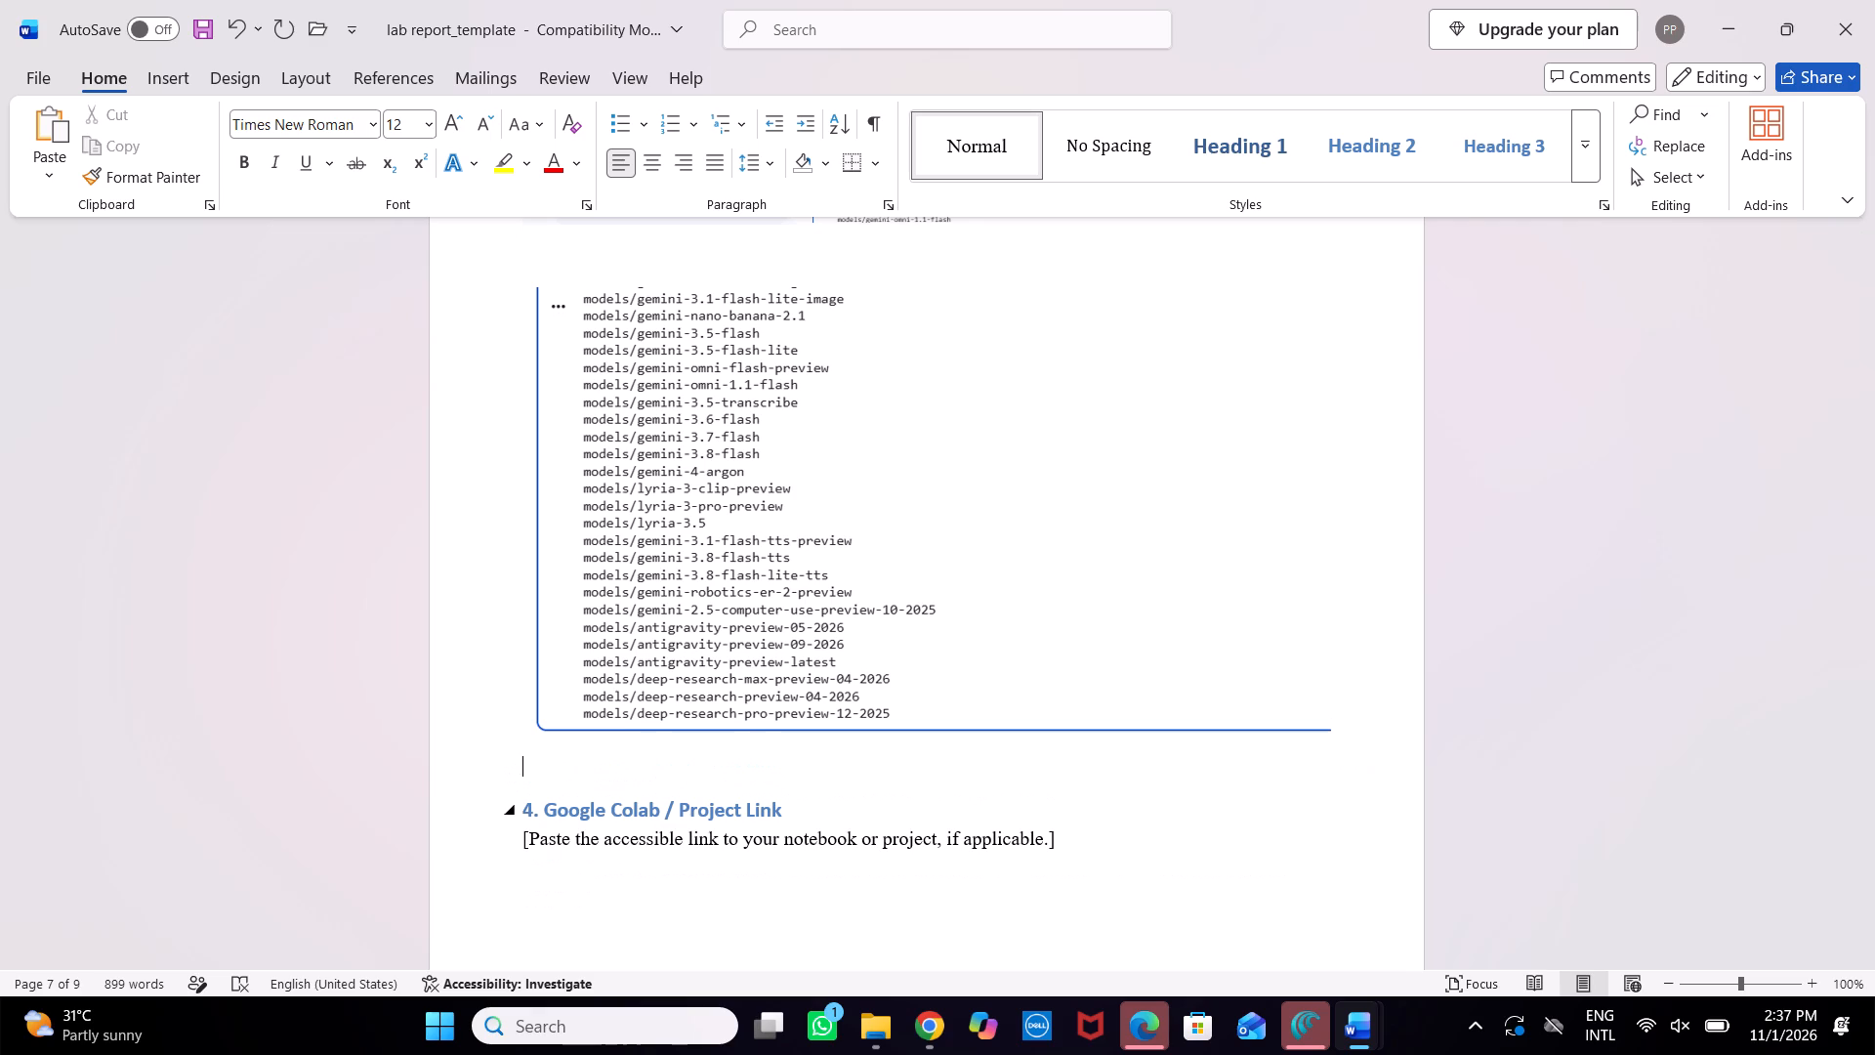
key("Return")
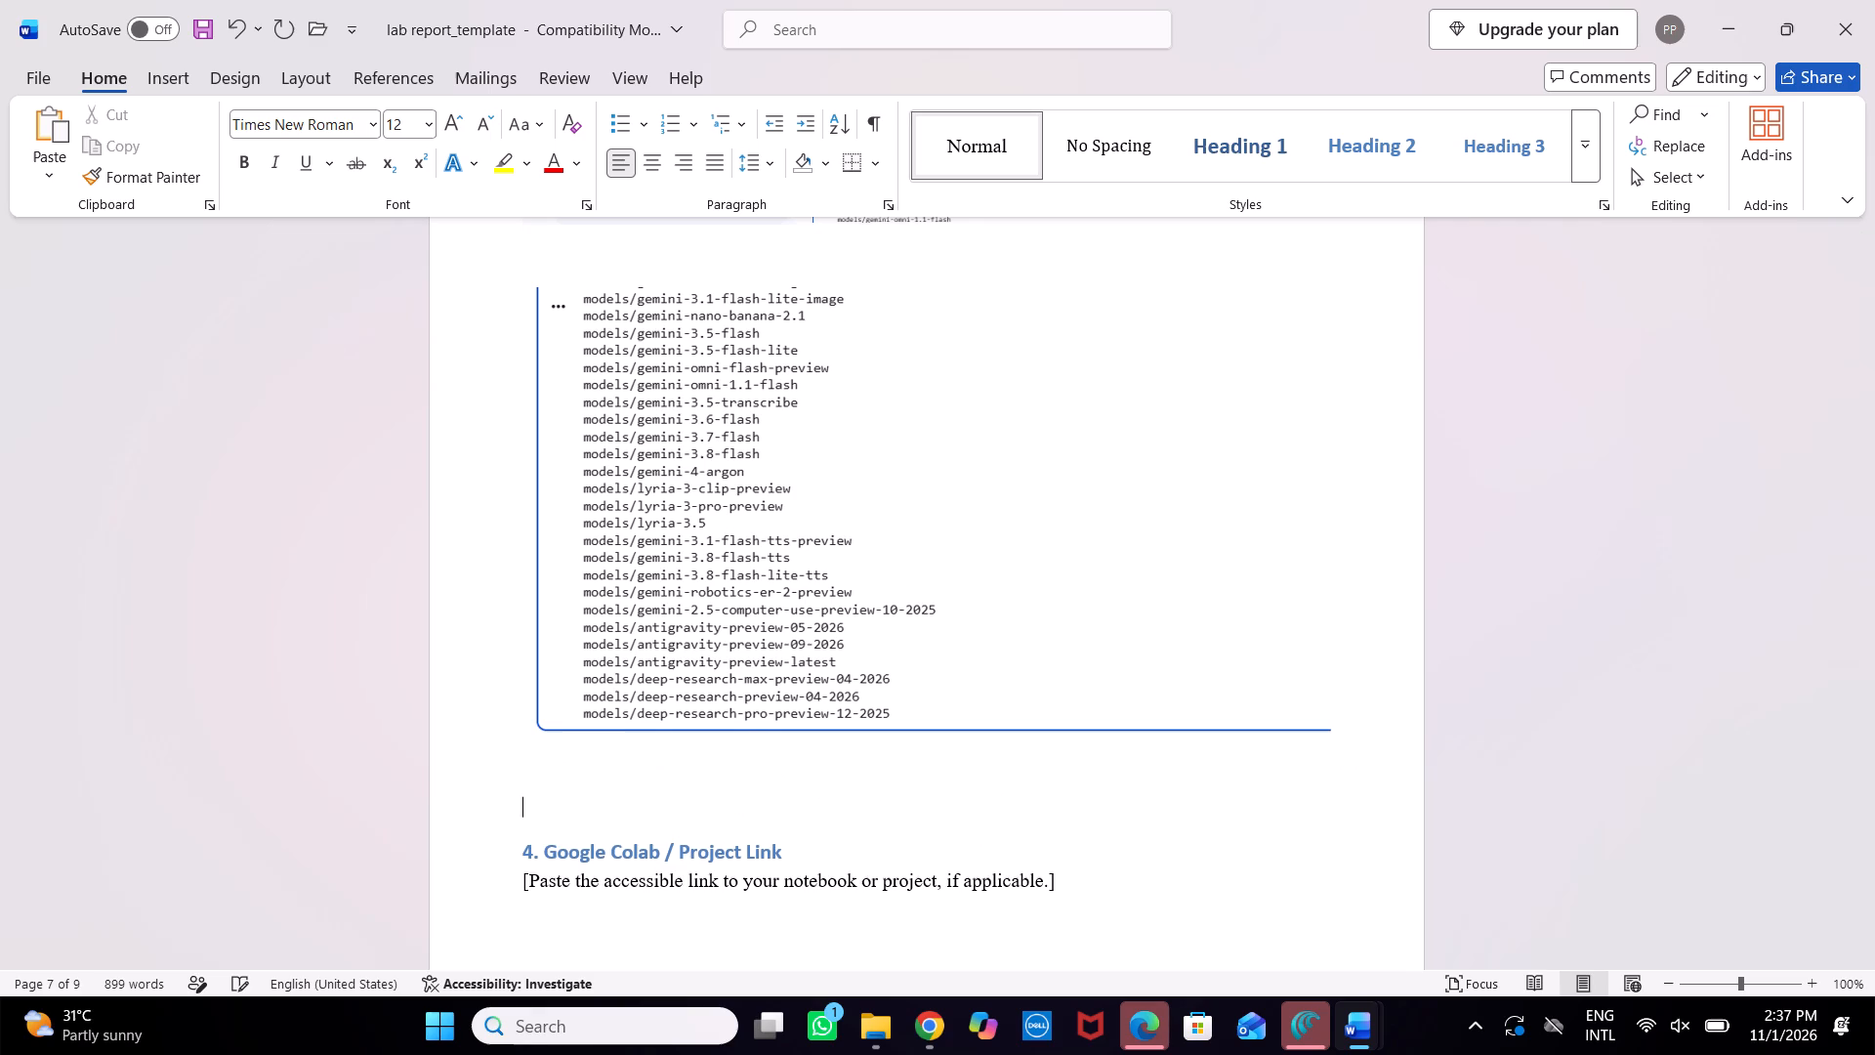
Capture a screenshot of the Colab notebook from its title down through the question generator cell's generate_content call.
left_click(927, 1024)
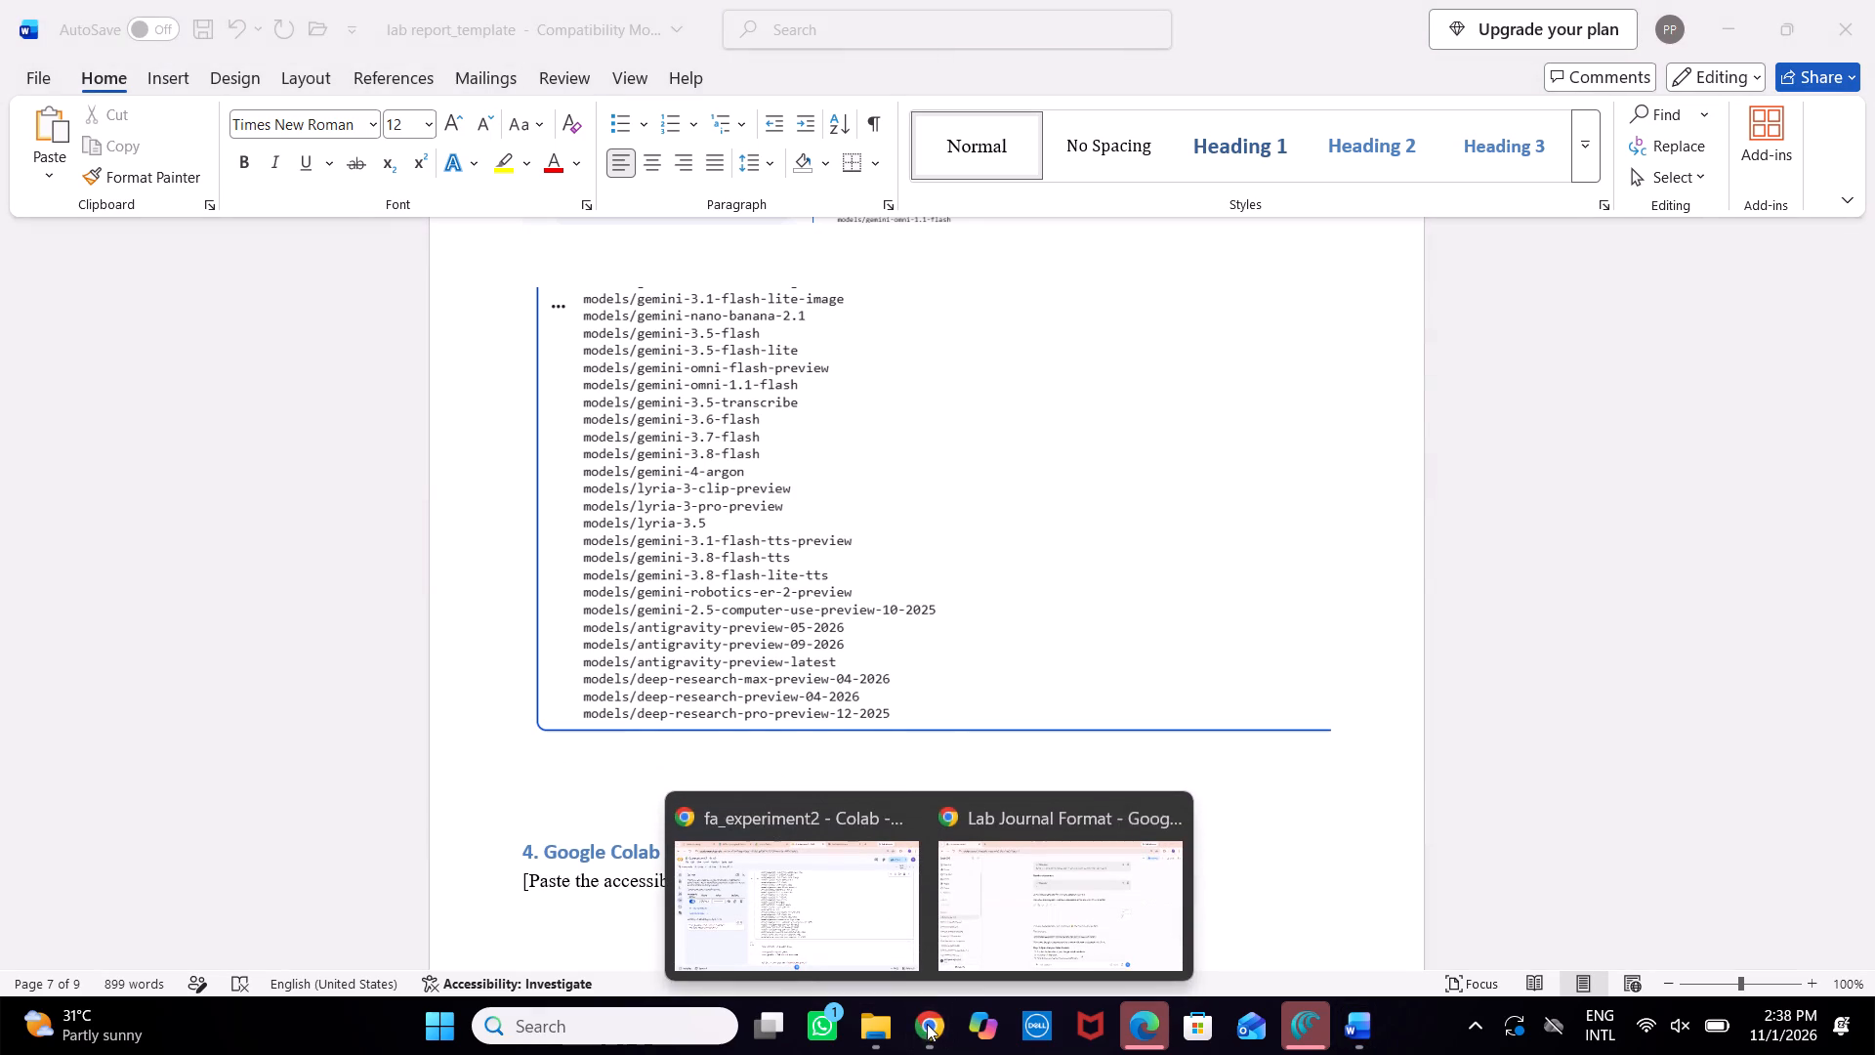
left_click(798, 915)
scroll(965, 708, "down", 2)
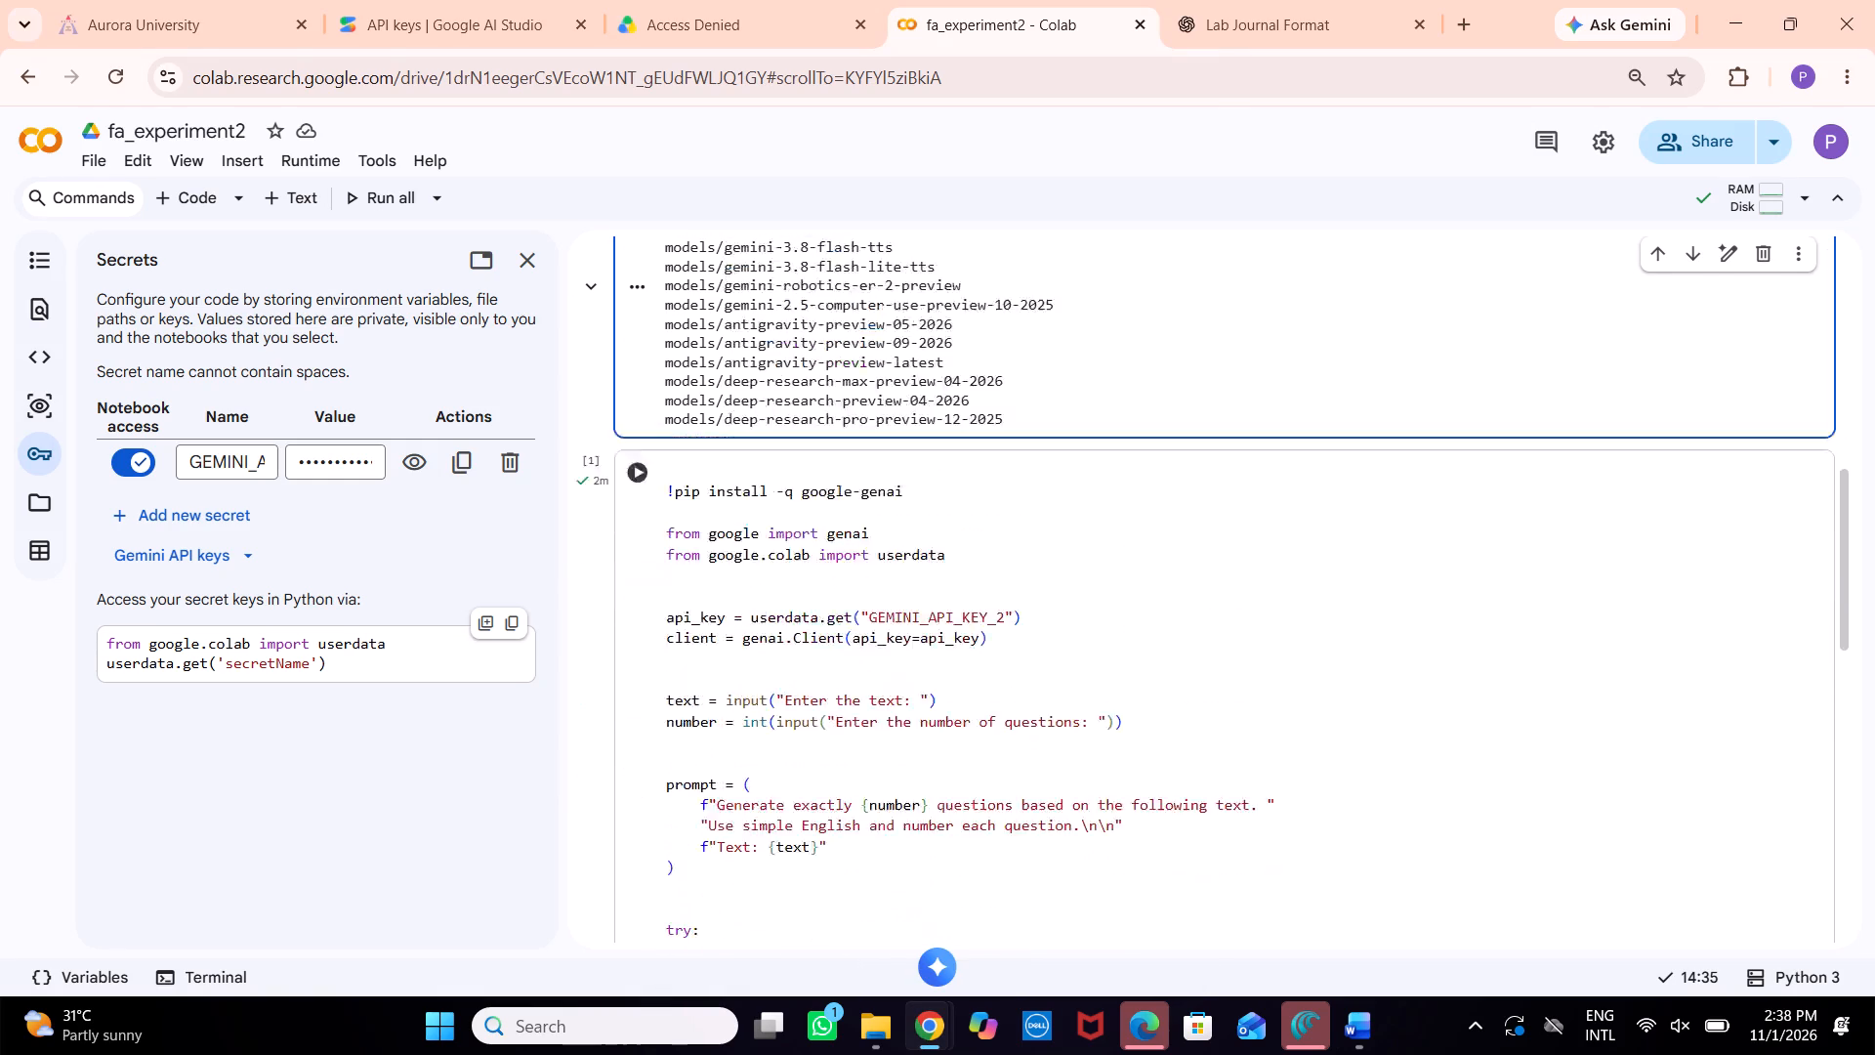
scroll(965, 708, "down", 1)
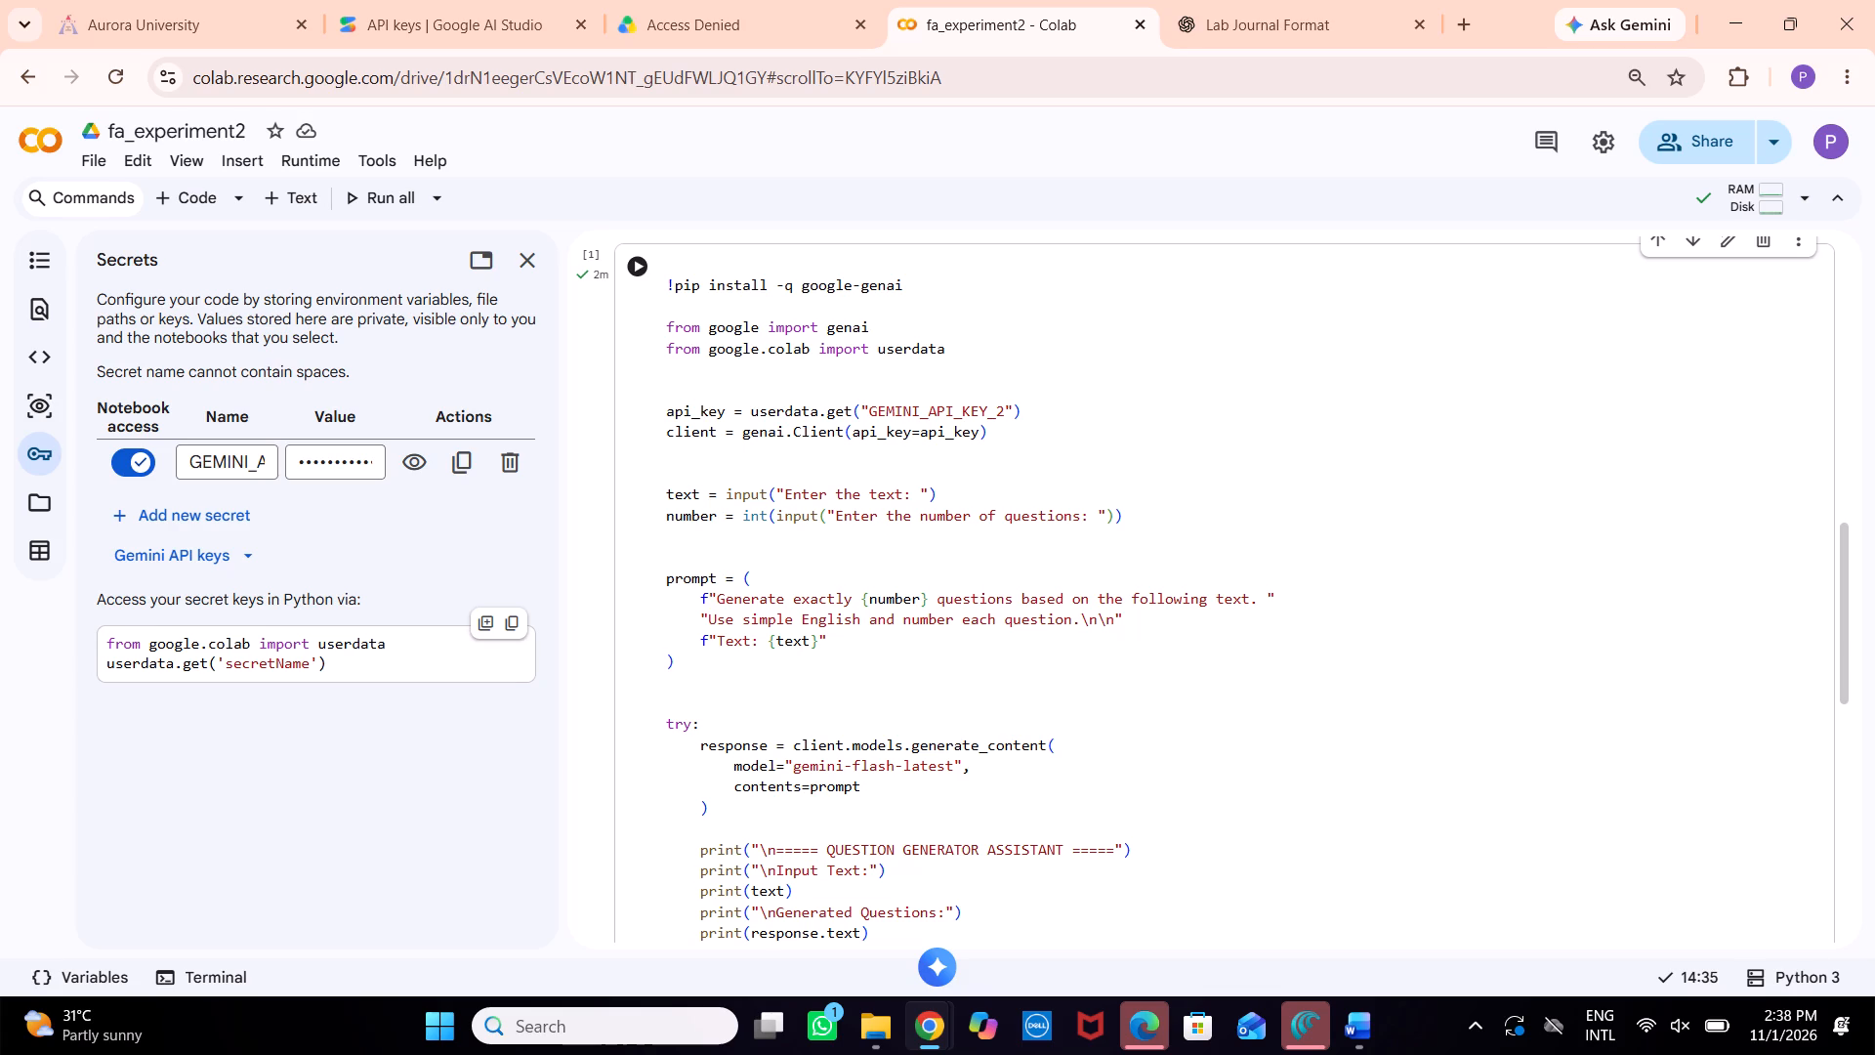
key("Print")
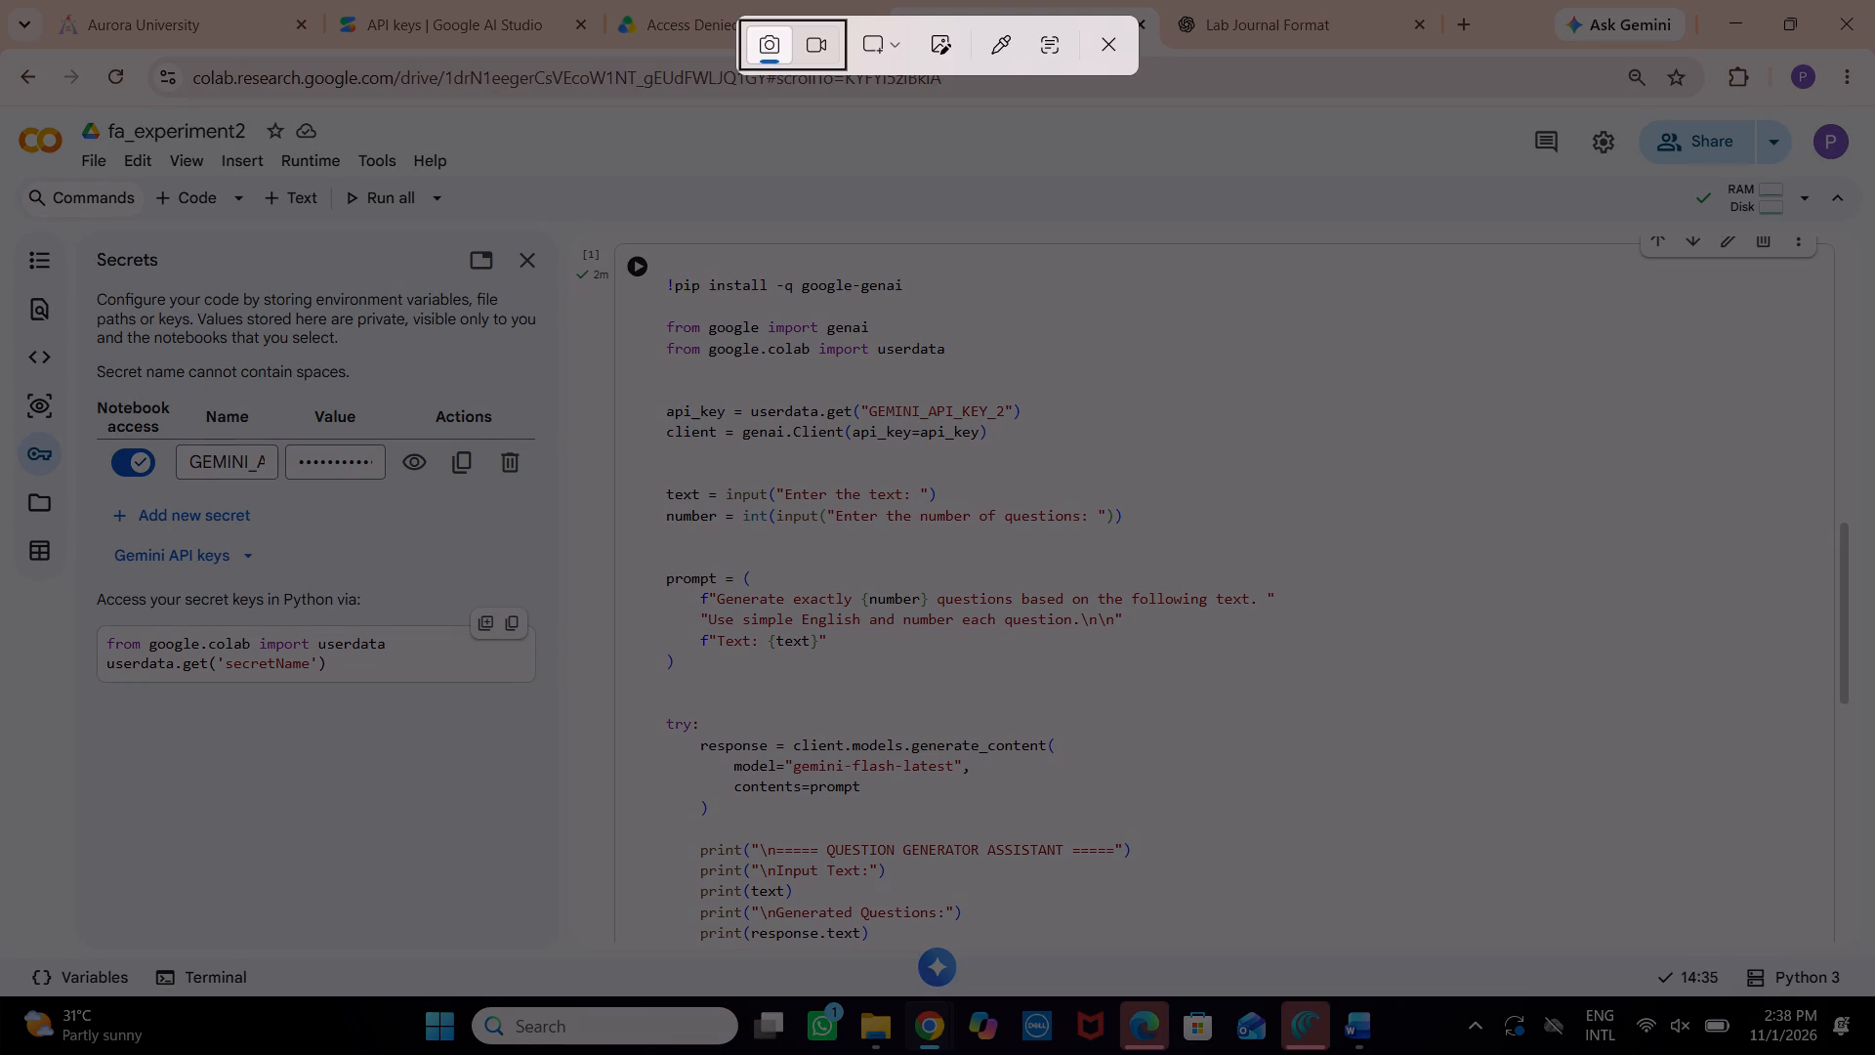
left_click(4, 108)
left_click_drag(4, 108, 1425, 811)
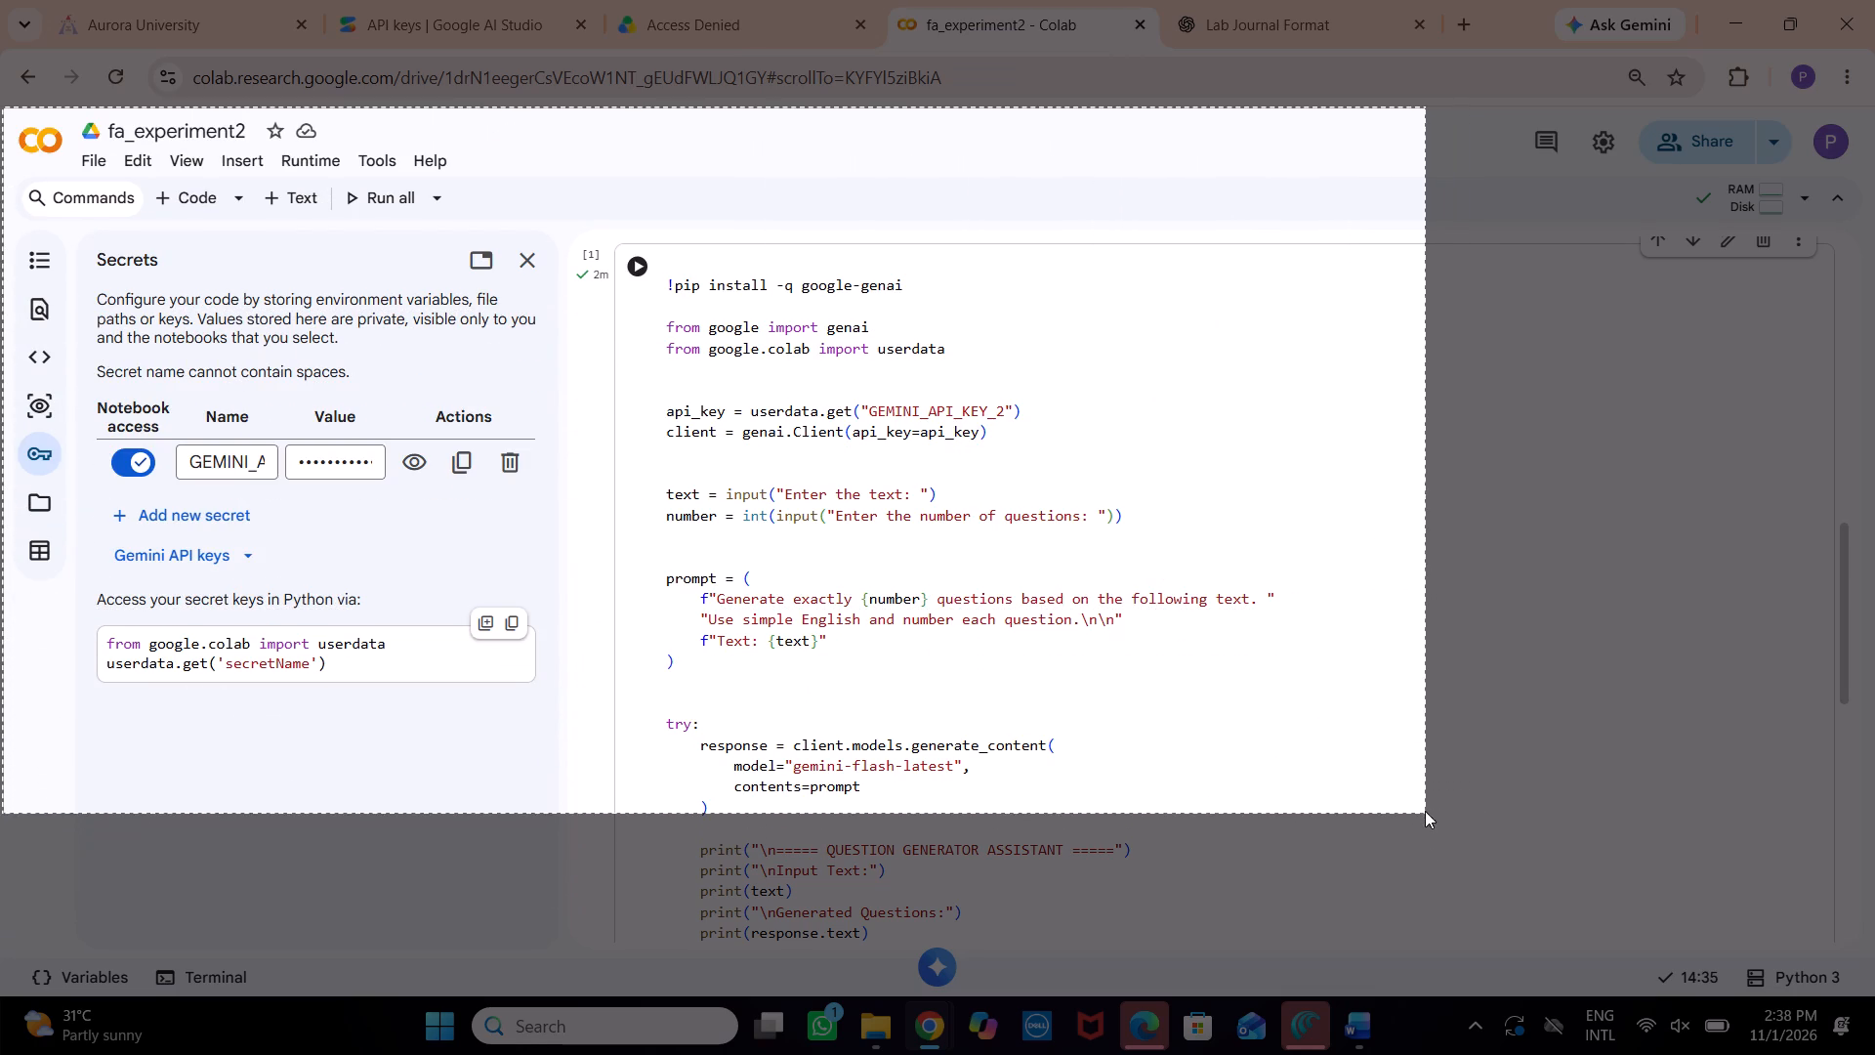
left_click_drag(1425, 811, 1422, 825)
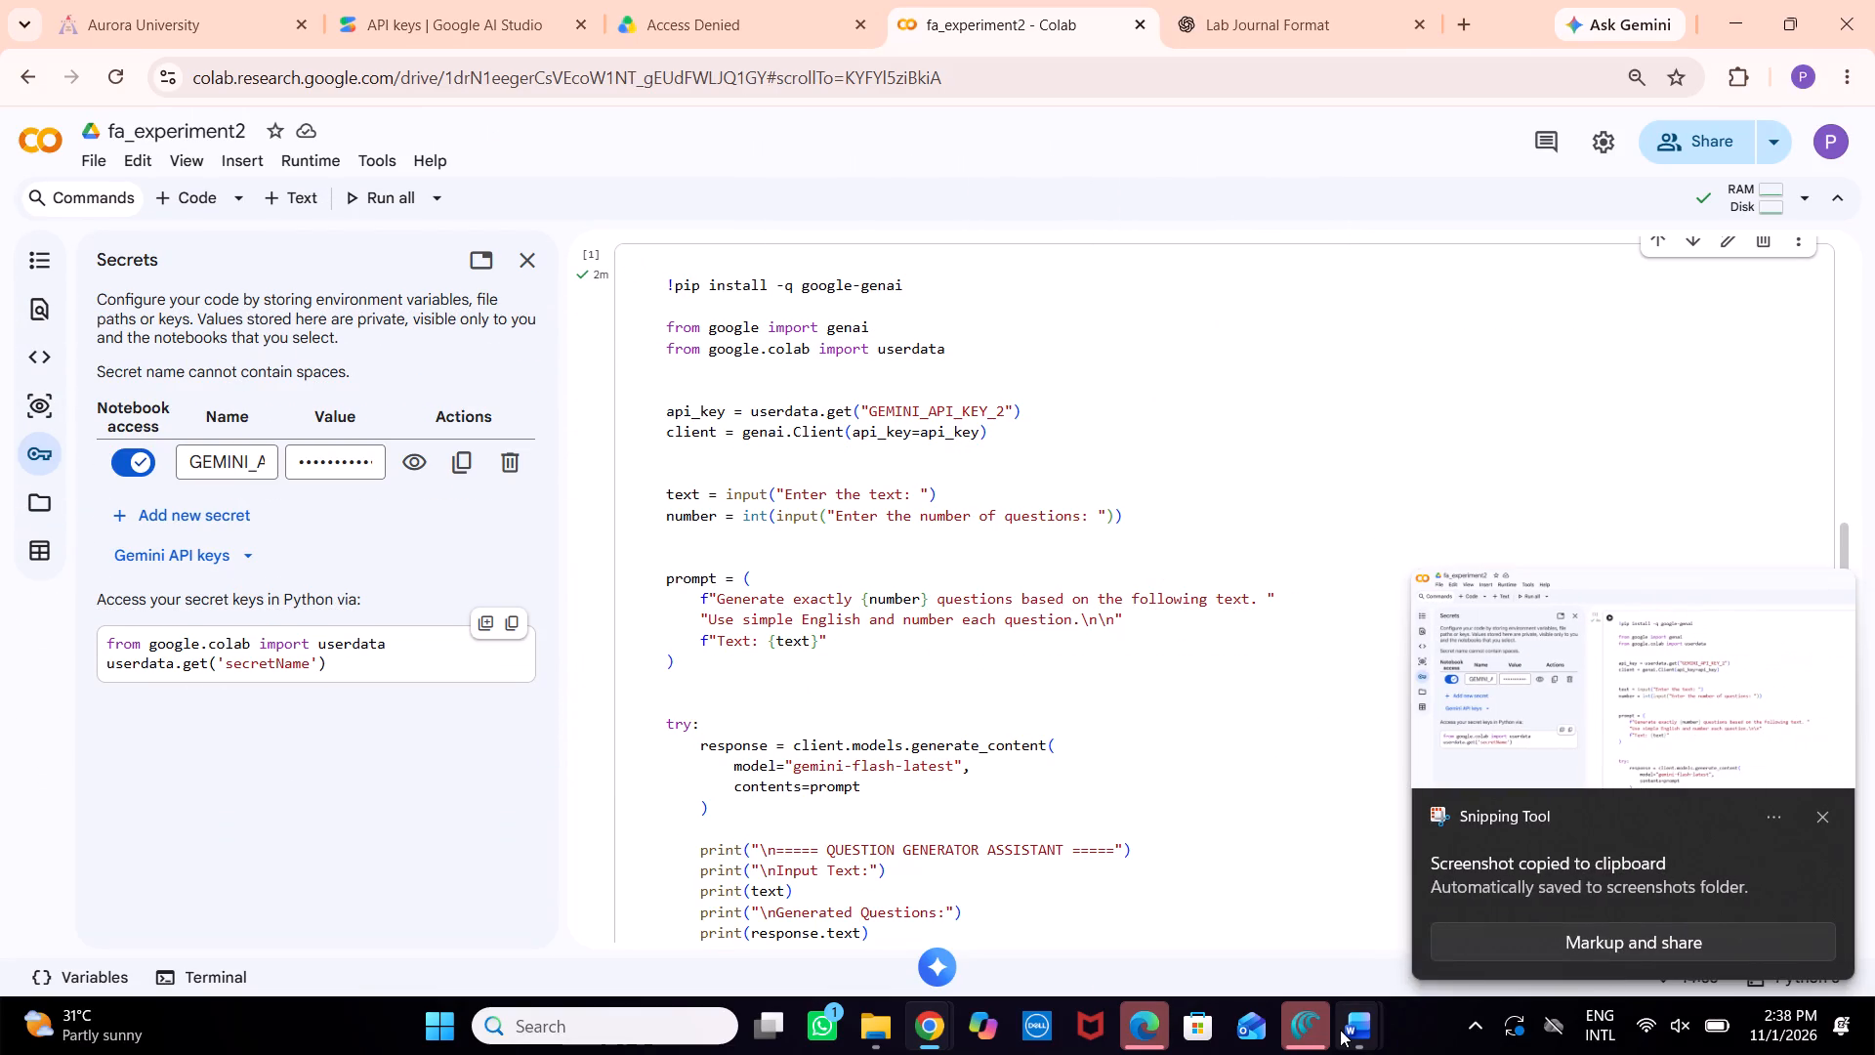
Paste the question generator code screenshot below the model list screenshot in the Word lab report and add two blank lines after it.
left_click(1340, 1030)
left_click(1457, 920)
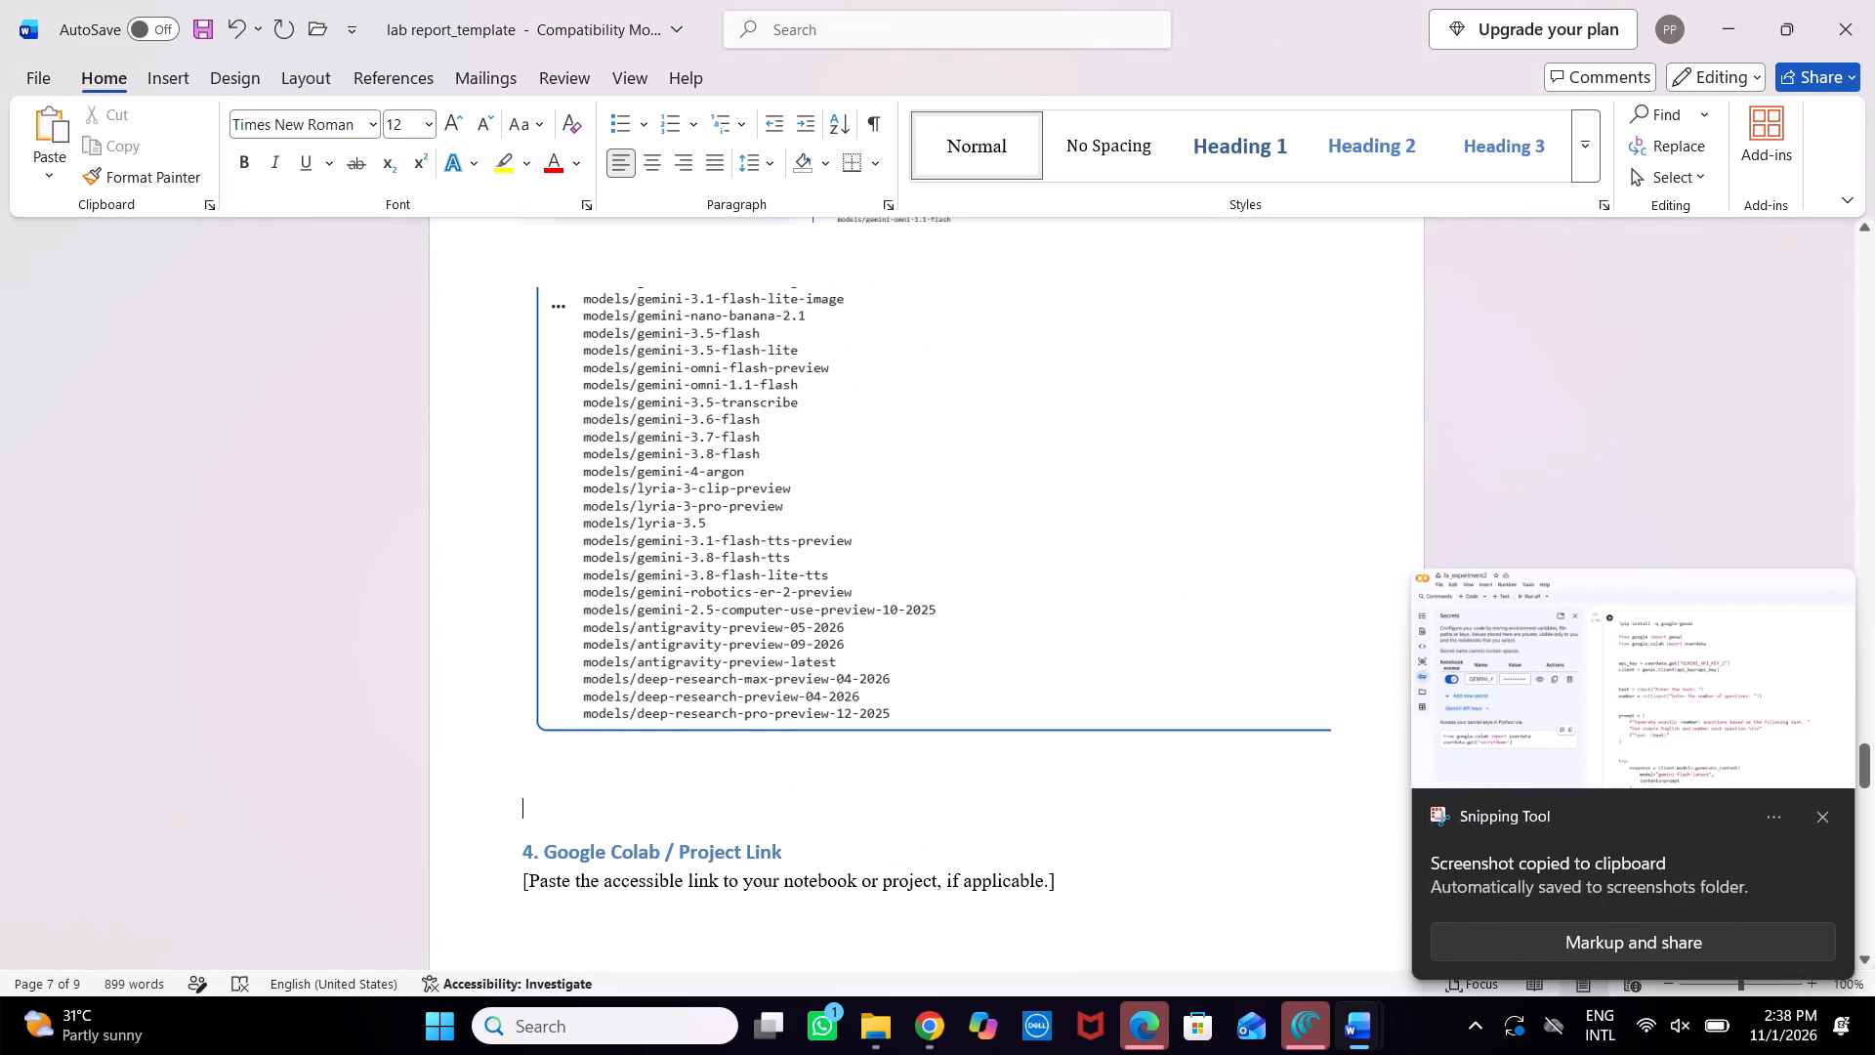
key("ctrl+v")
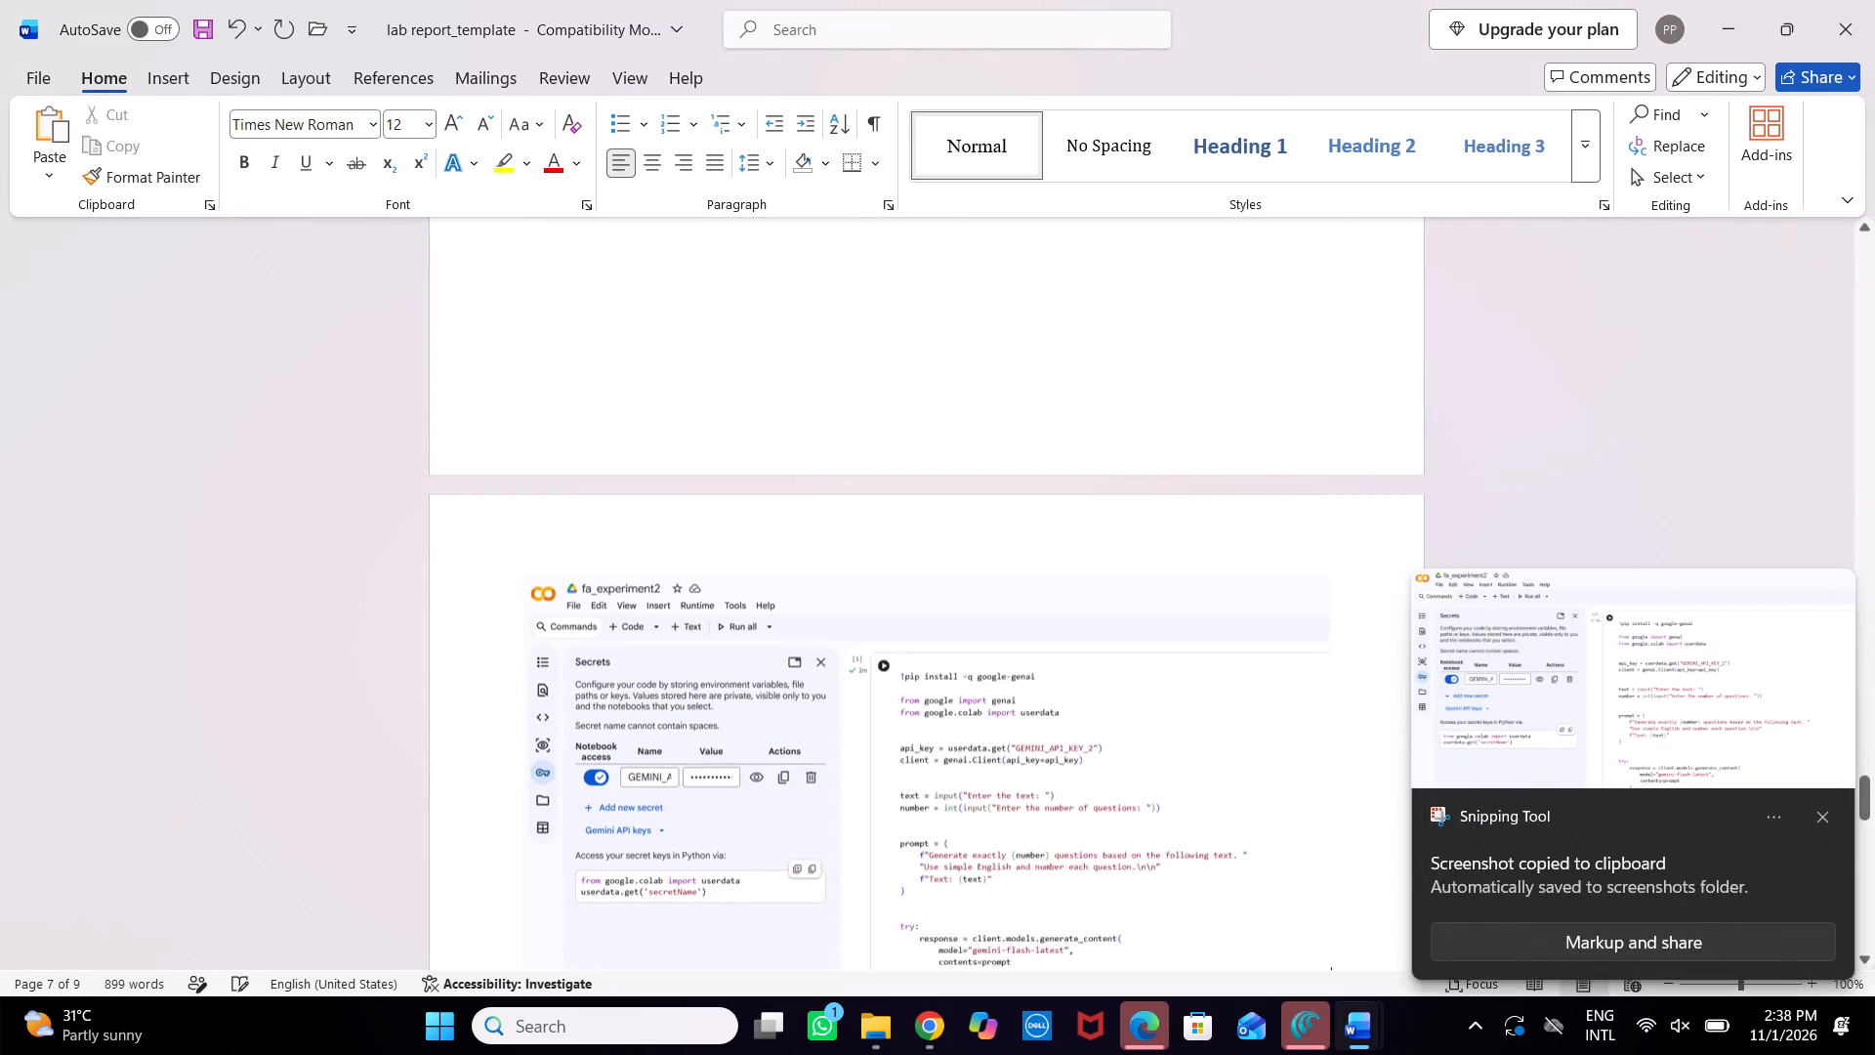
scroll(802, 764, "down", 1)
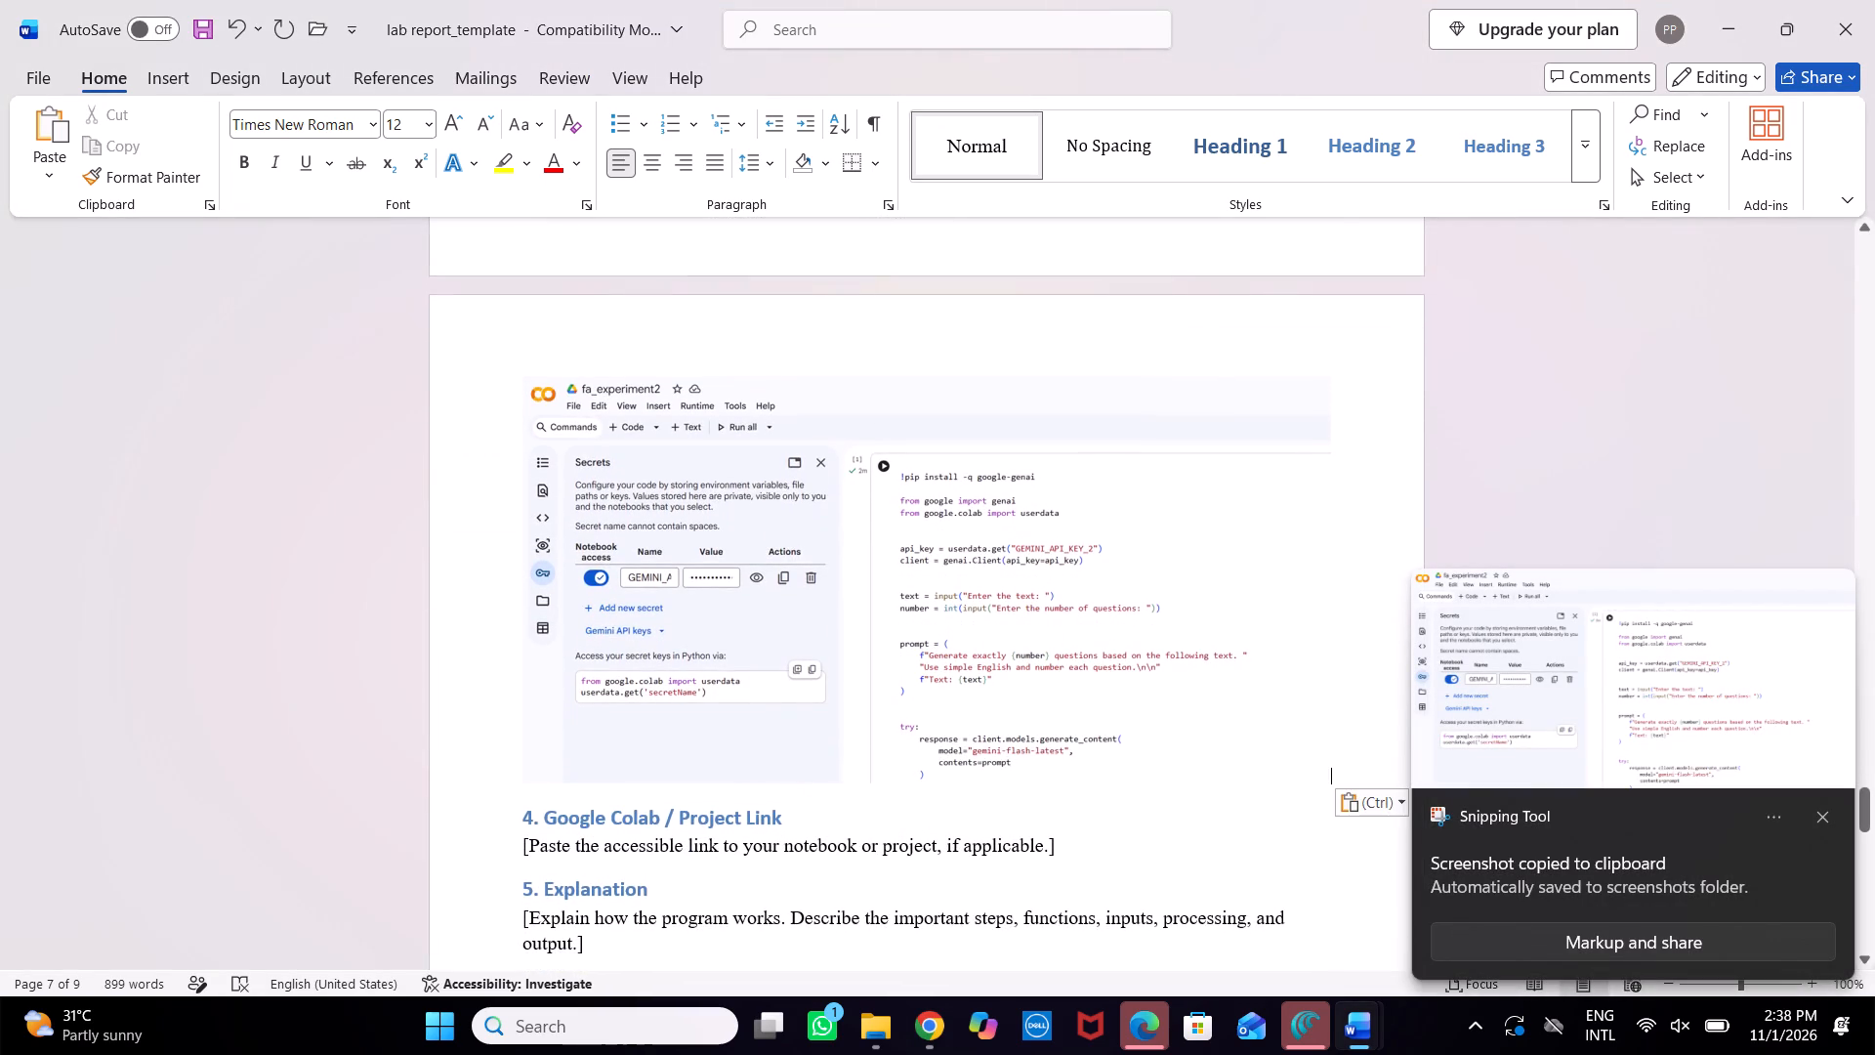
scroll(802, 764, "down", 2)
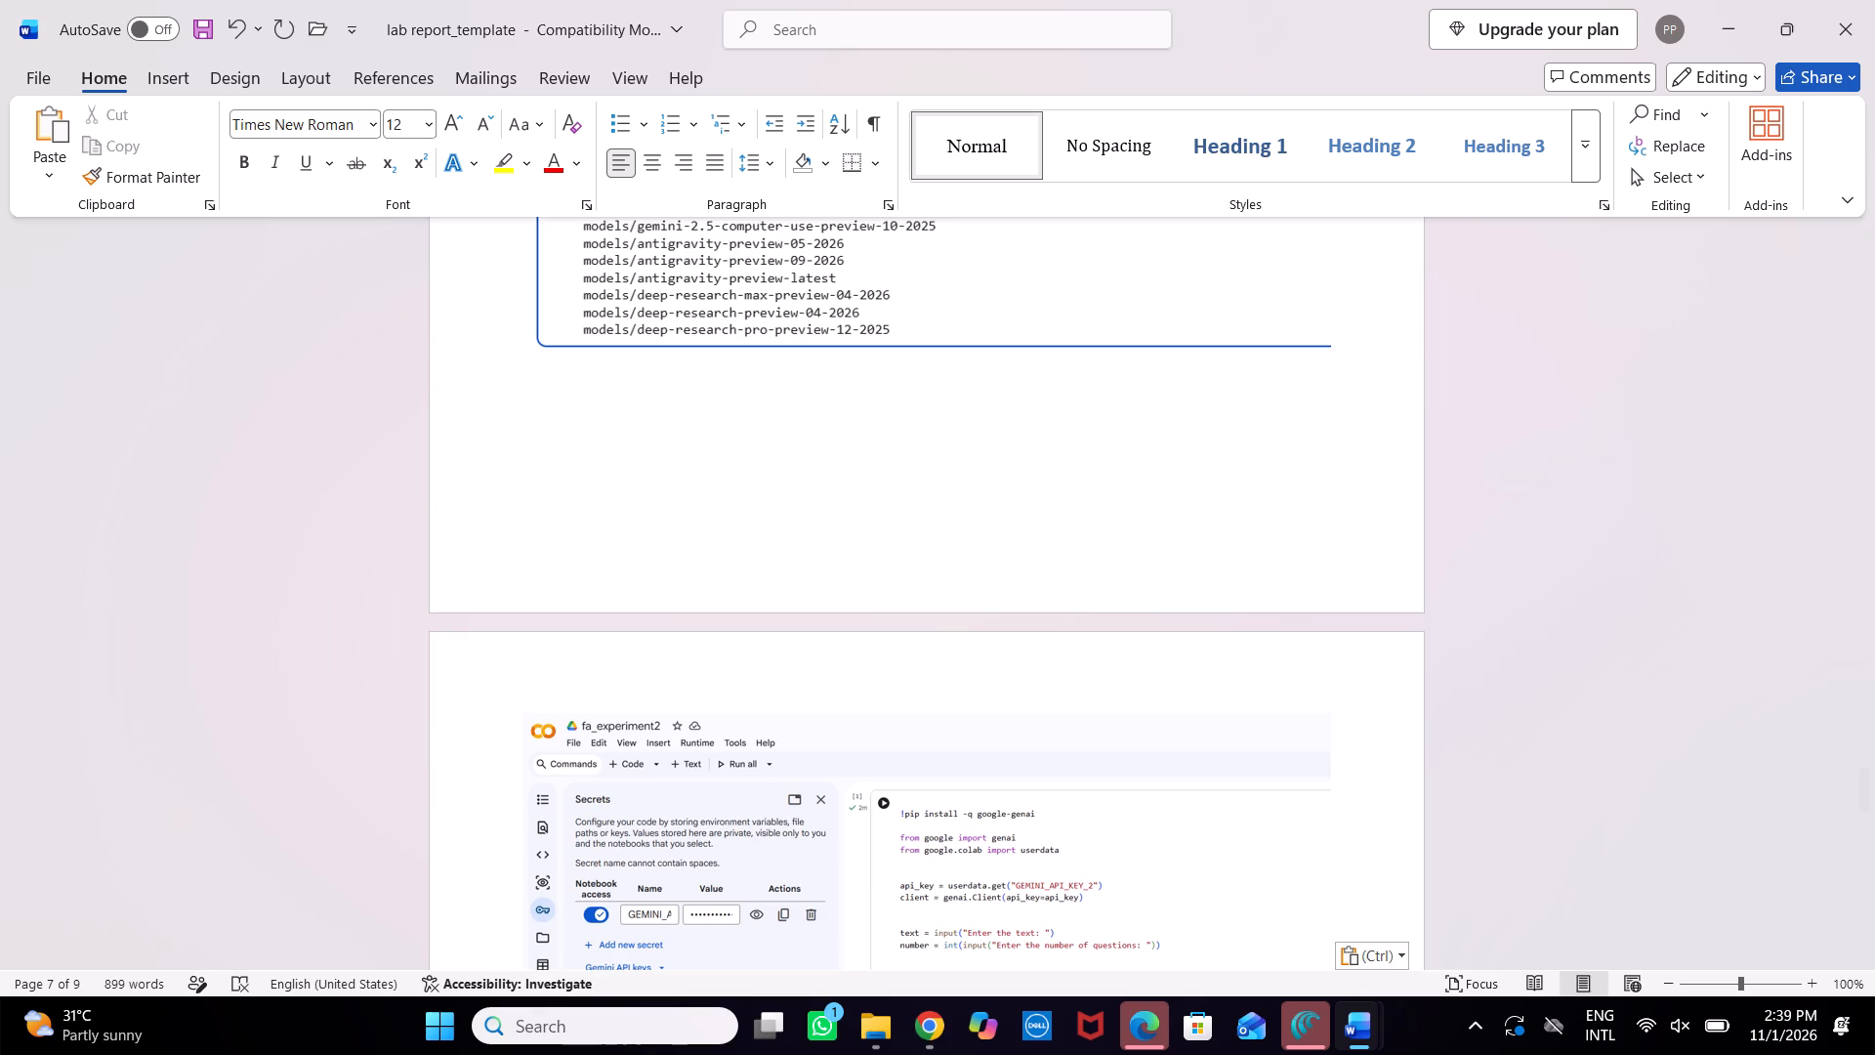
scroll(802, 764, "down", 3)
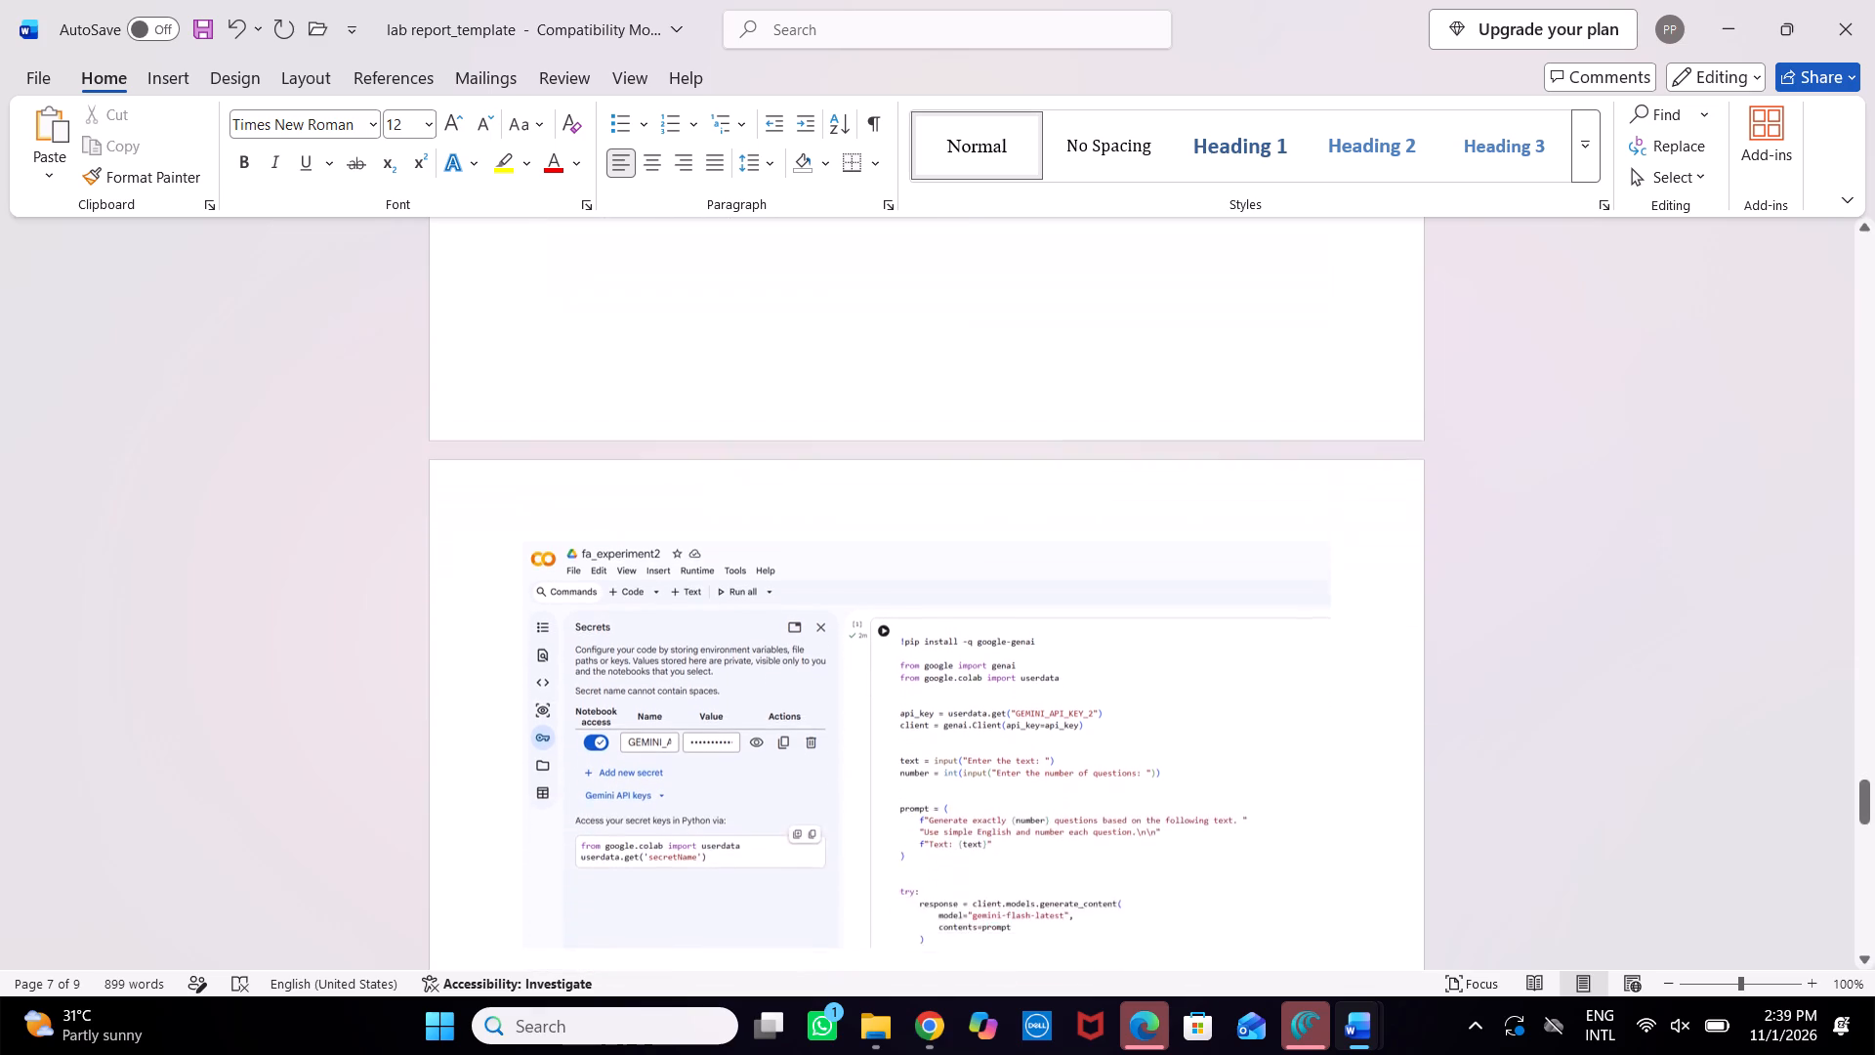
scroll(802, 764, "down", 1)
key("Return")
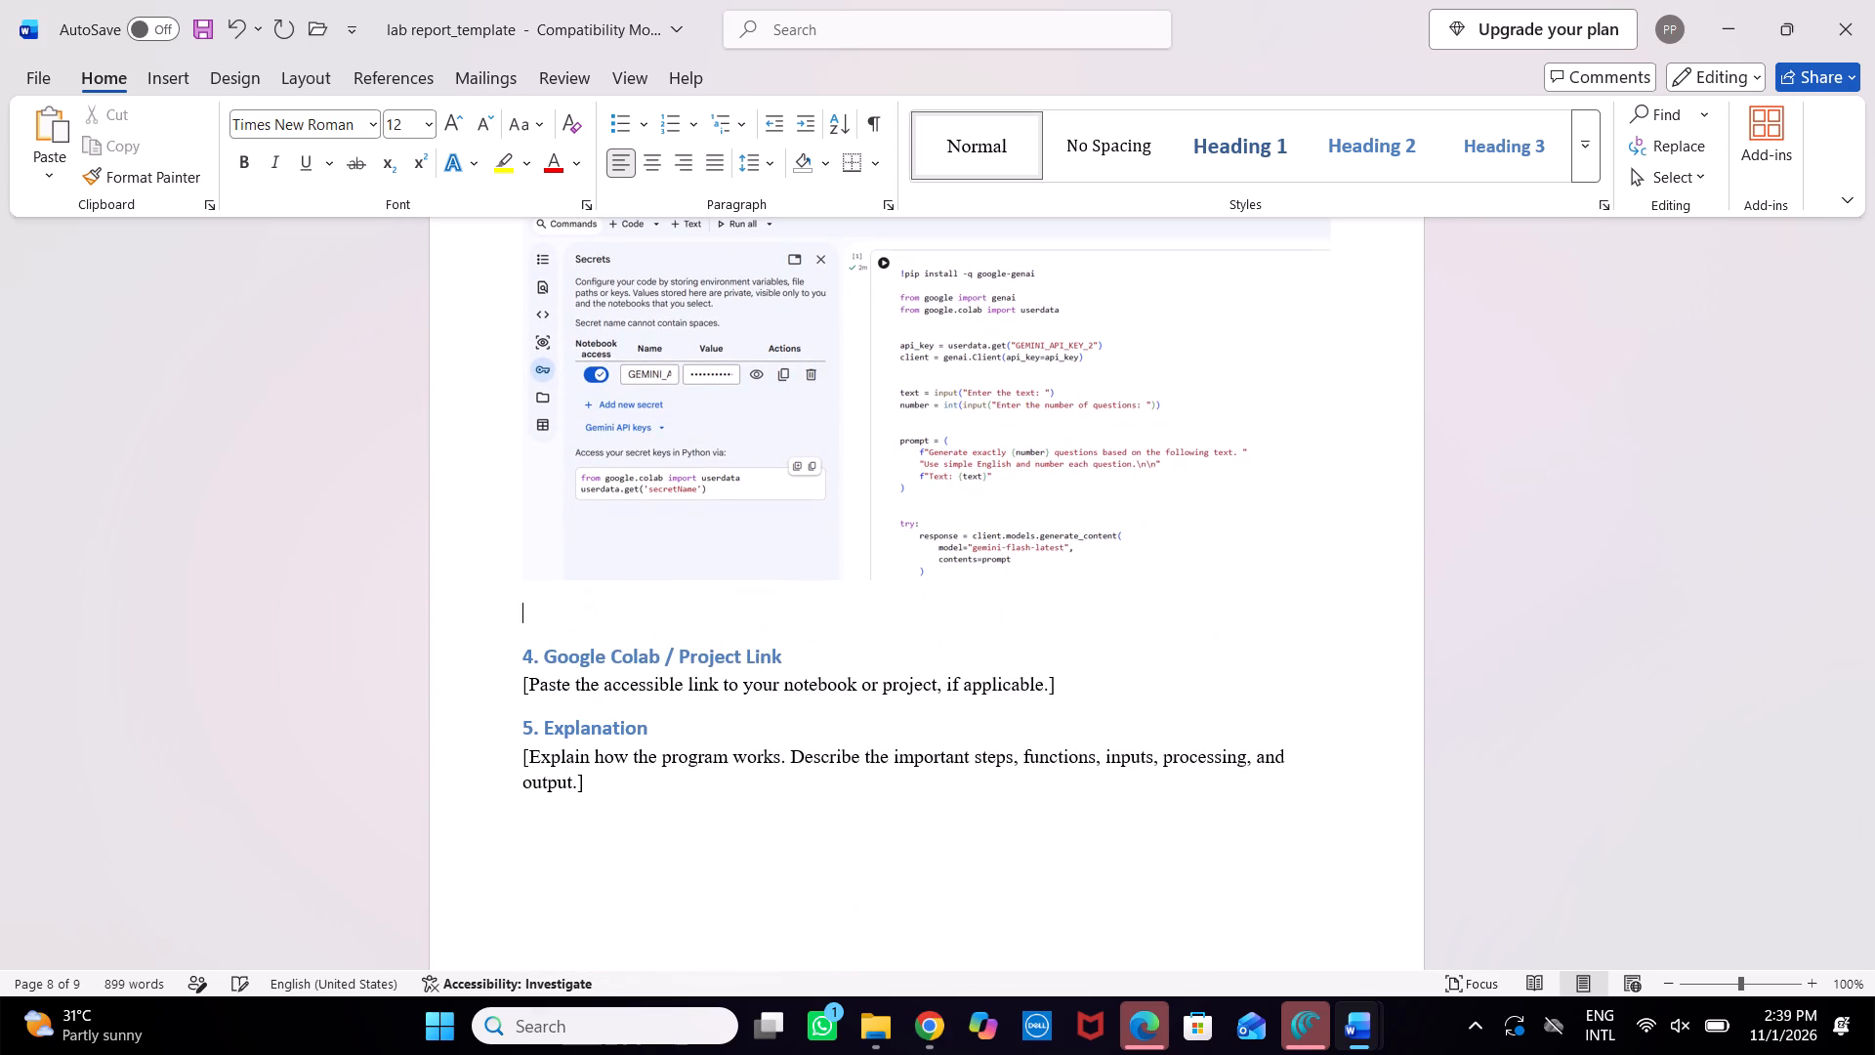
key("Return")
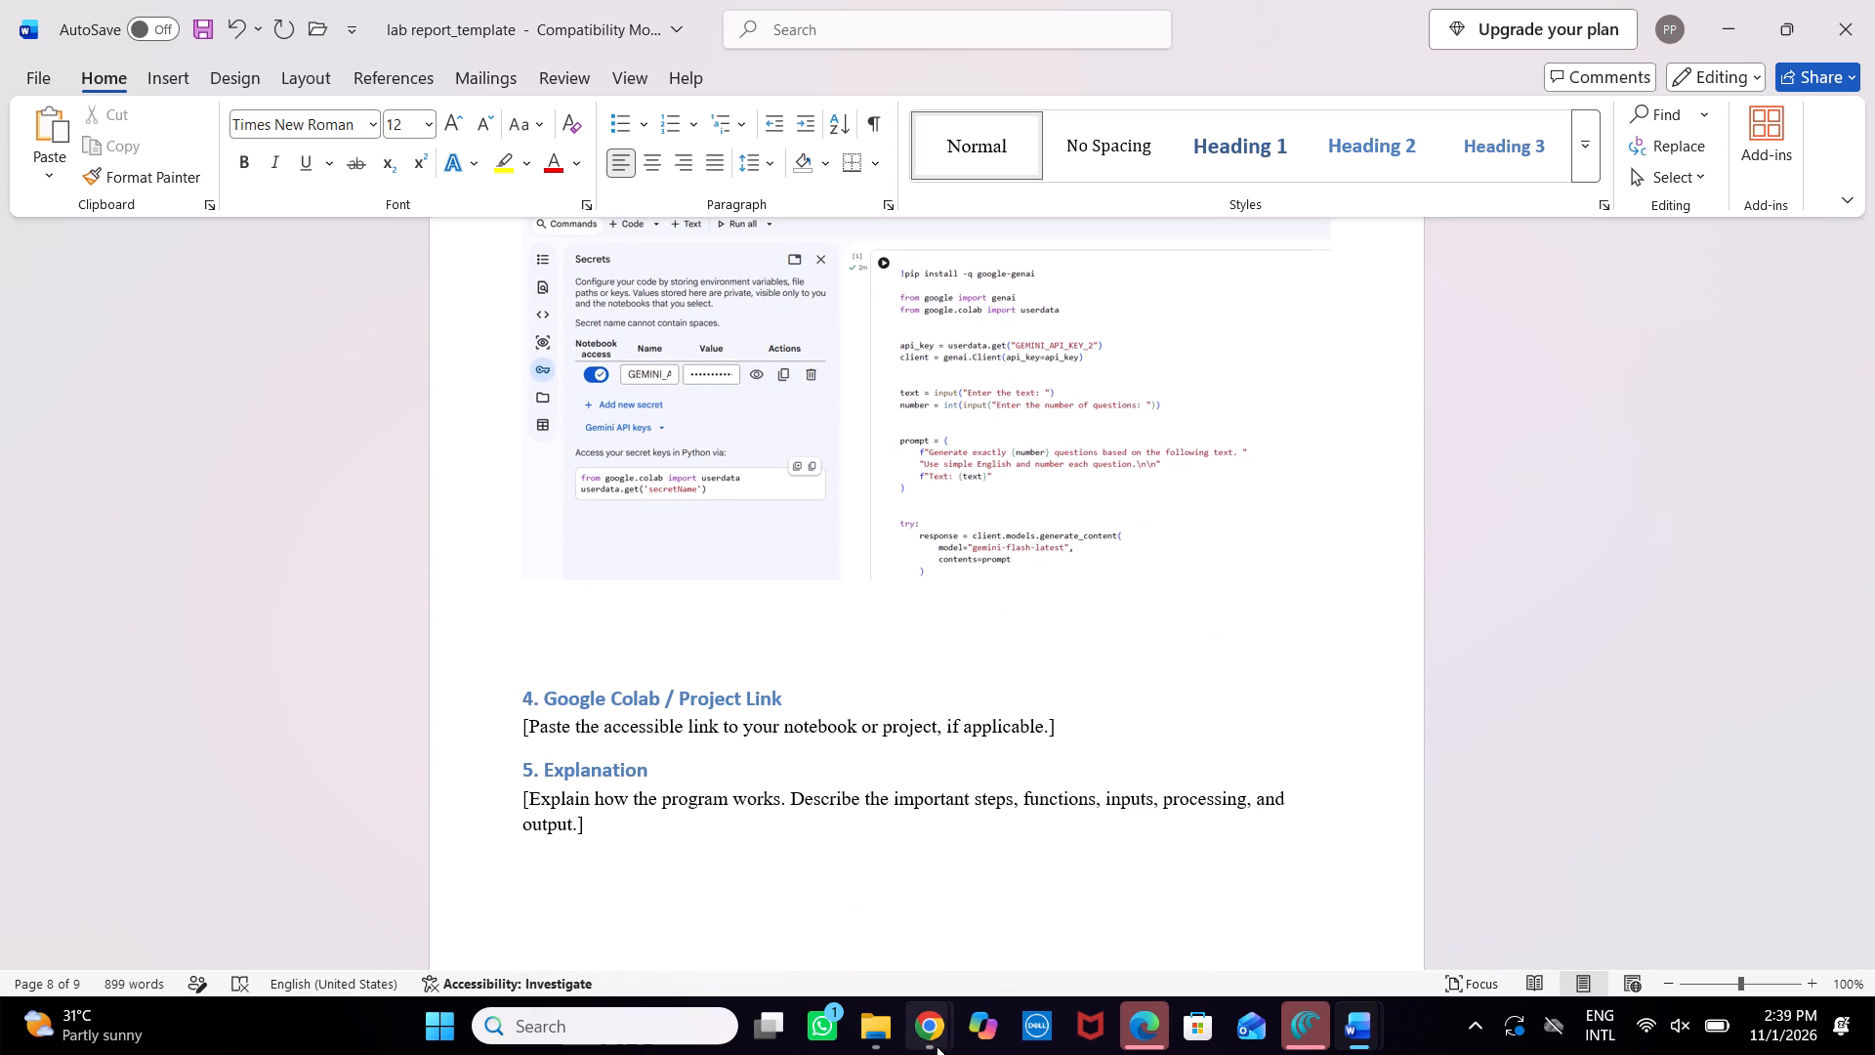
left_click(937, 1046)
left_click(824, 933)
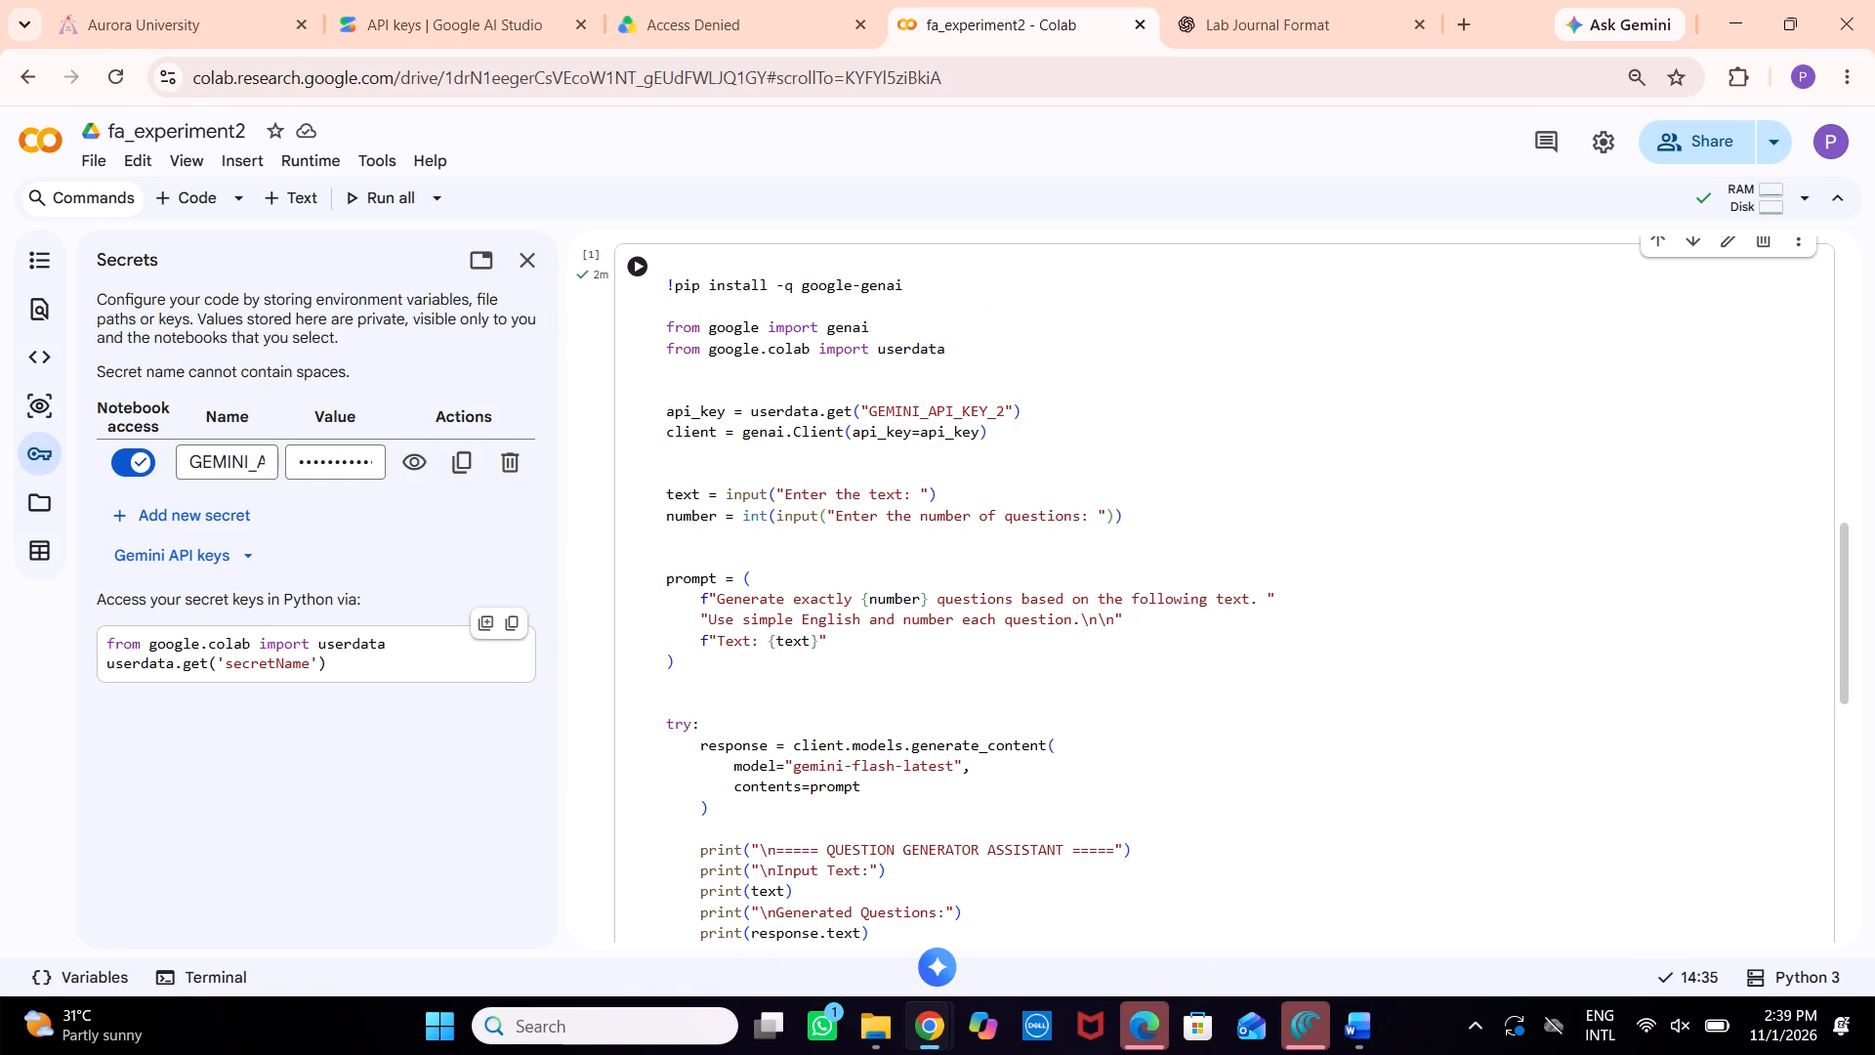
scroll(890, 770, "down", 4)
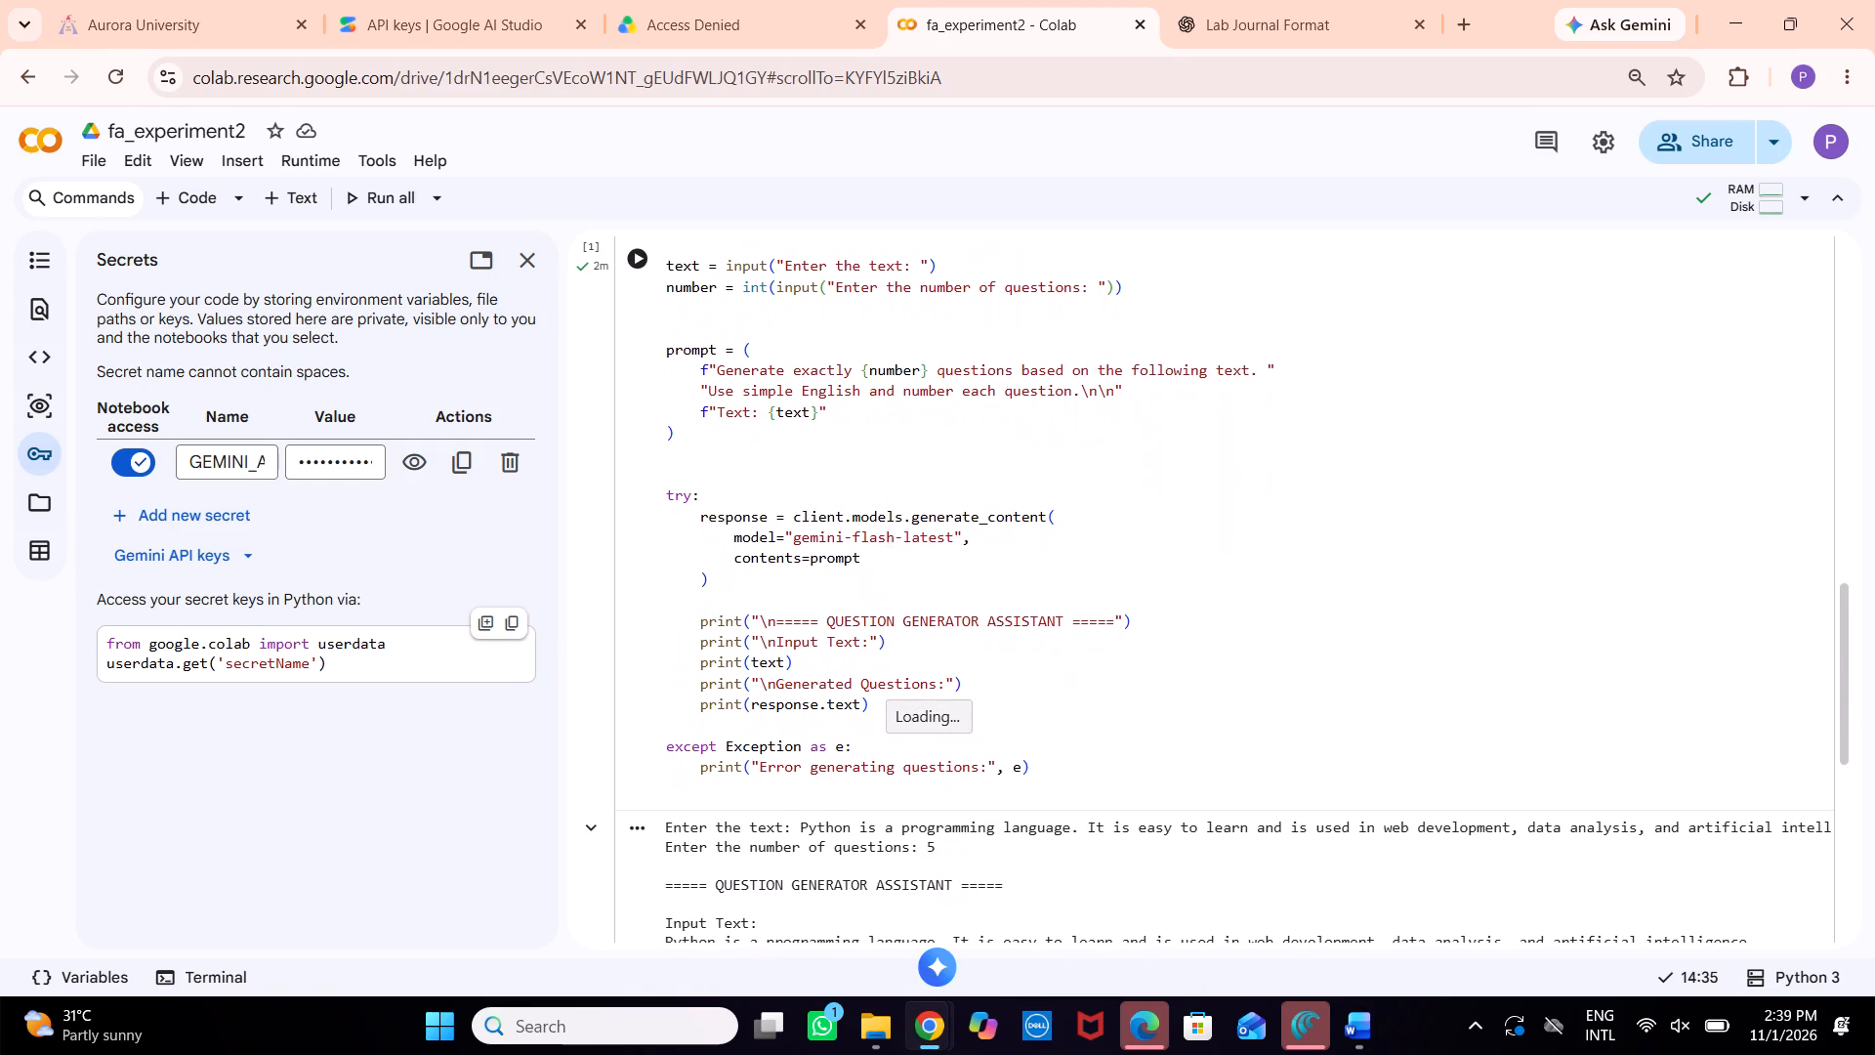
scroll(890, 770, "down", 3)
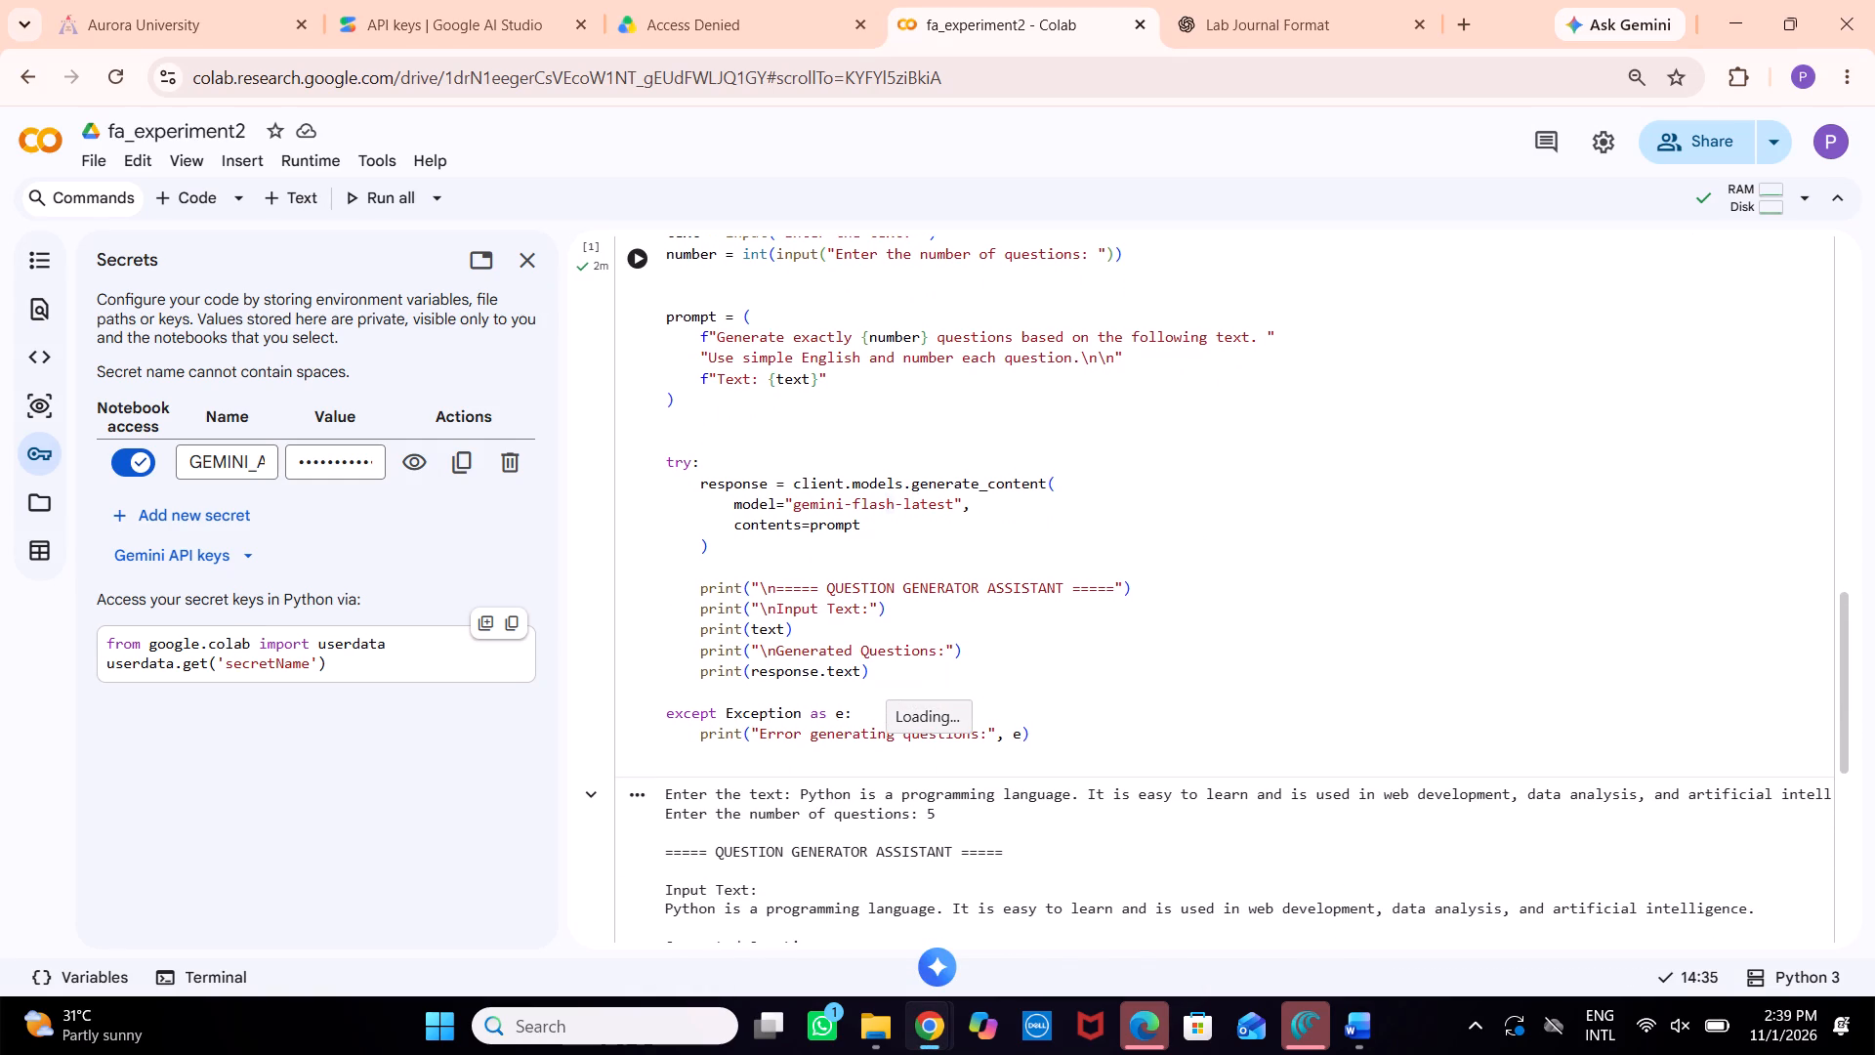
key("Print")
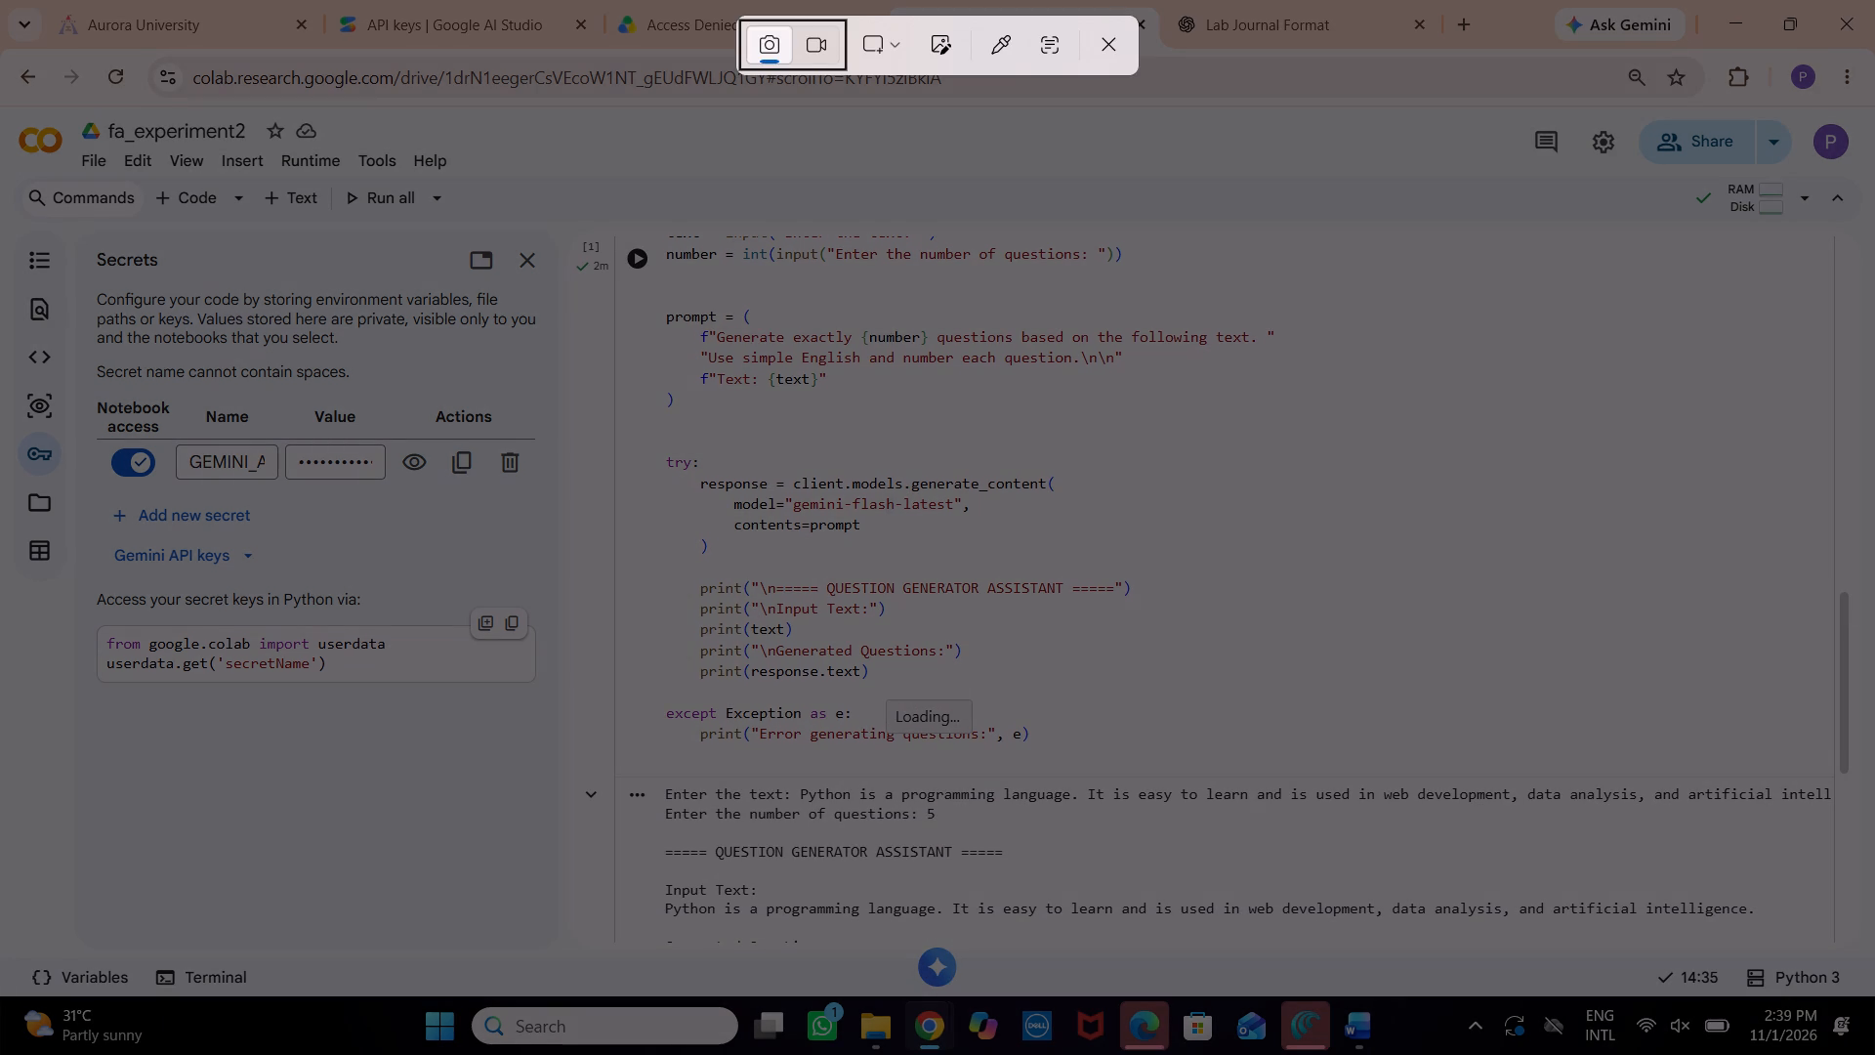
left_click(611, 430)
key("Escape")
Compare the last pasted screenshot in Word with the Colab question generator cell to locate where the next capture must start.
left_click(1338, 1028)
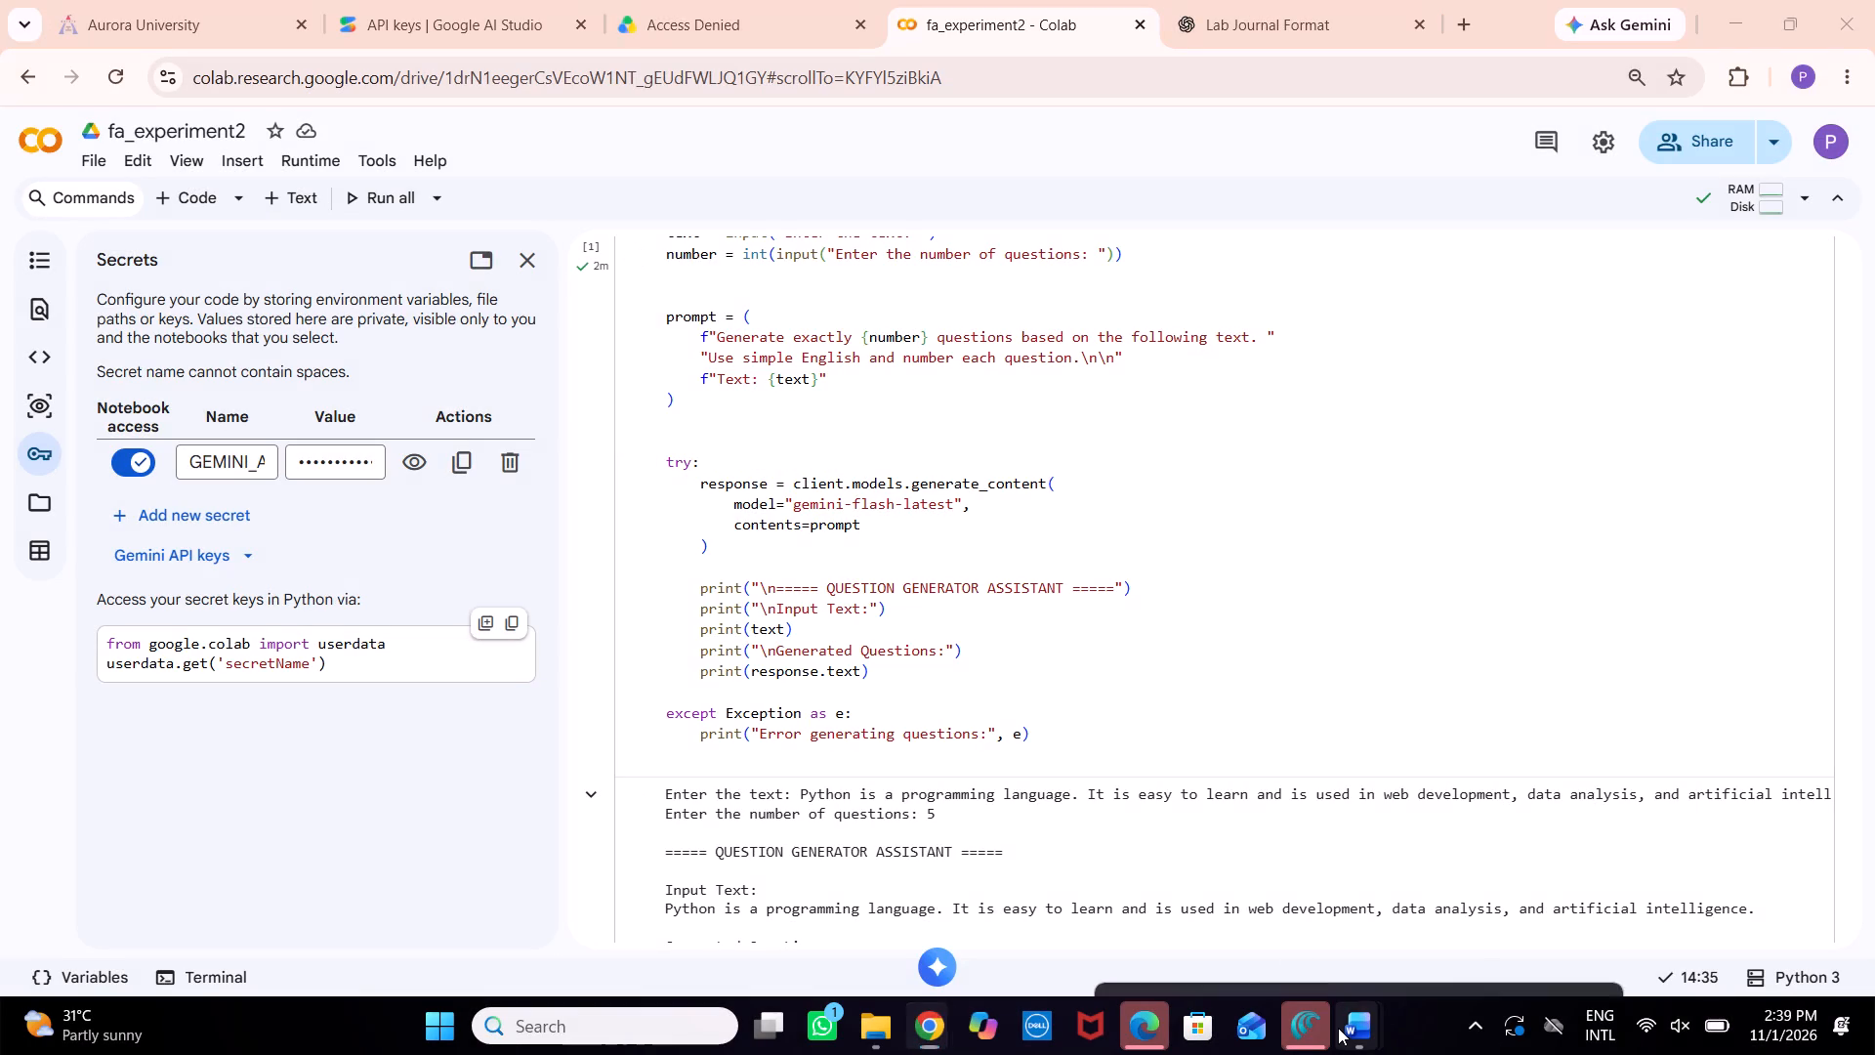
left_click(1441, 915)
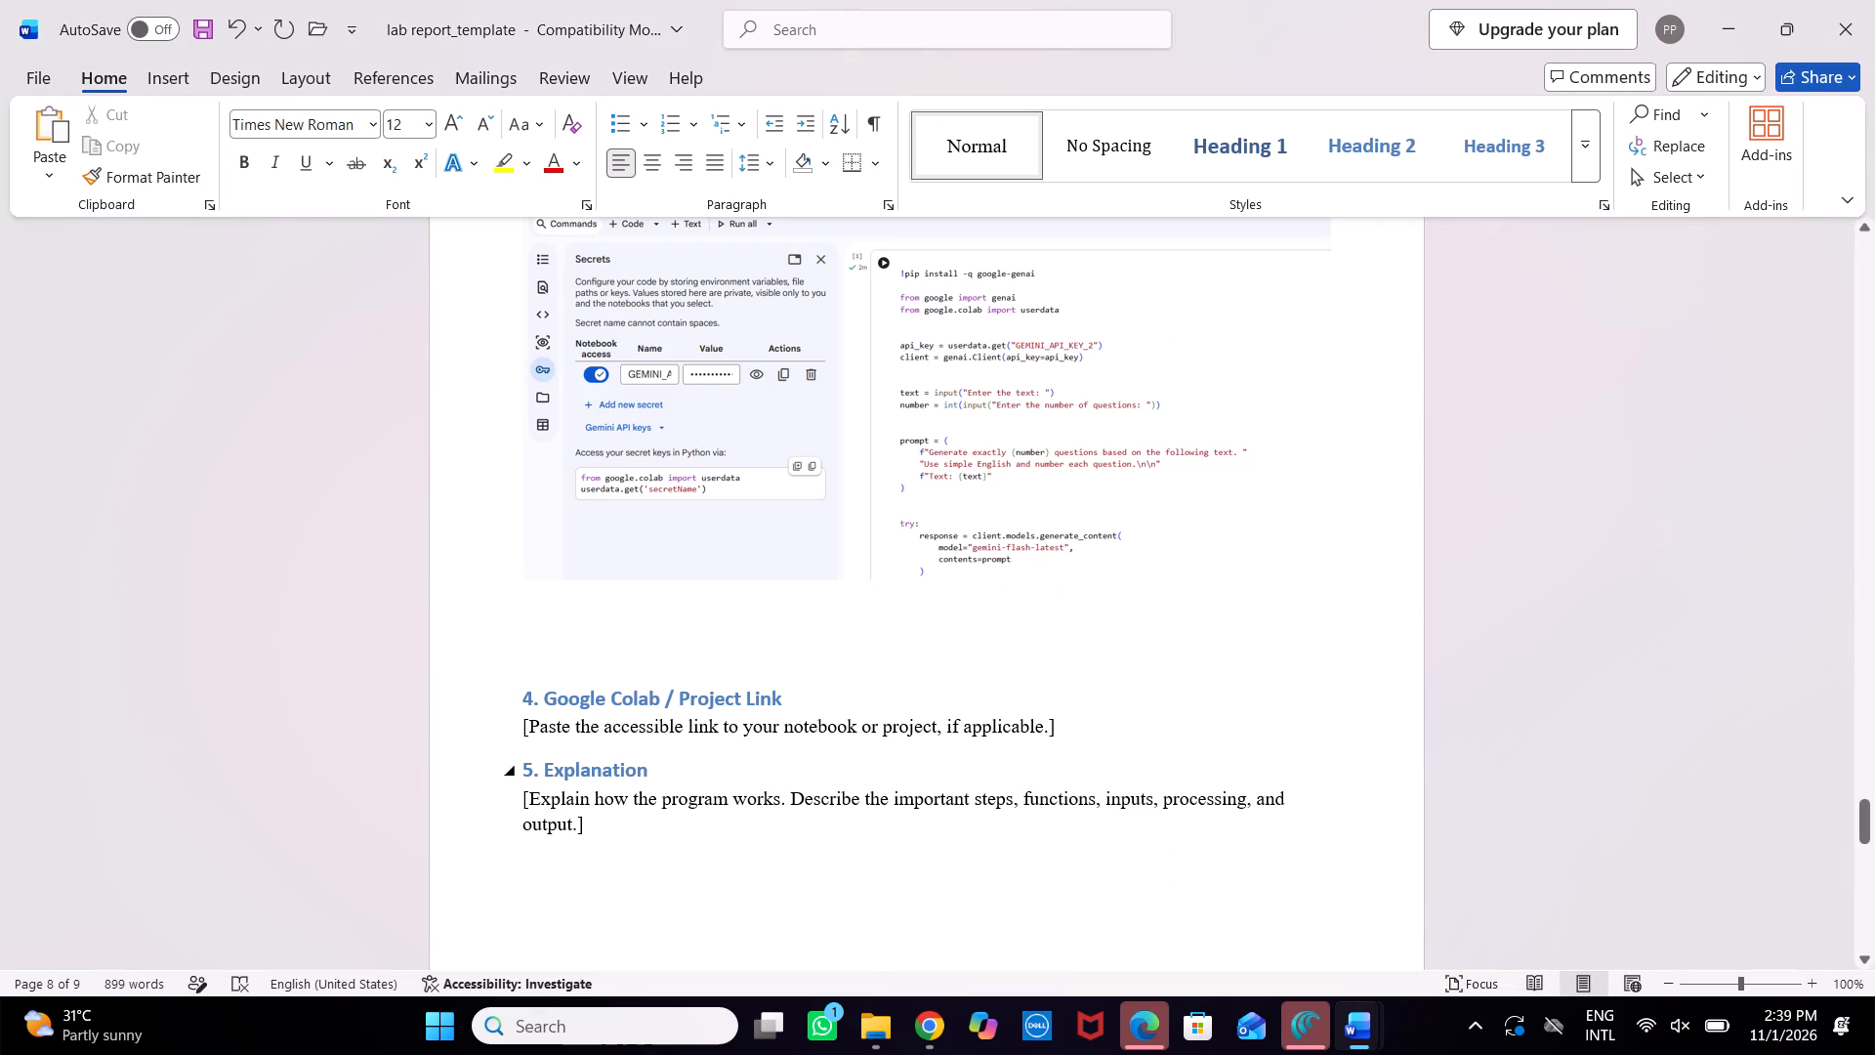
left_click(918, 1029)
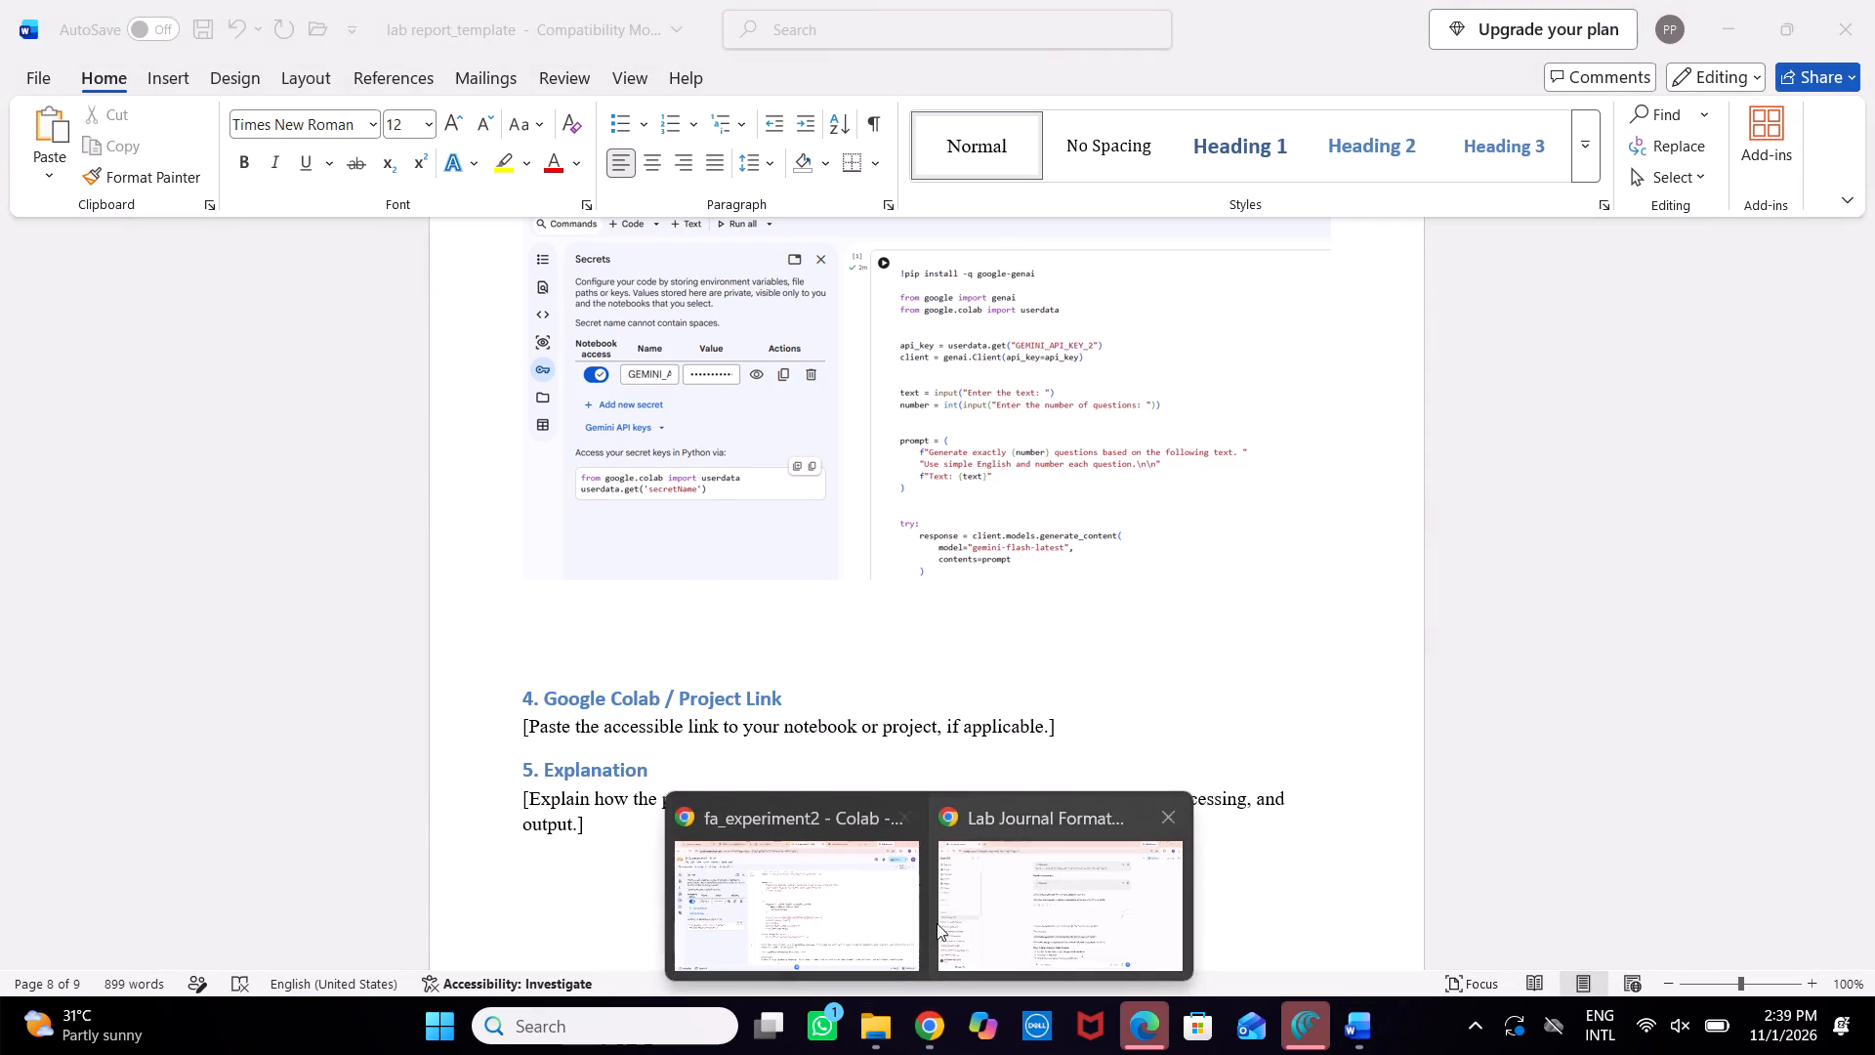
left_click(845, 897)
scroll(910, 674, "up", 1)
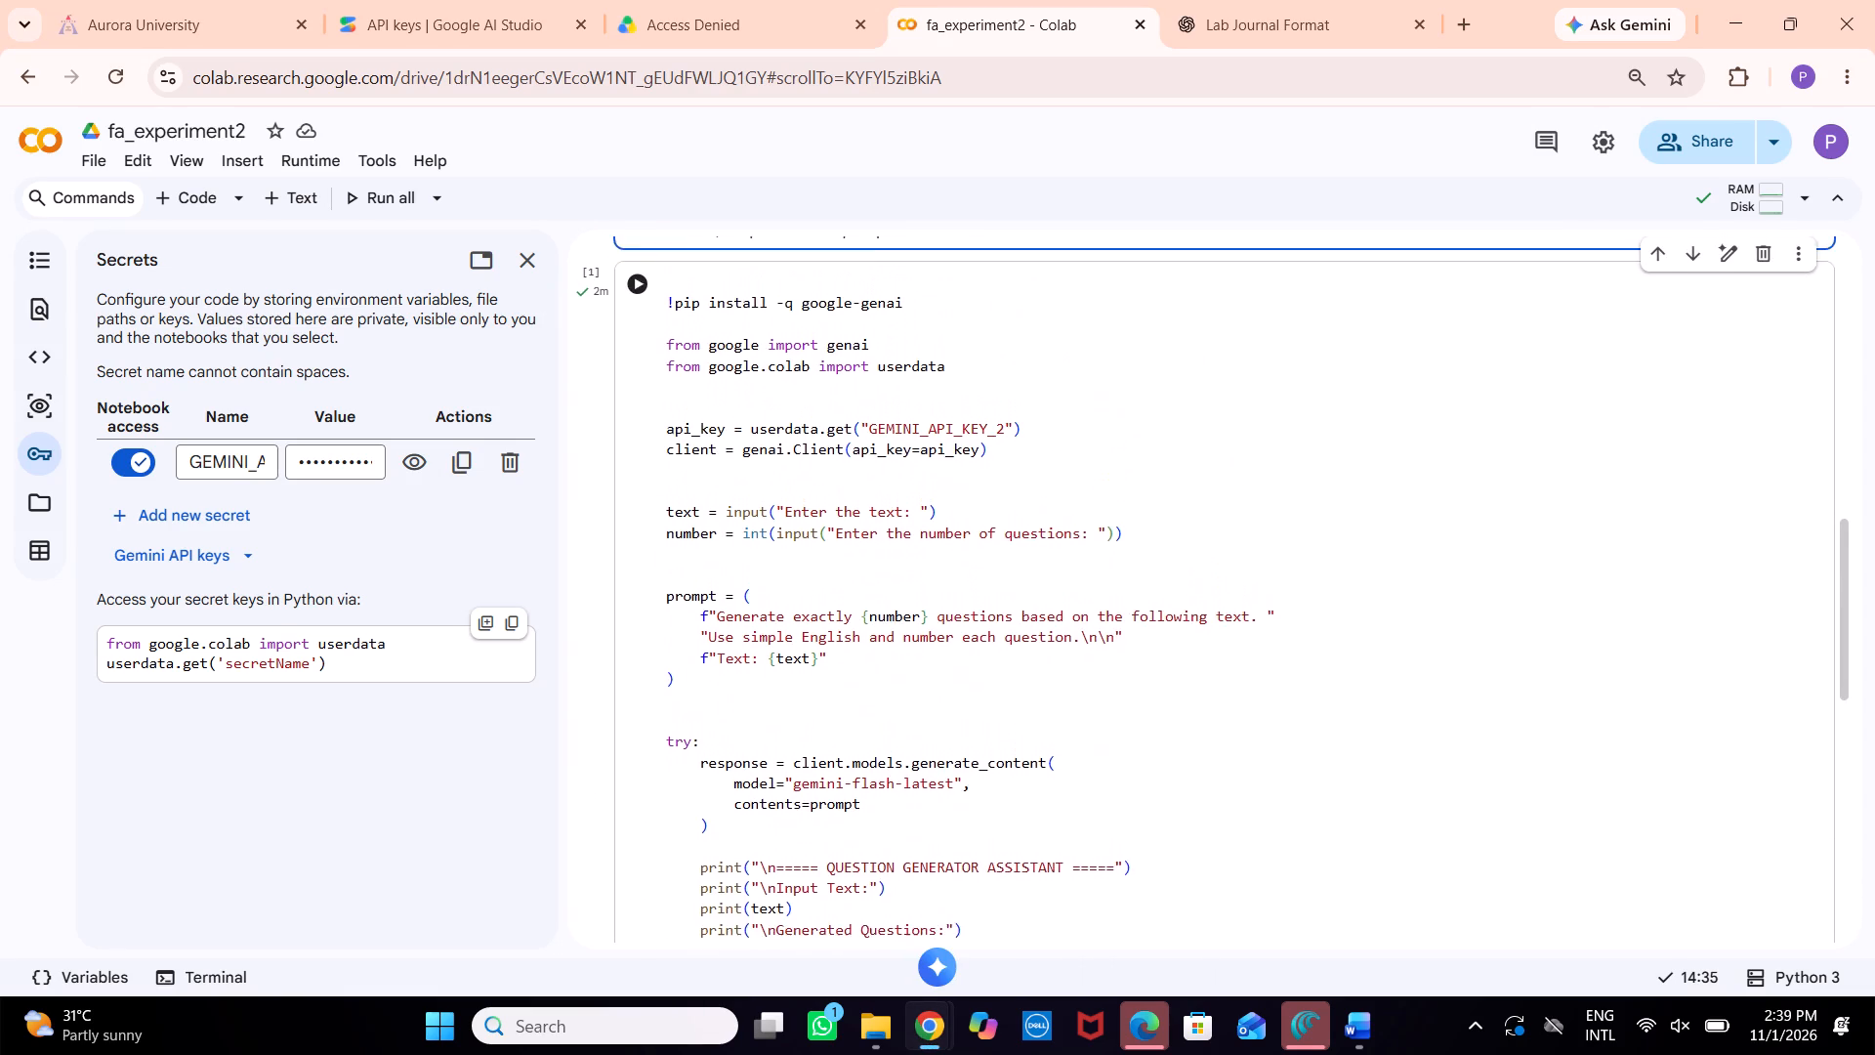
scroll(910, 674, "up", 2)
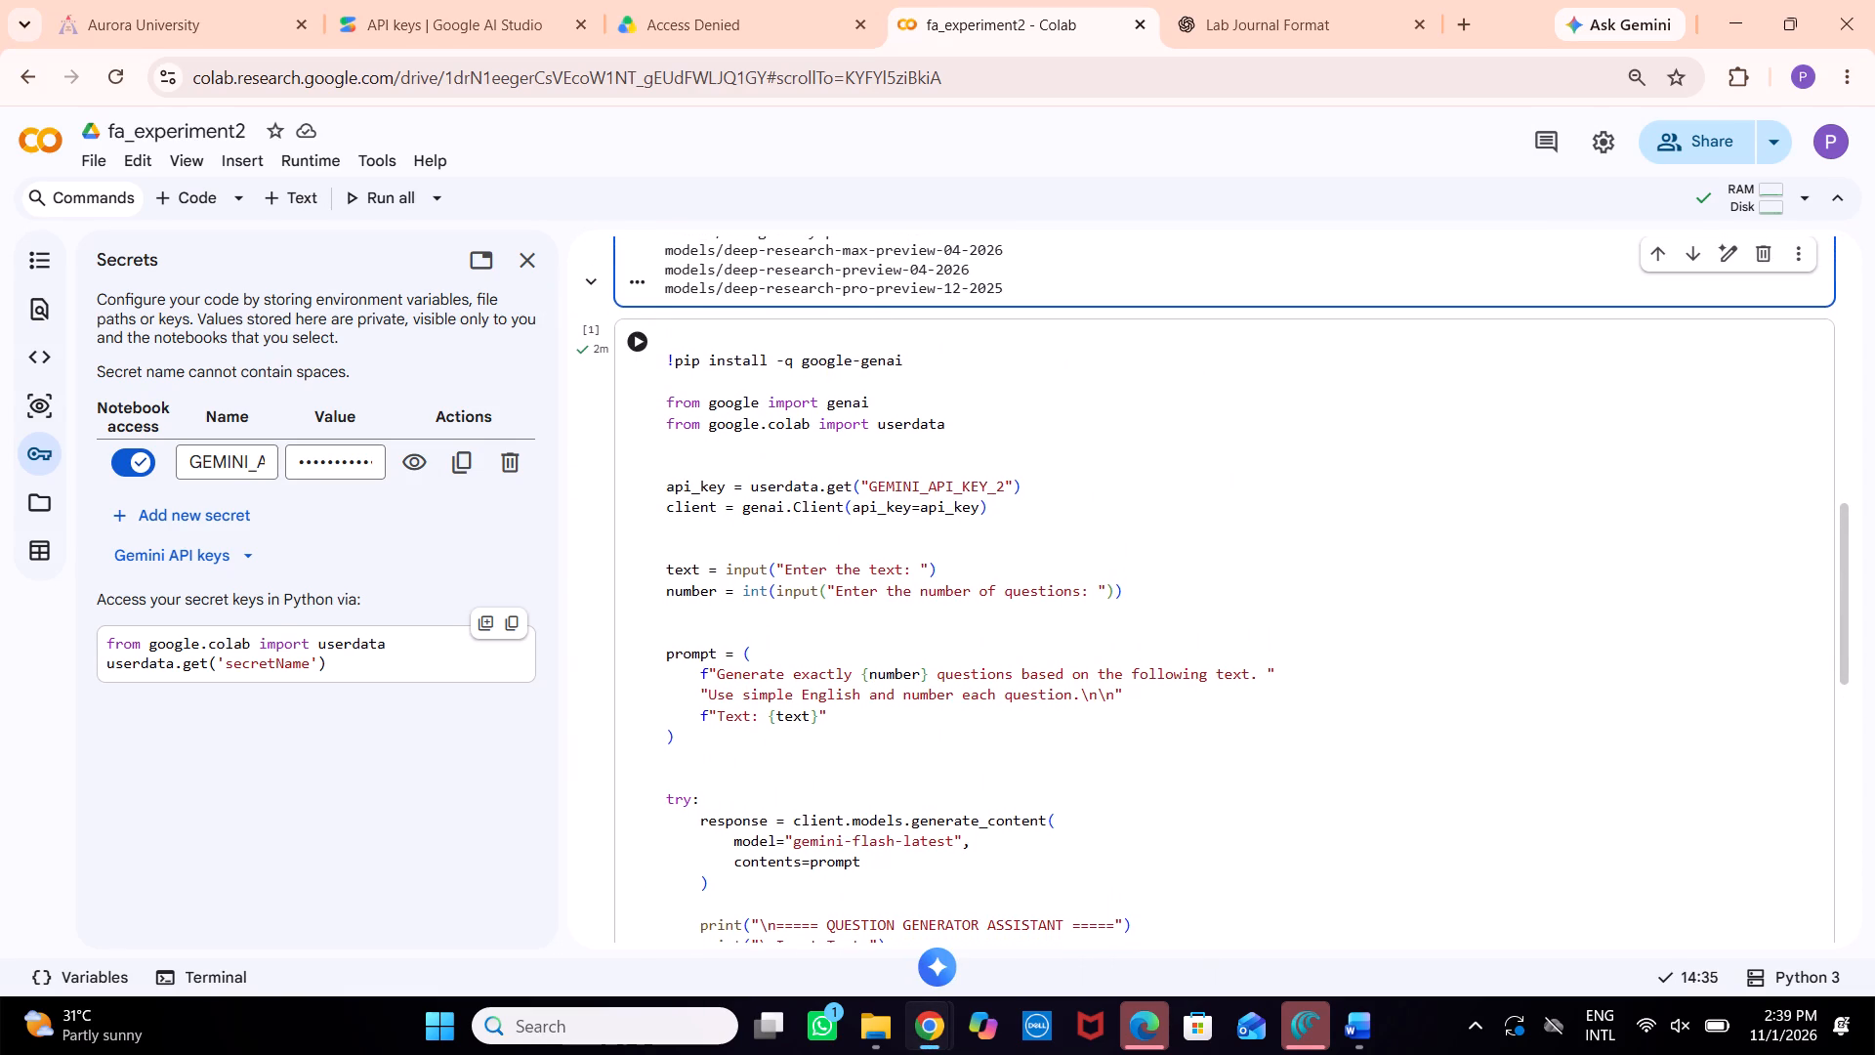
scroll(910, 674, "up", 2)
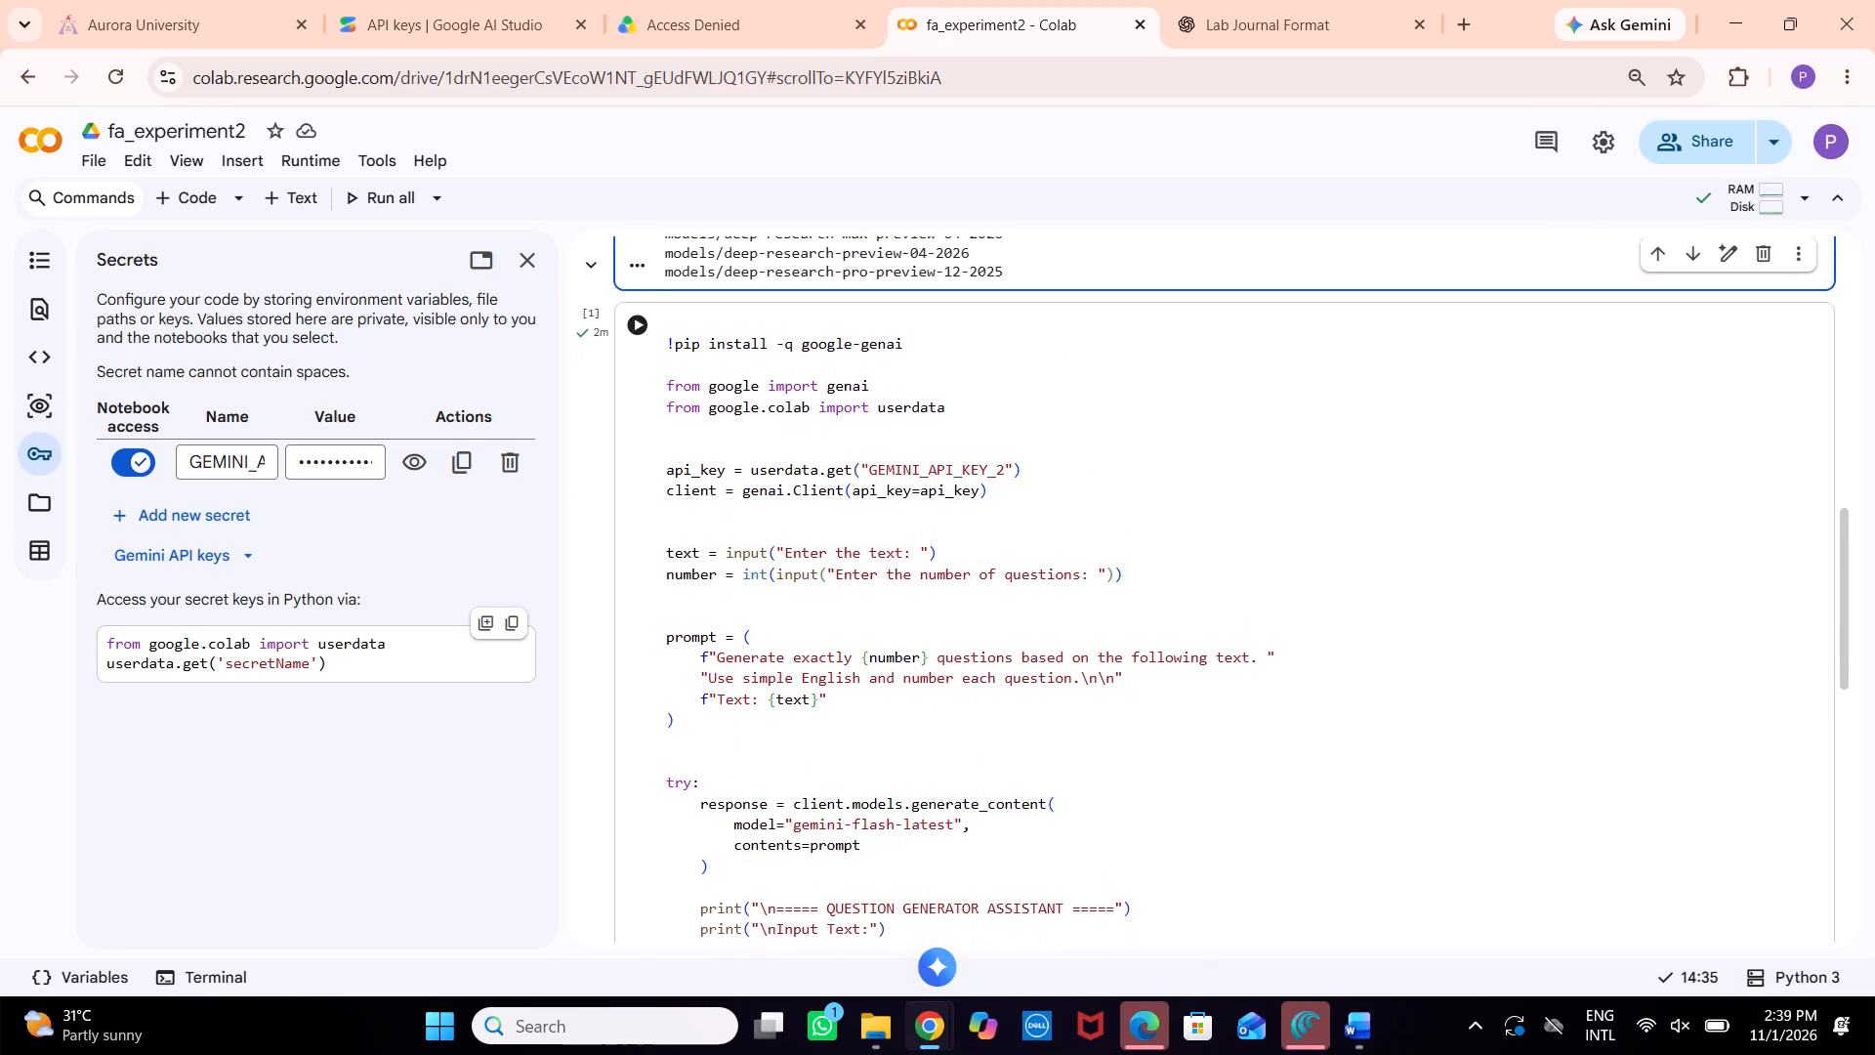
scroll(910, 674, "up", 1)
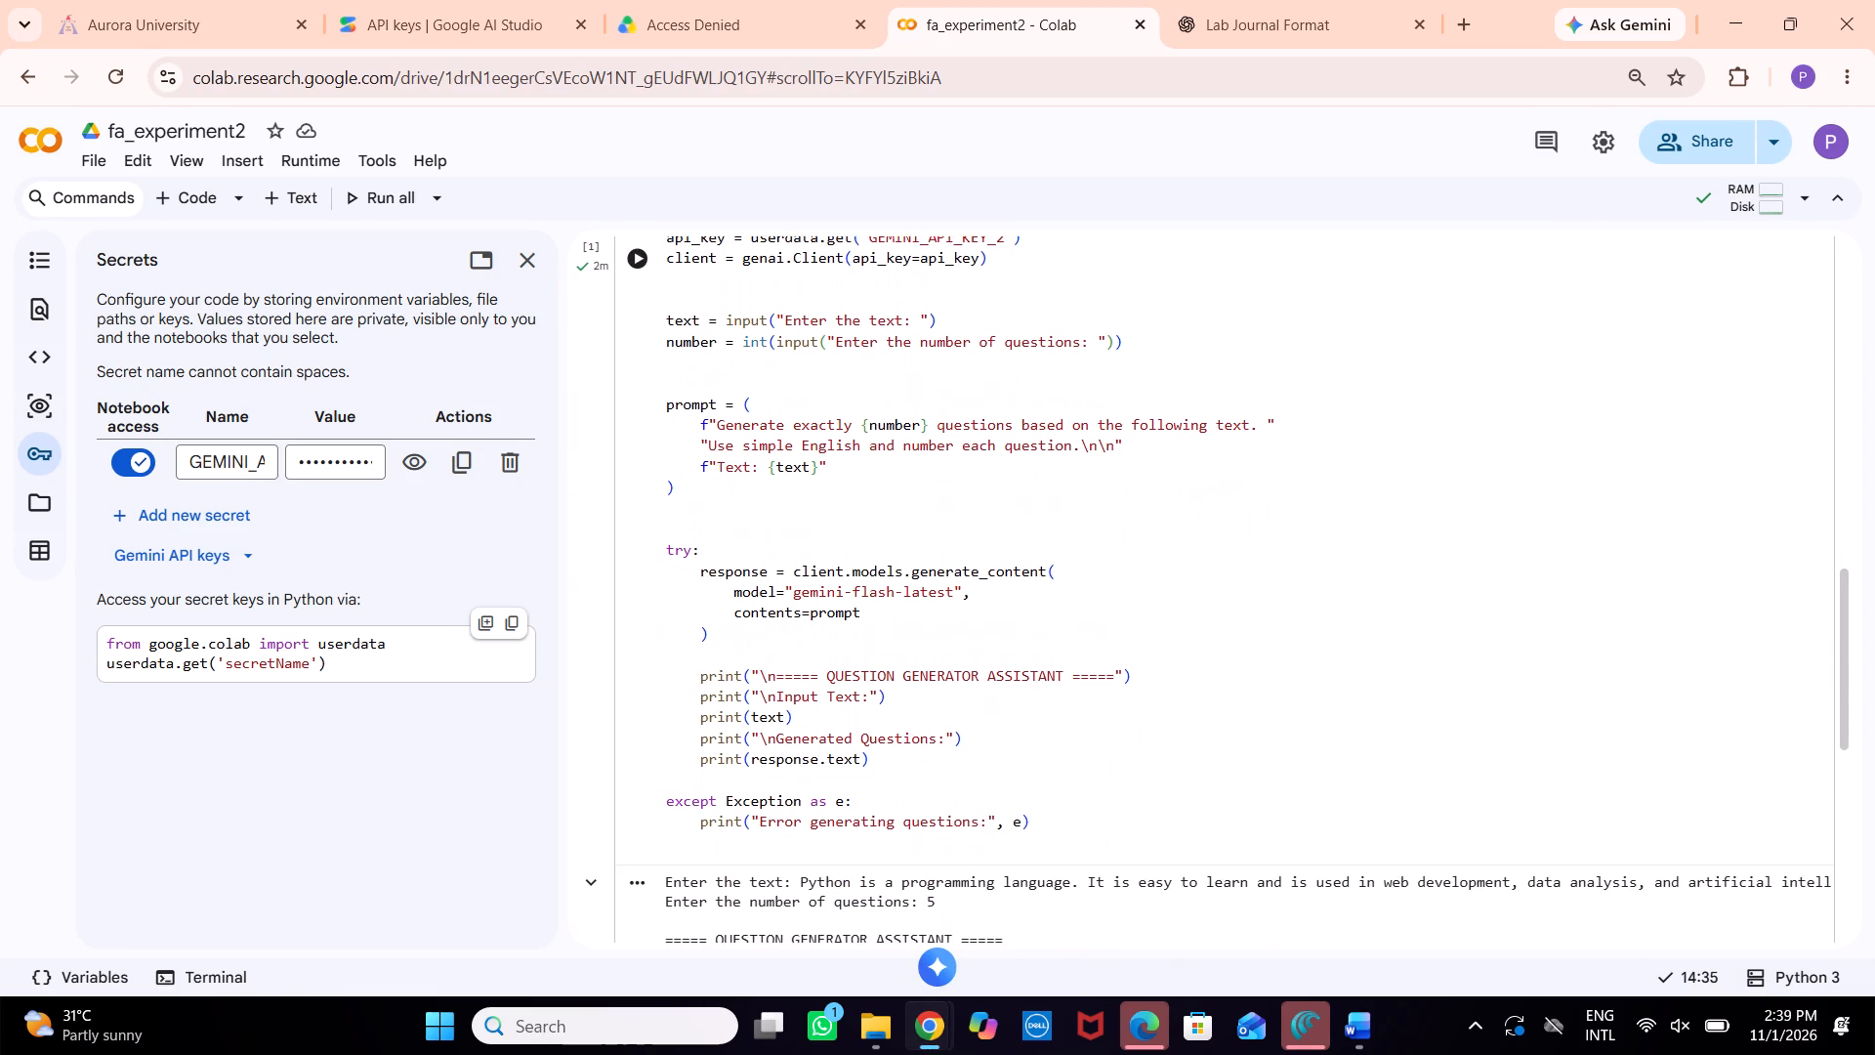
scroll(910, 674, "up", 2)
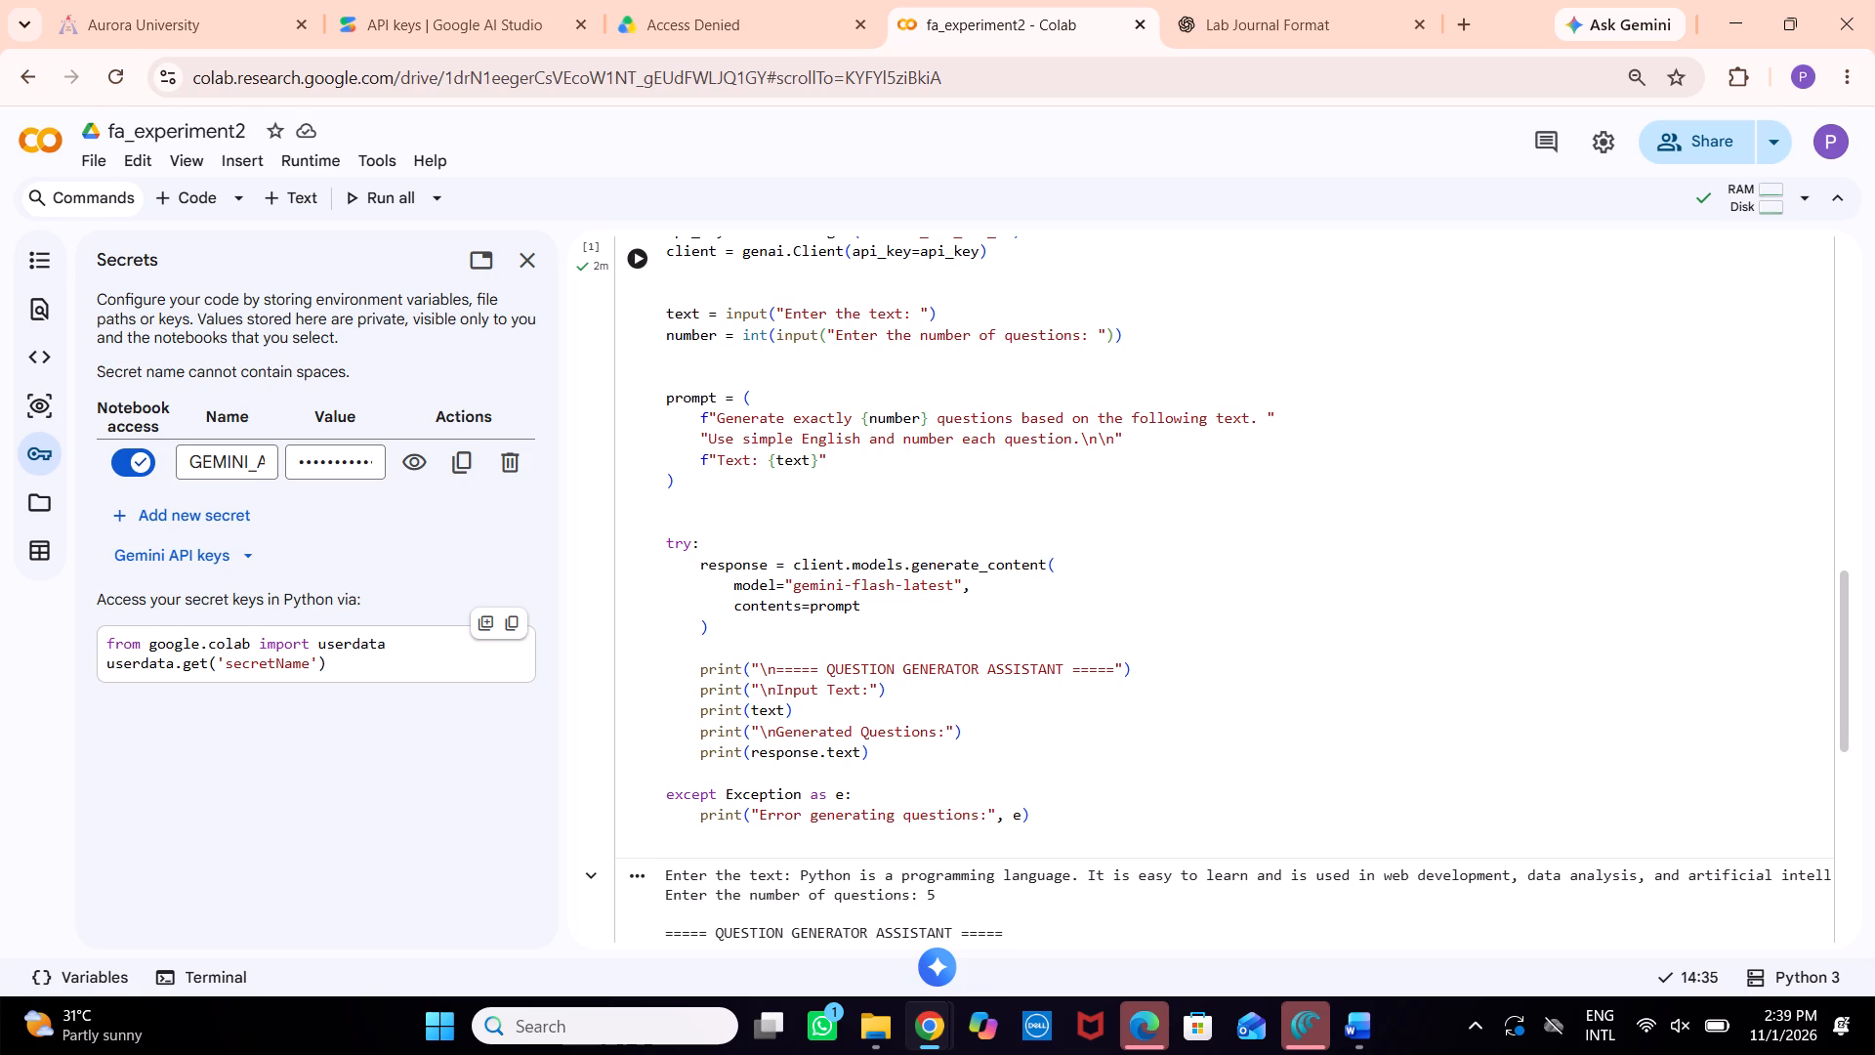
left_click(1355, 1024)
left_click(1440, 877)
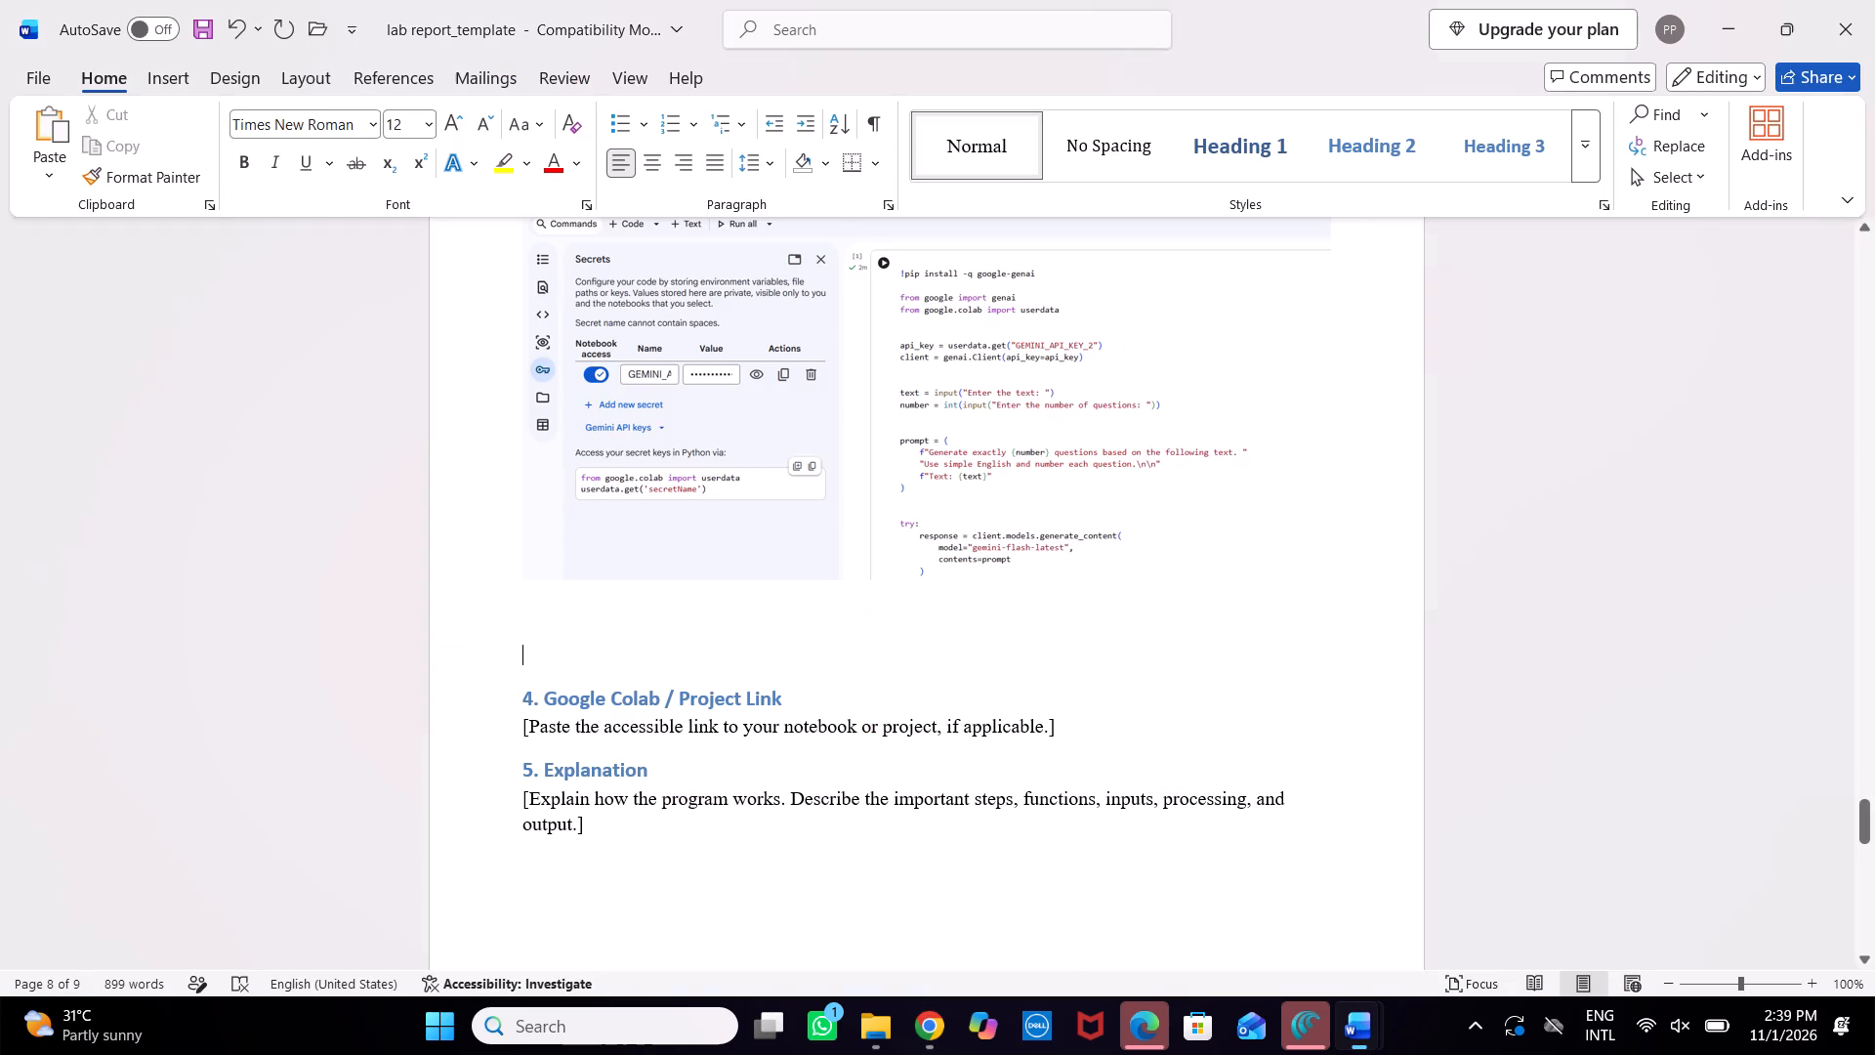
Capture a screenshot of the rest of the Colab question generator code, from the try block through the except block's error print.
left_click(922, 1029)
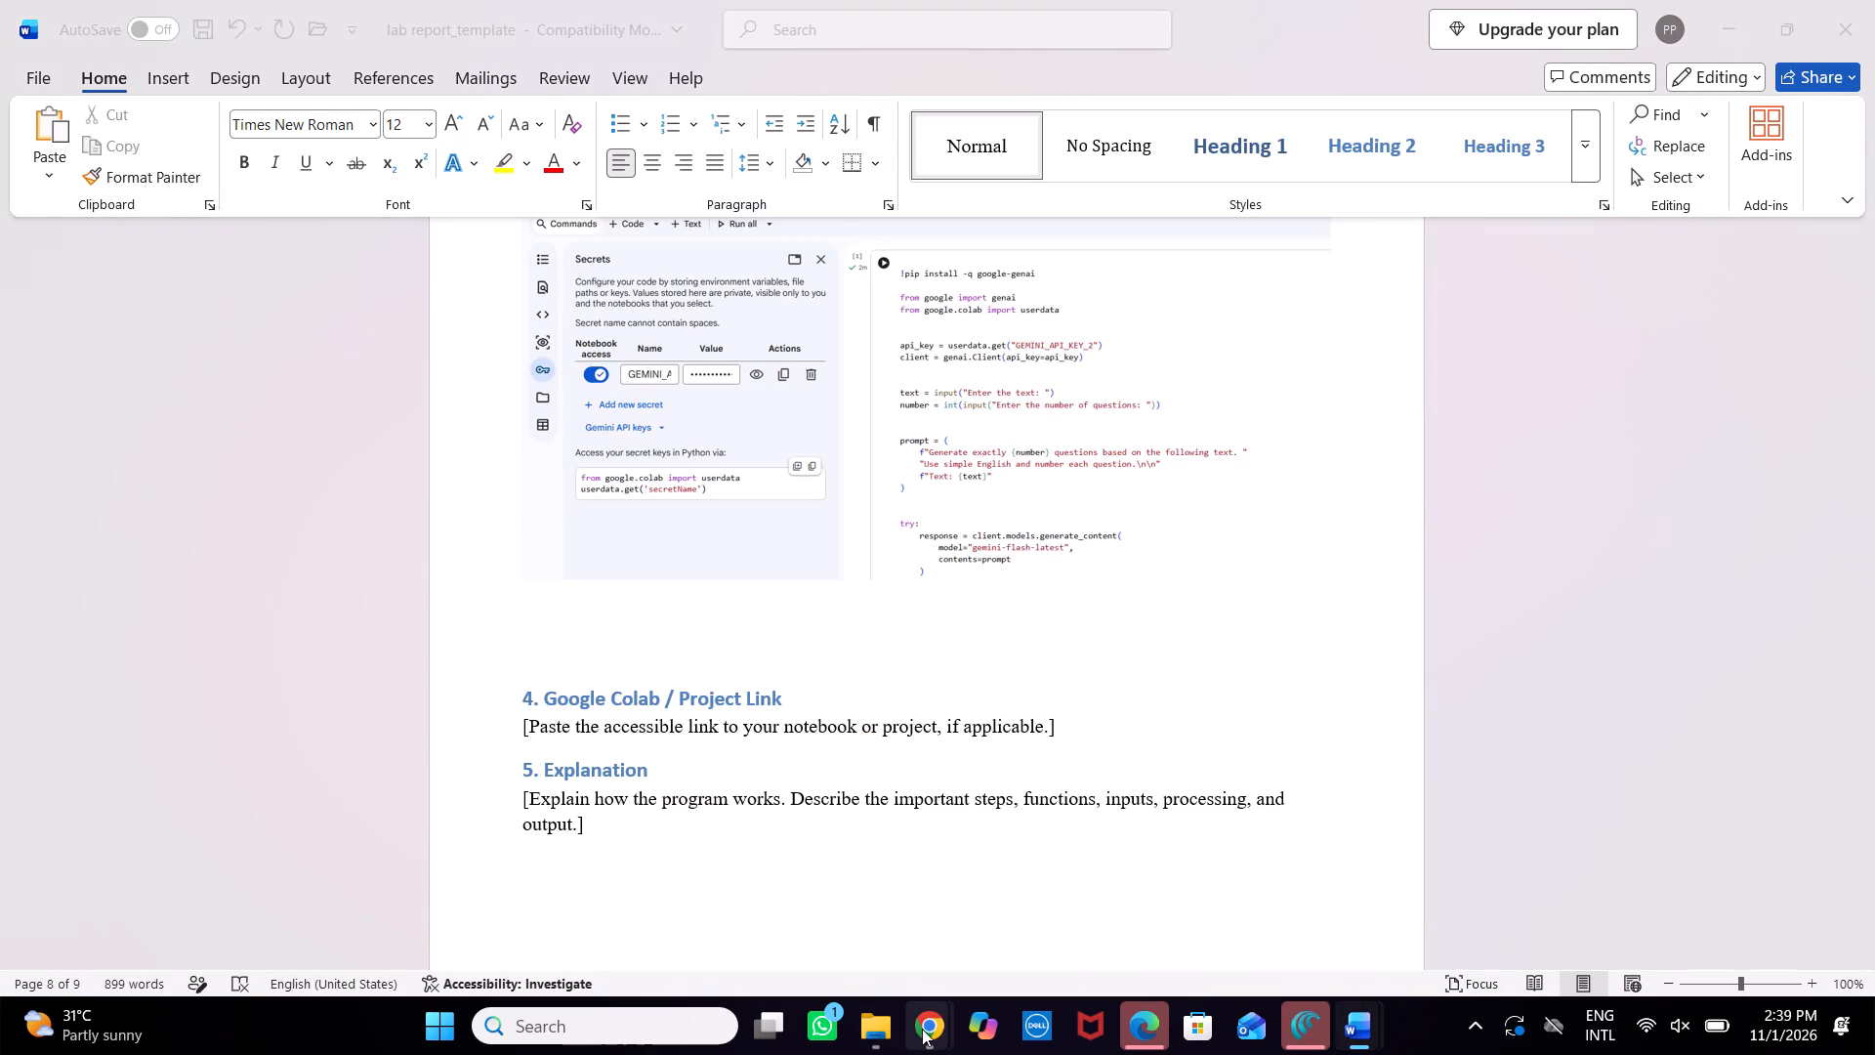
left_click(842, 935)
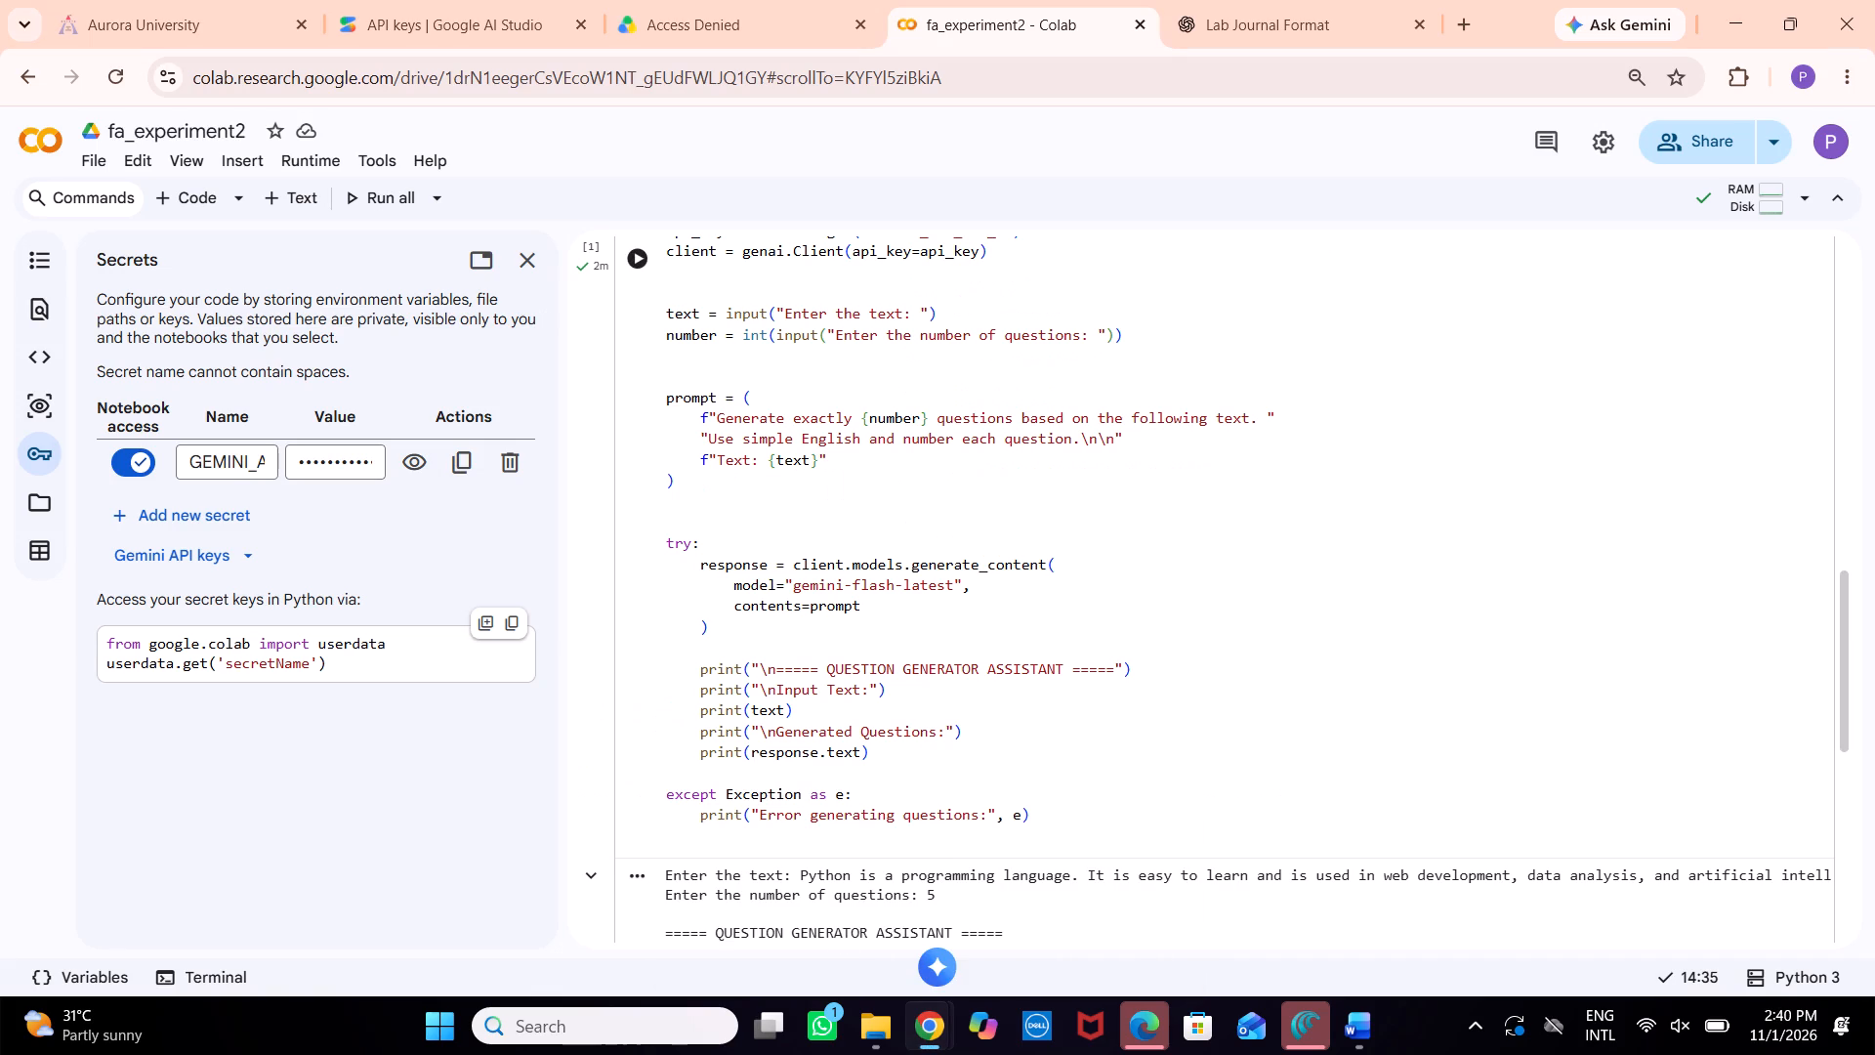
scroll(842, 935, "down", 2)
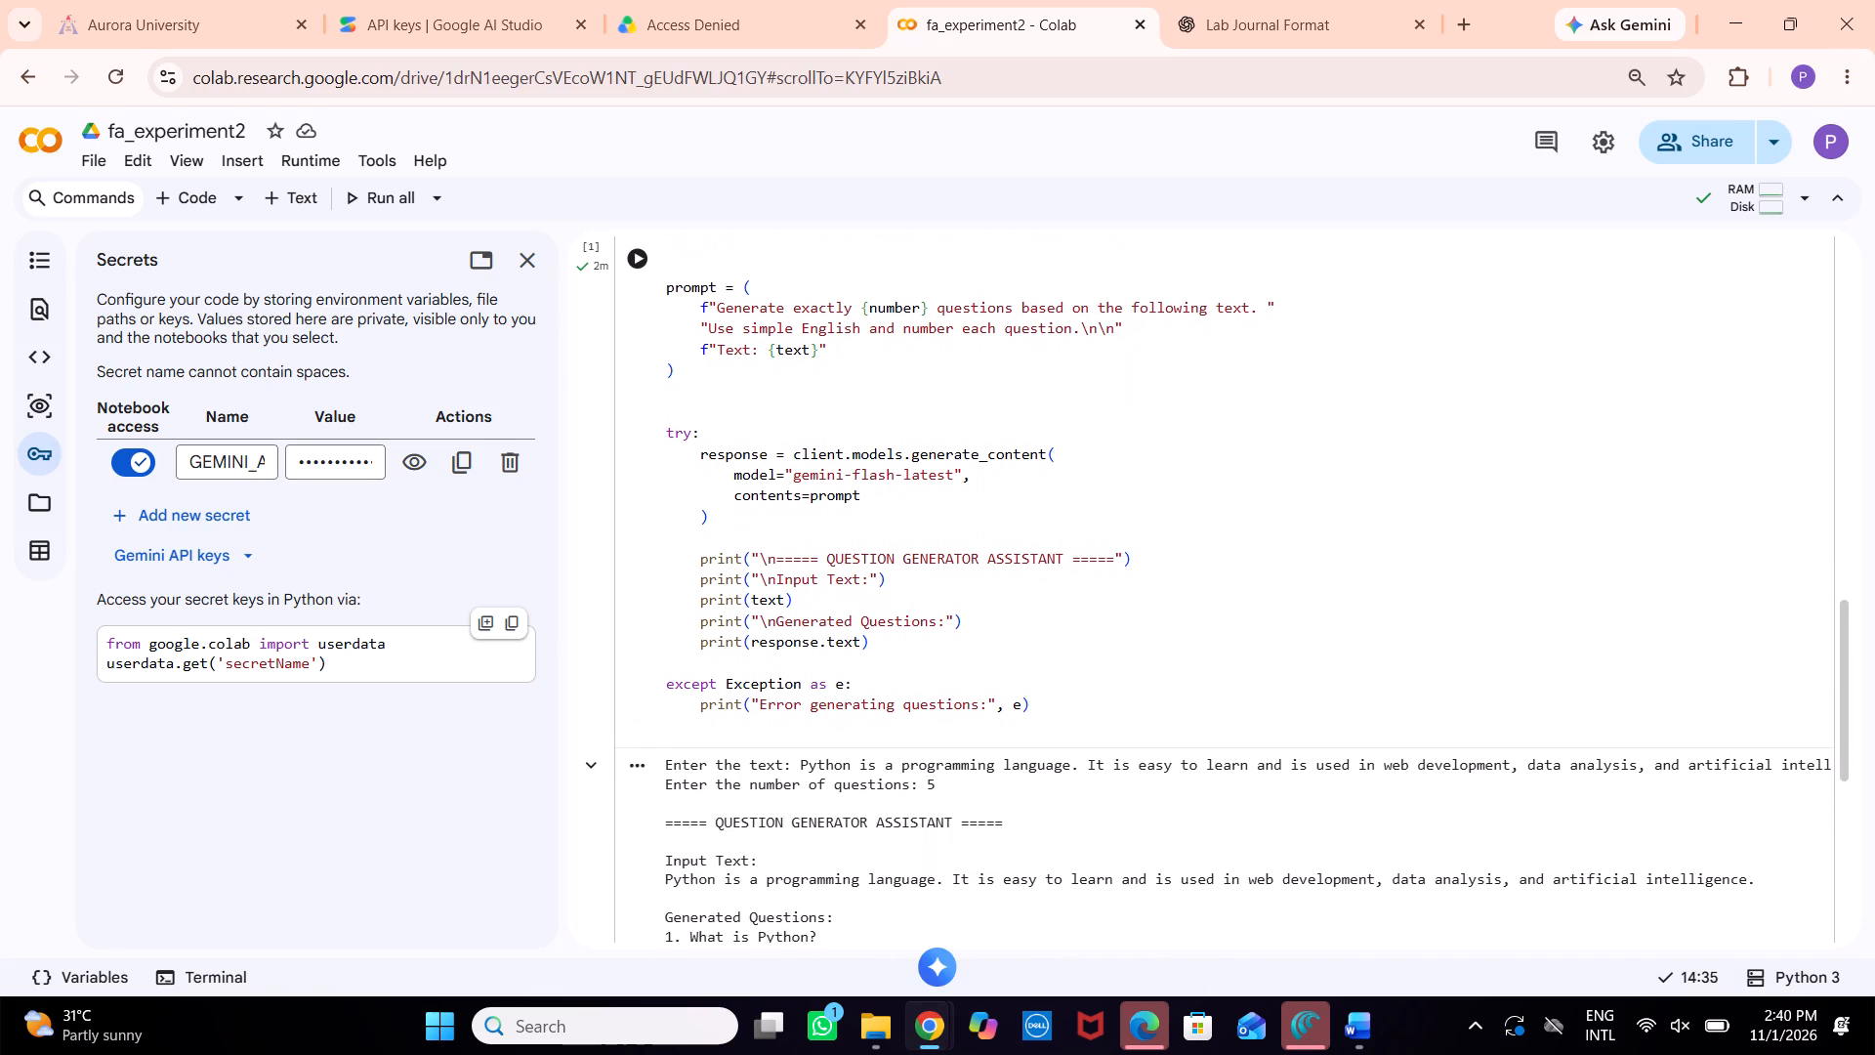
key("Print")
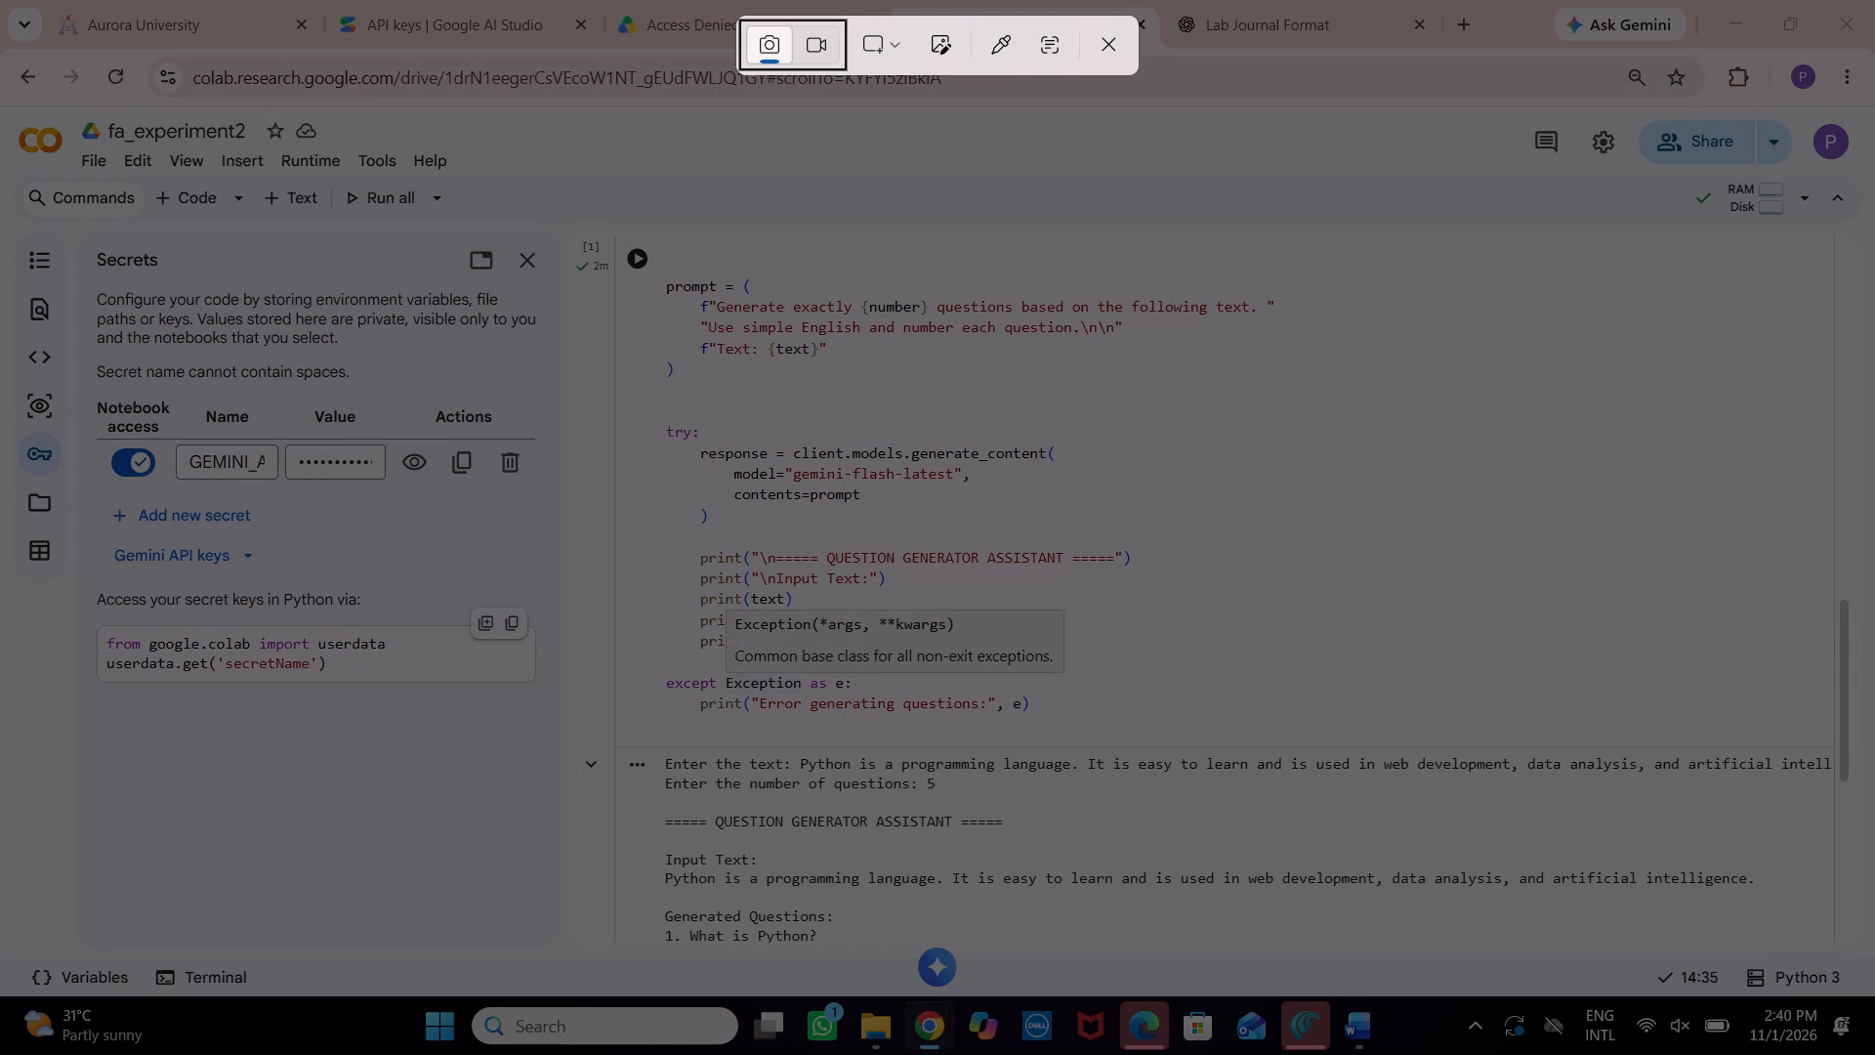
left_click(7, 371)
left_click_drag(7, 371, 1291, 732)
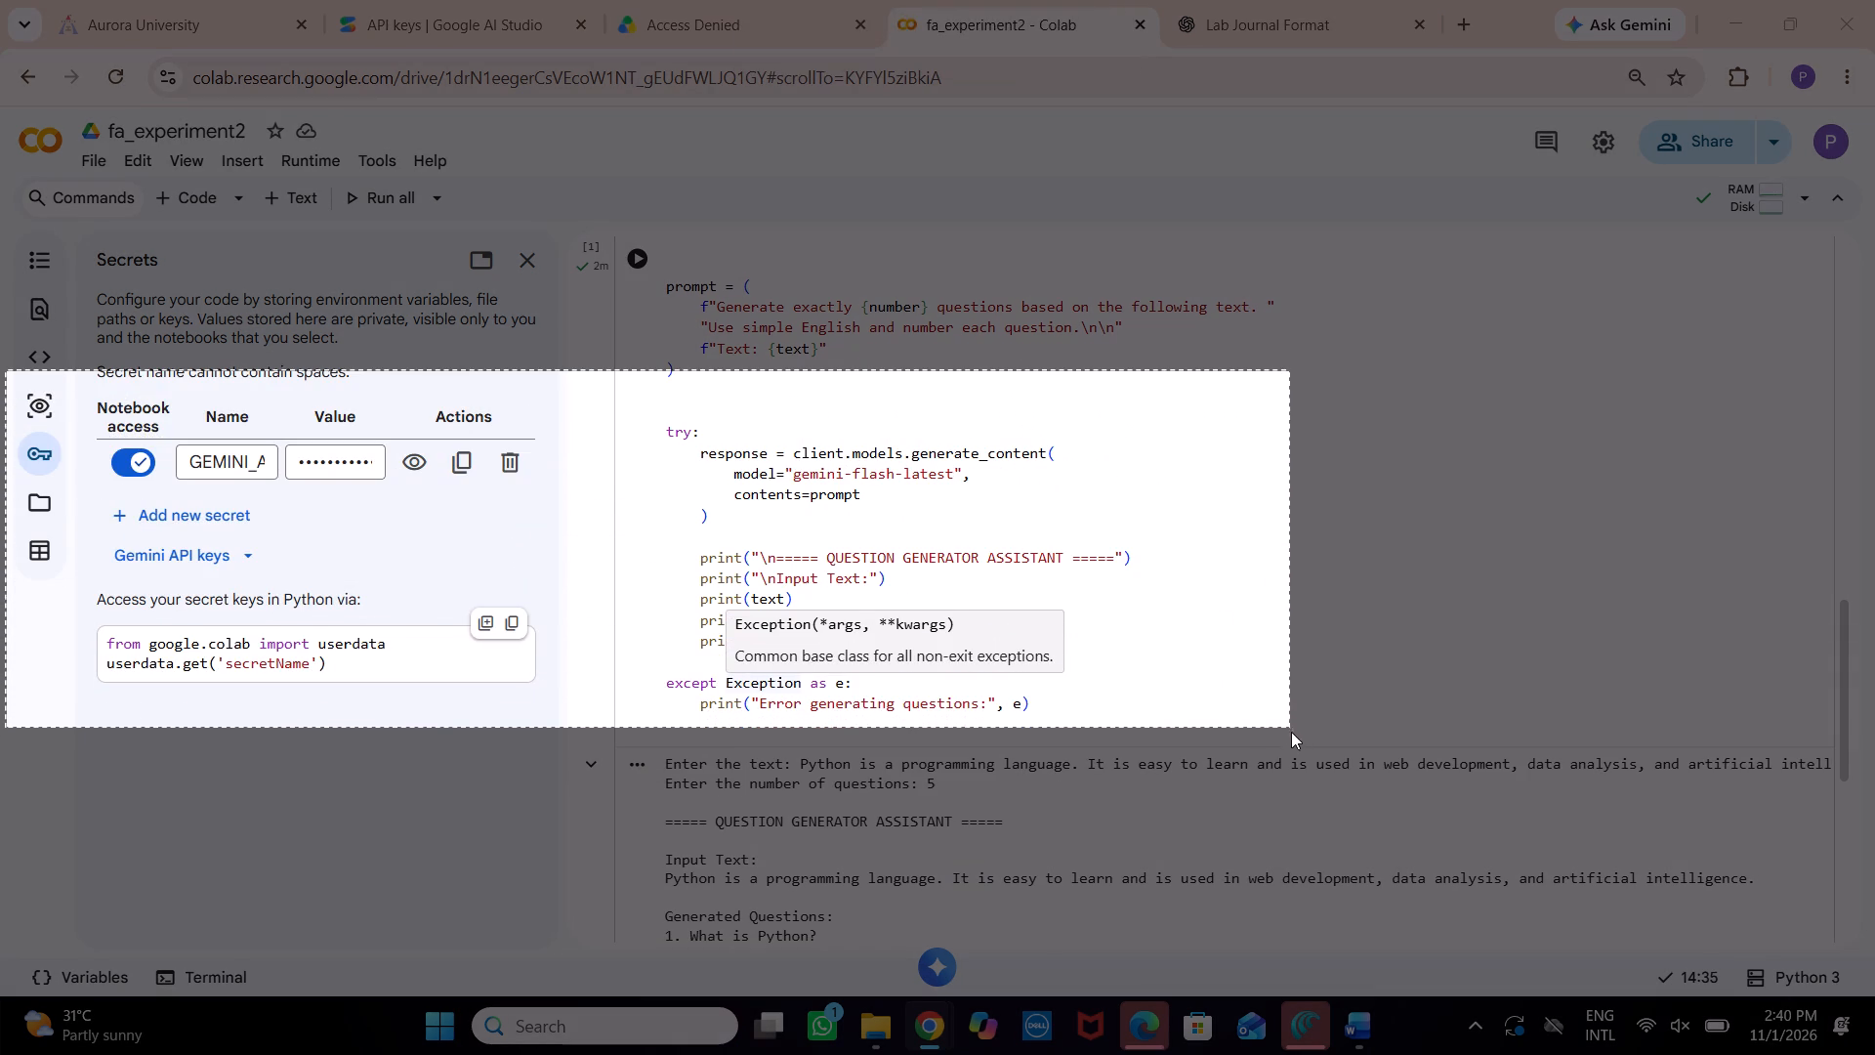
left_click_drag(1291, 732, 1296, 741)
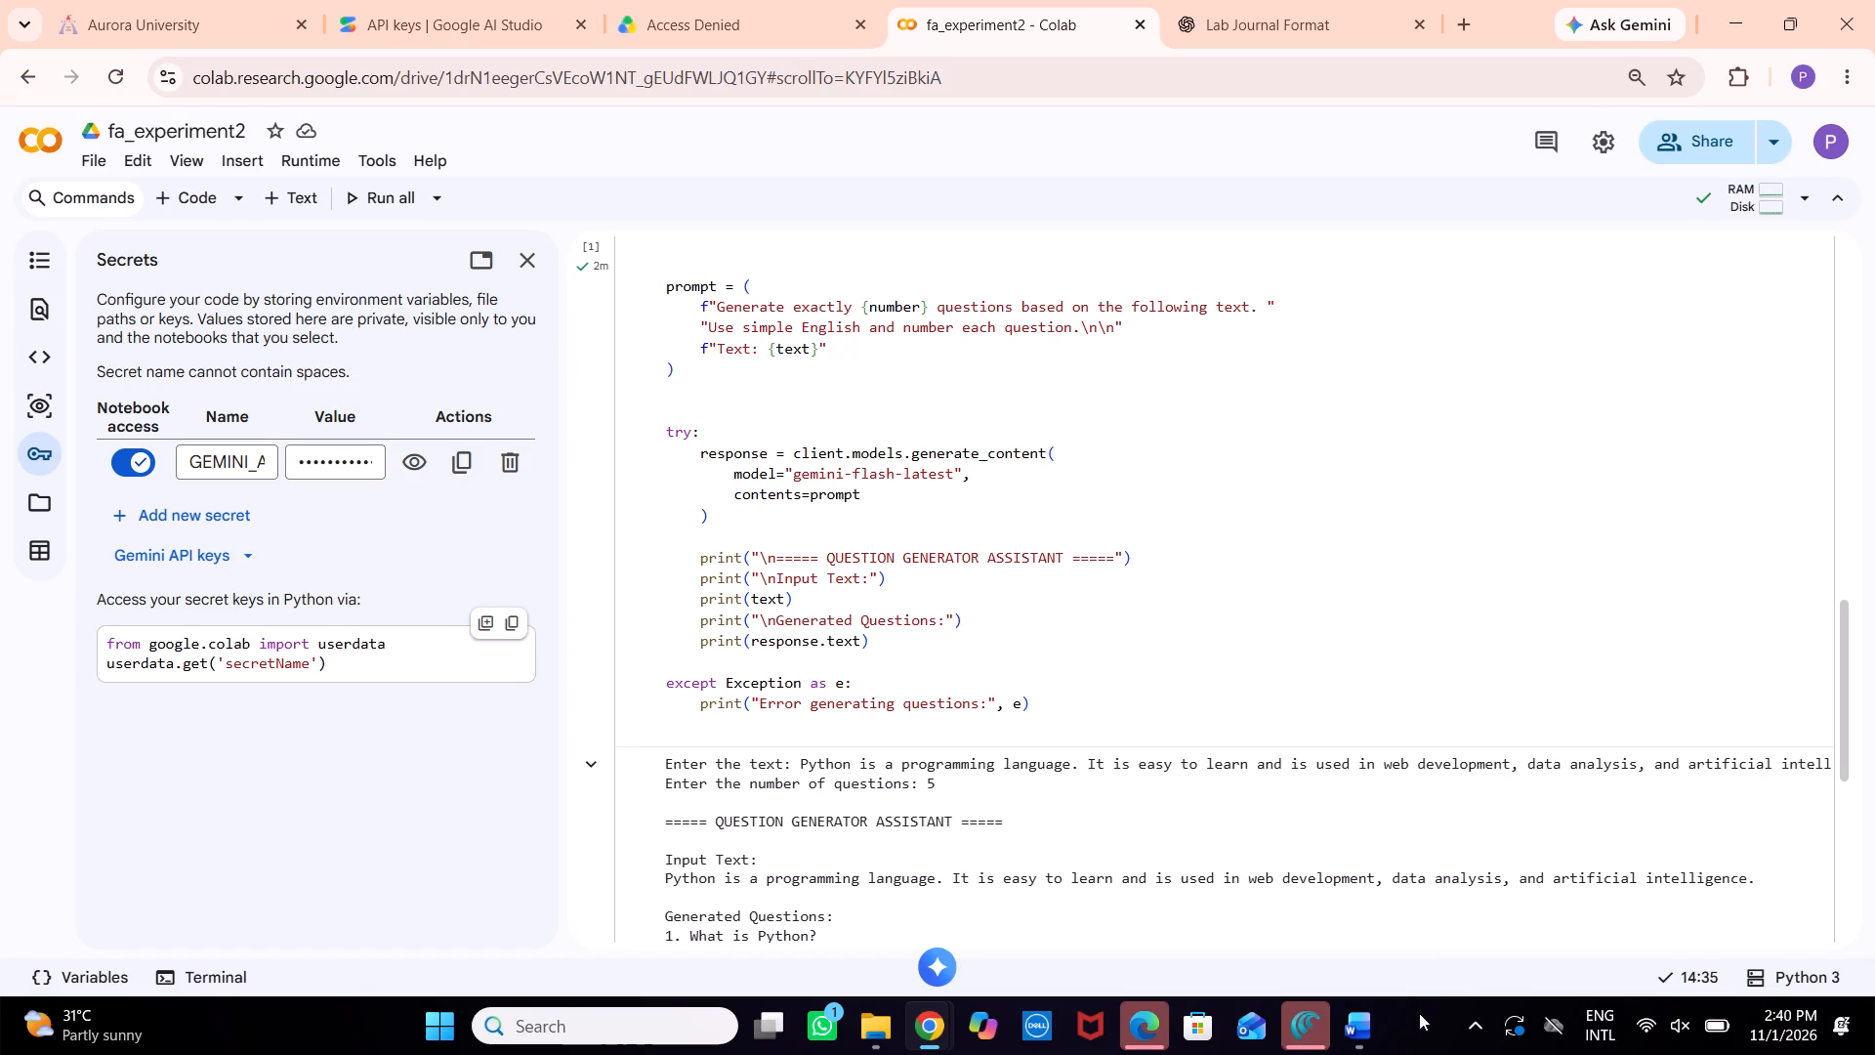
Paste the try/except code screenshot above "4. Google Colab / Project Link" in the Word lab report.
left_click(1373, 1020)
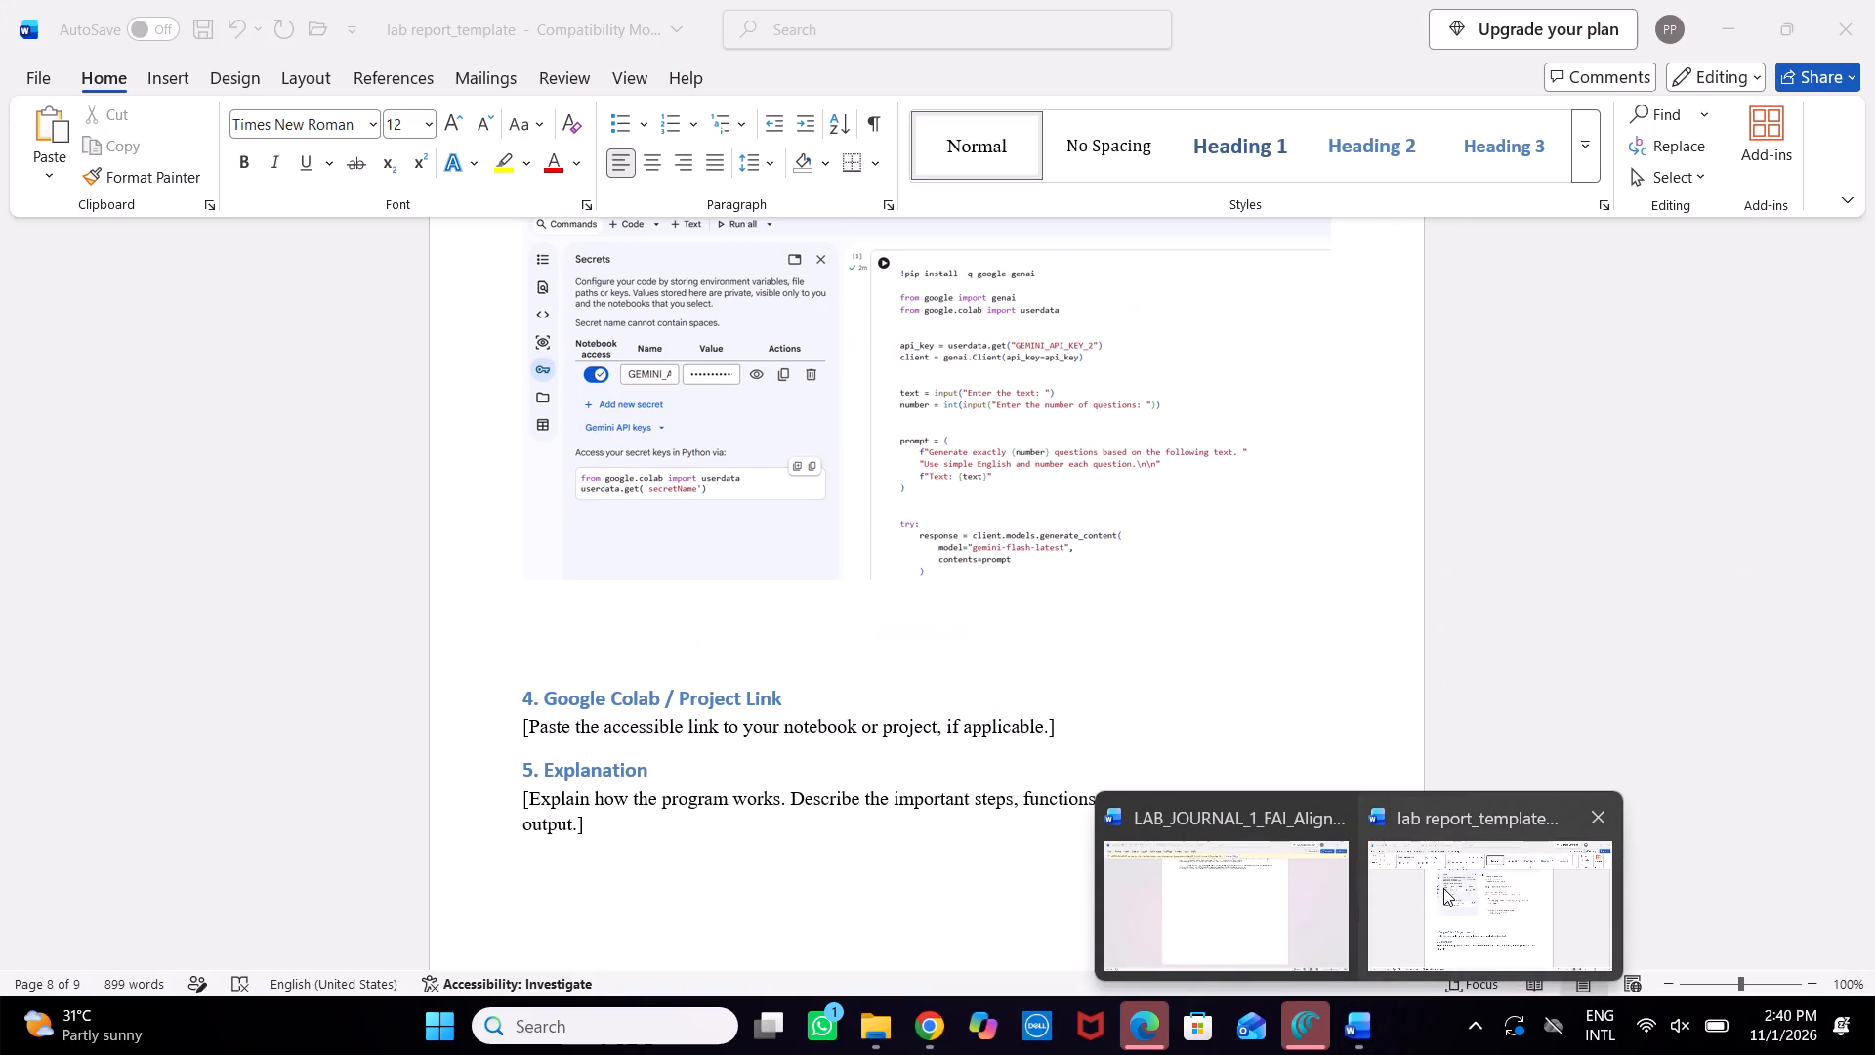
left_click(1443, 888)
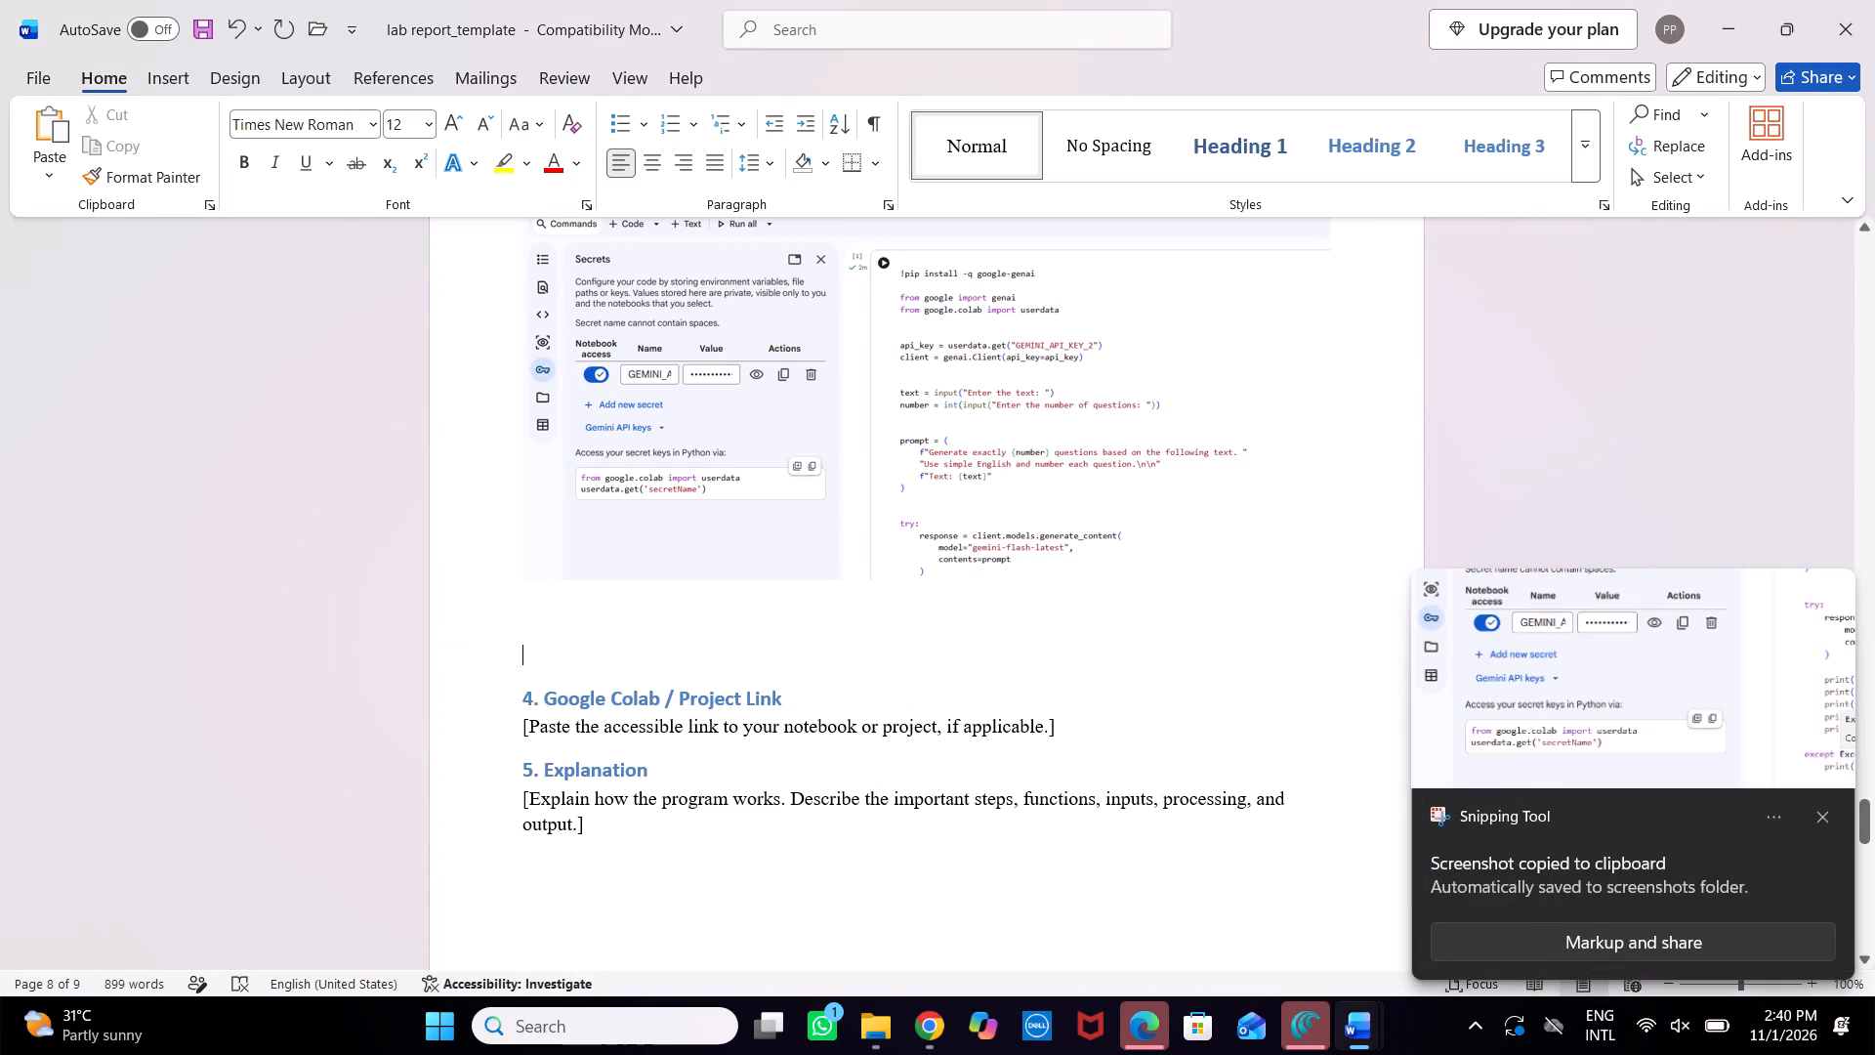
key("ctrl+v")
scroll(988, 715, "down", 1)
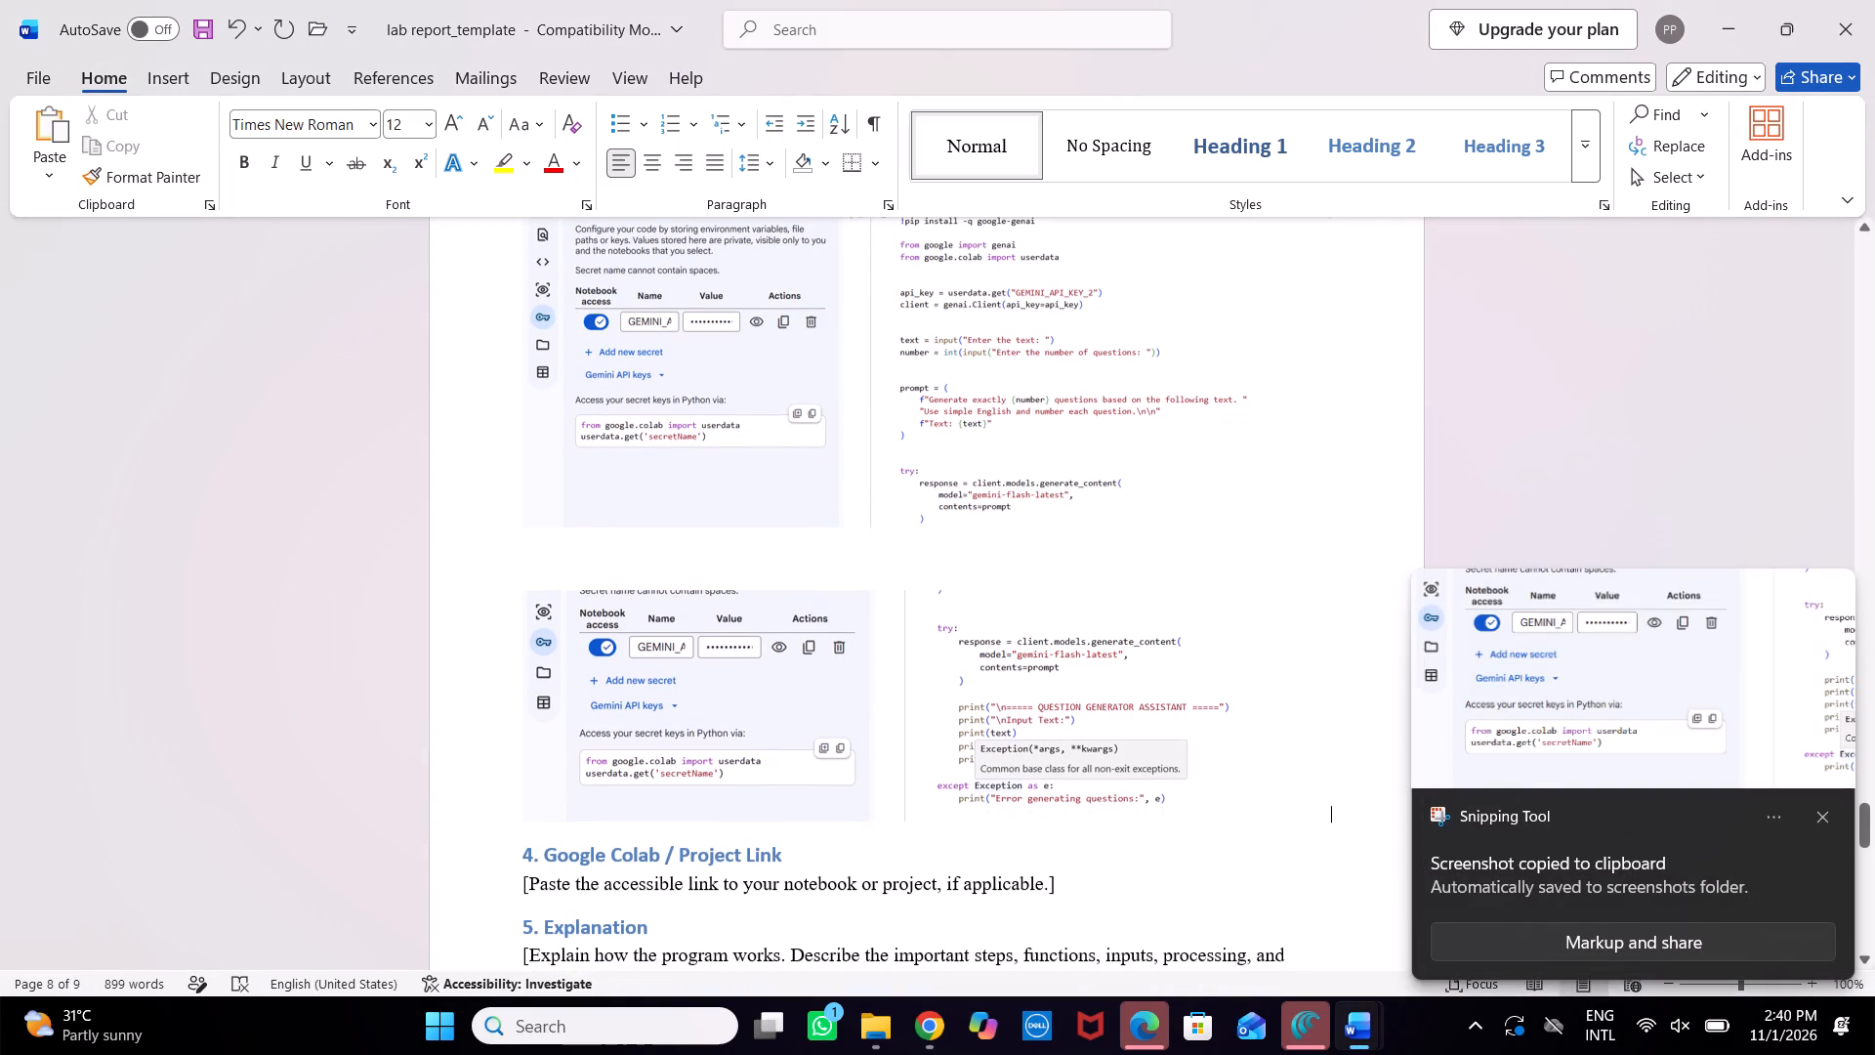
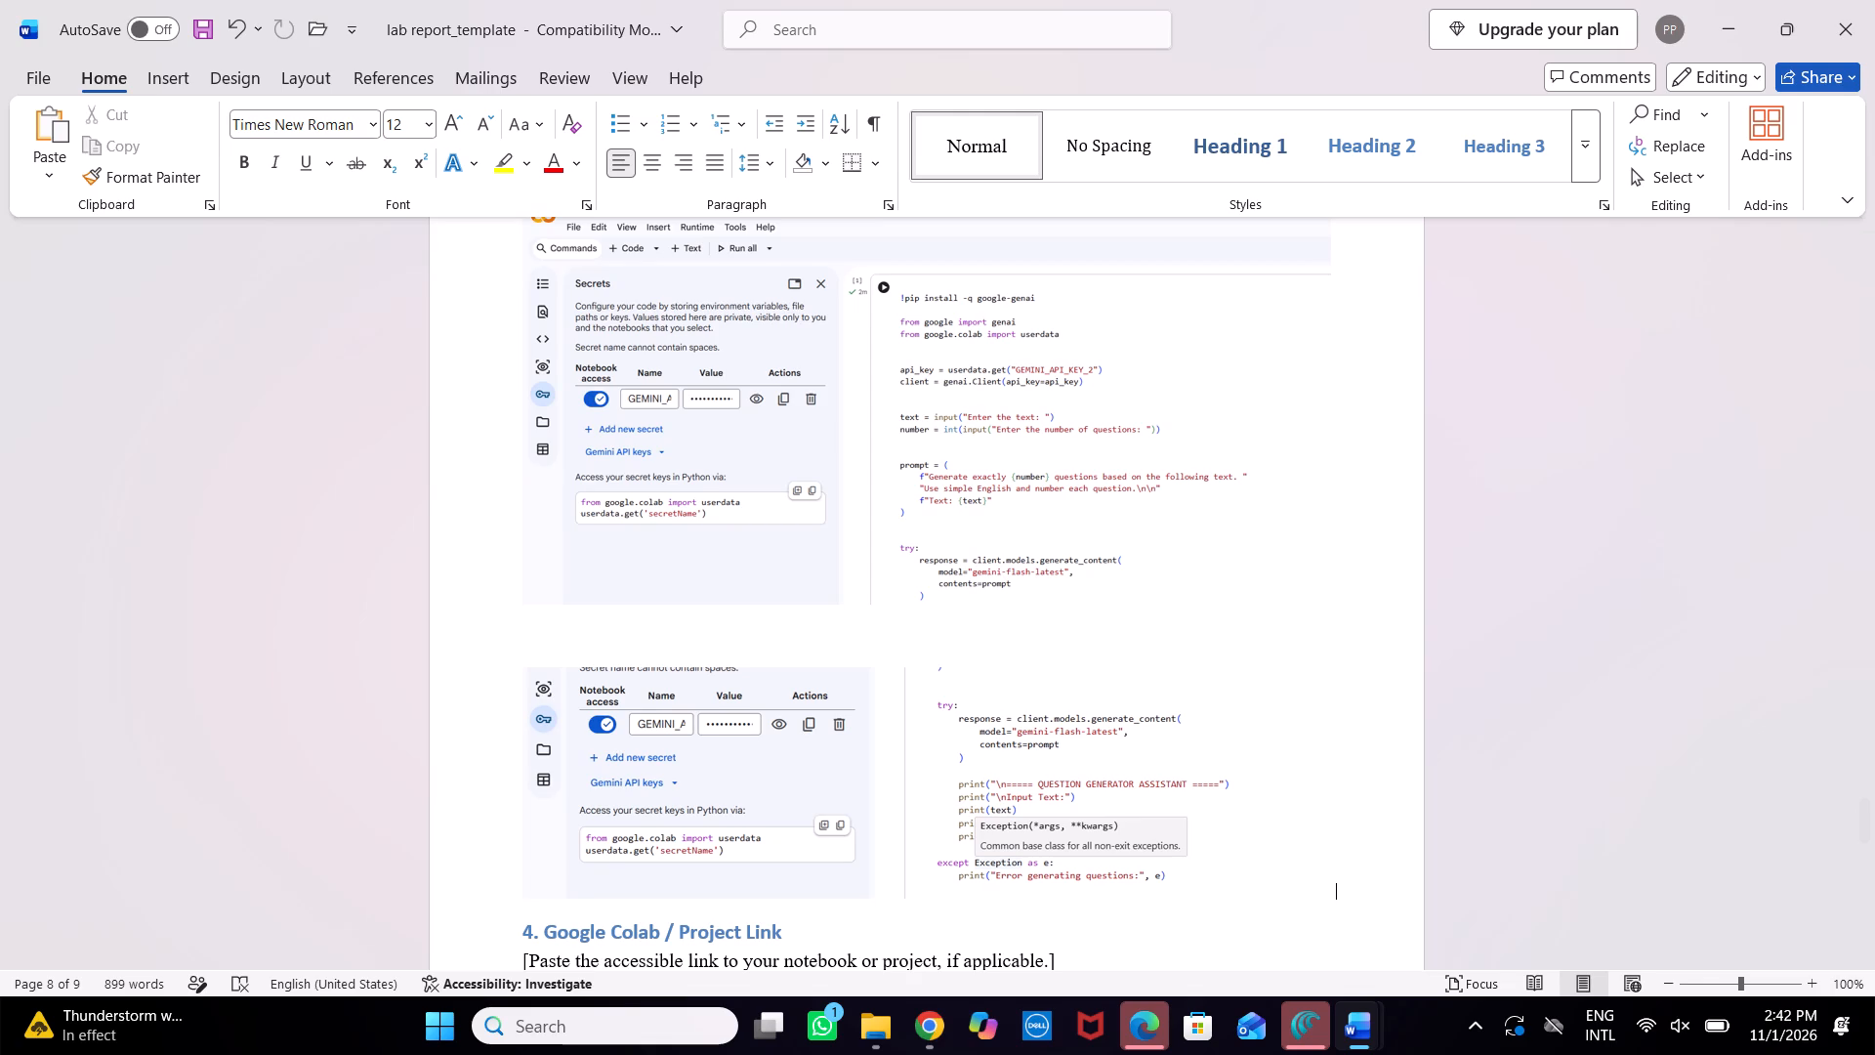
Review the lab report's pages from the model list output to the submission instructions, checking which screenshots are in place.
scroll(988, 715, "down", 1)
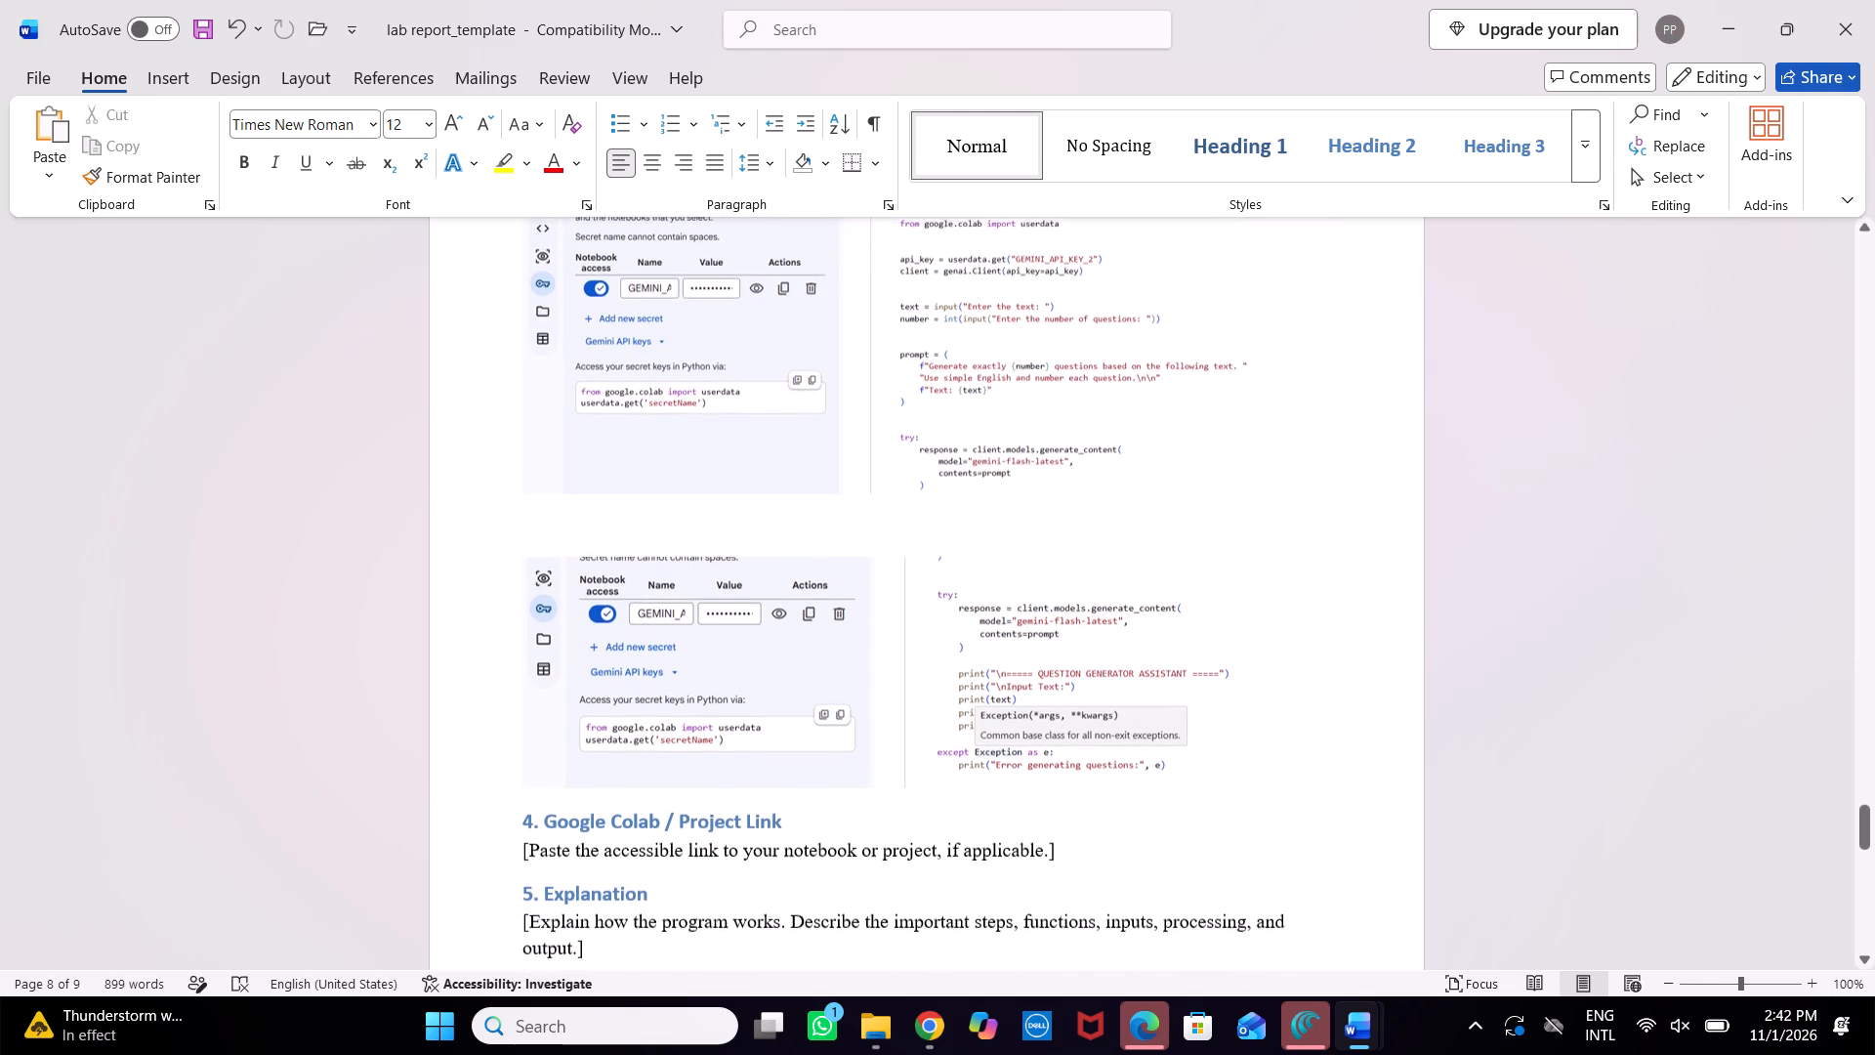
scroll(988, 715, "down", 1)
scroll(940, 850, "down", 5)
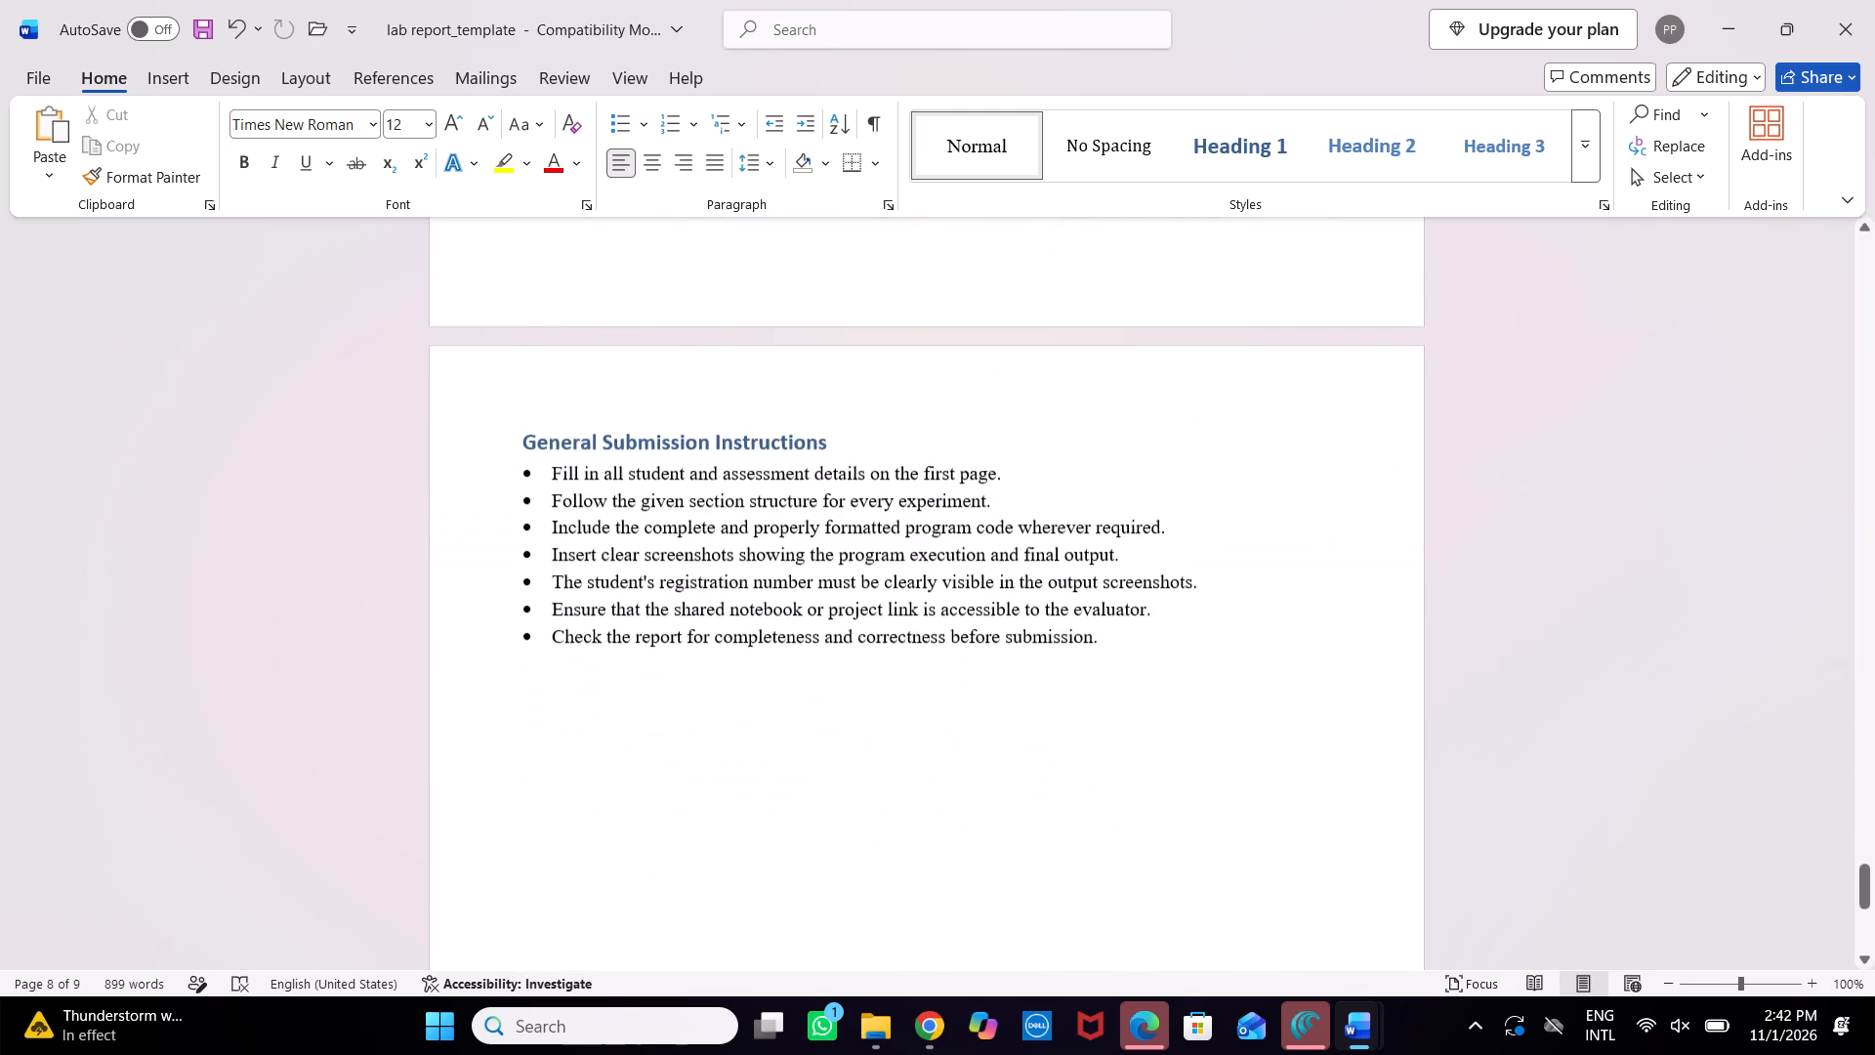
scroll(940, 850, "up", 6)
scroll(940, 850, "down", 5)
scroll(940, 850, "up", 1)
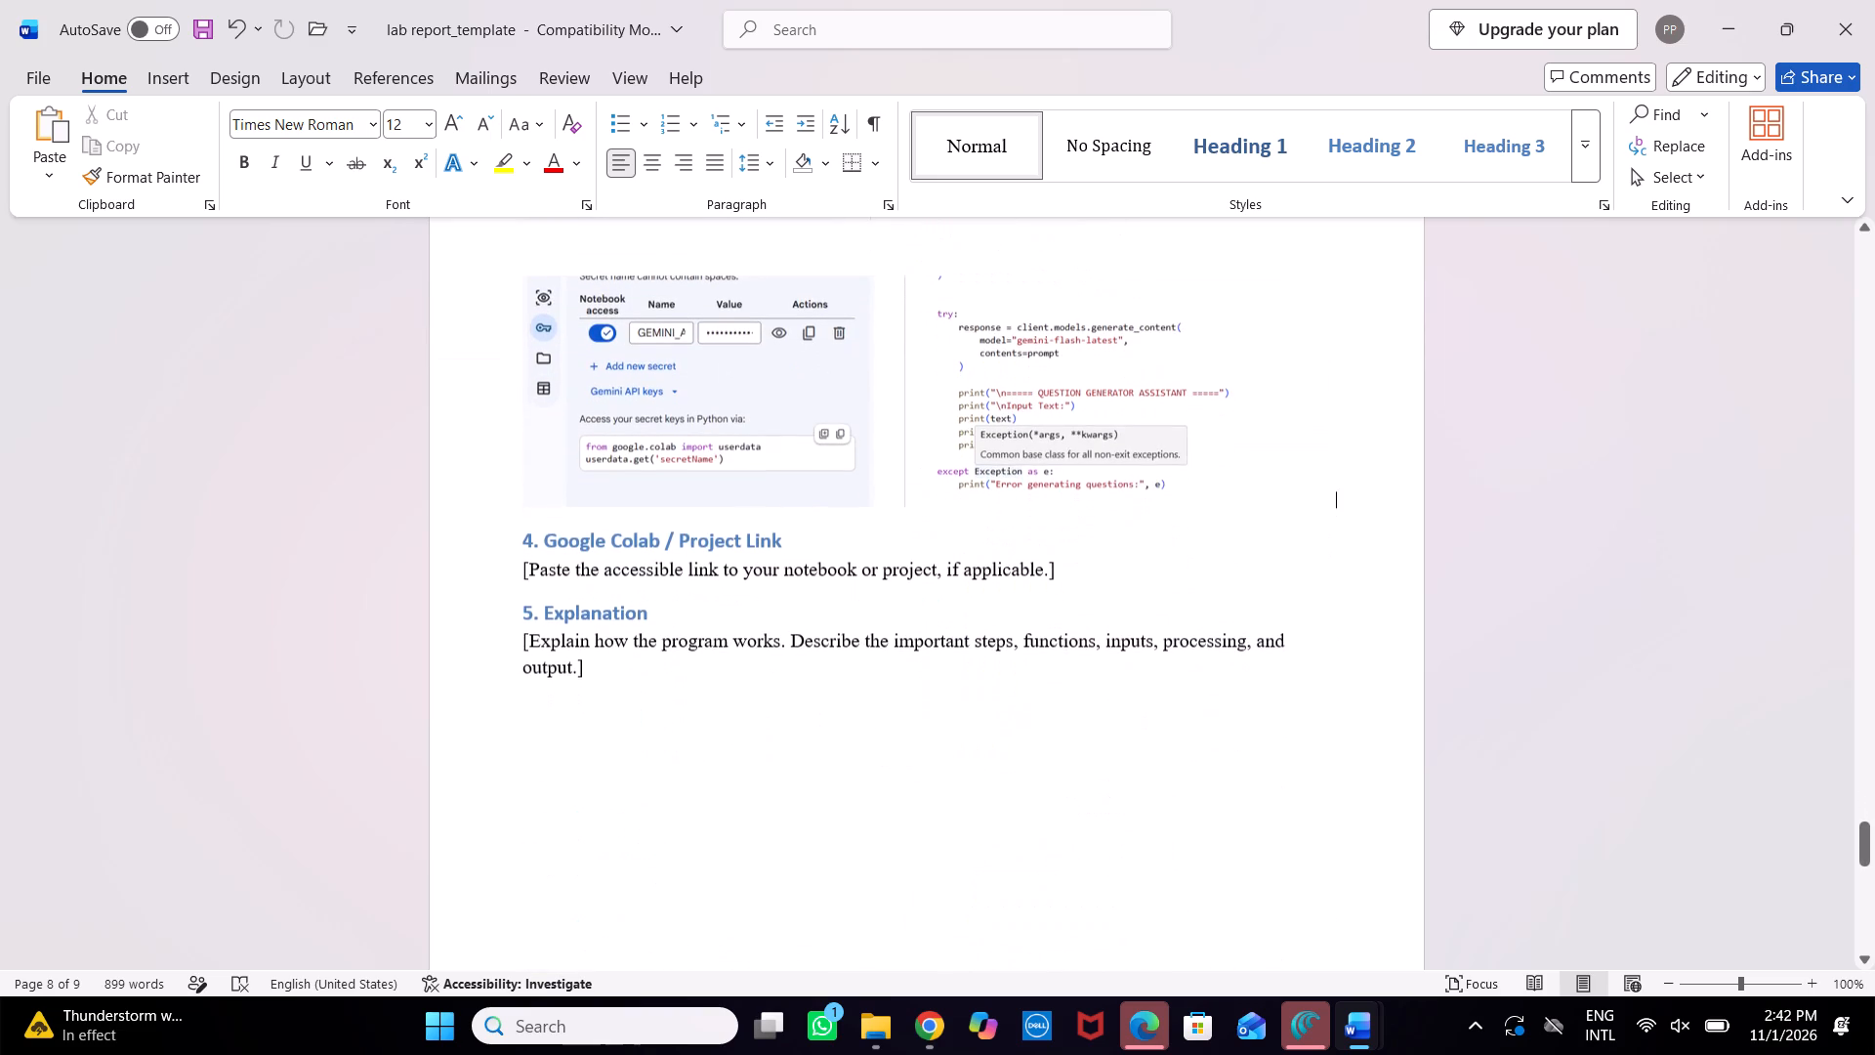
scroll(940, 850, "up", 2)
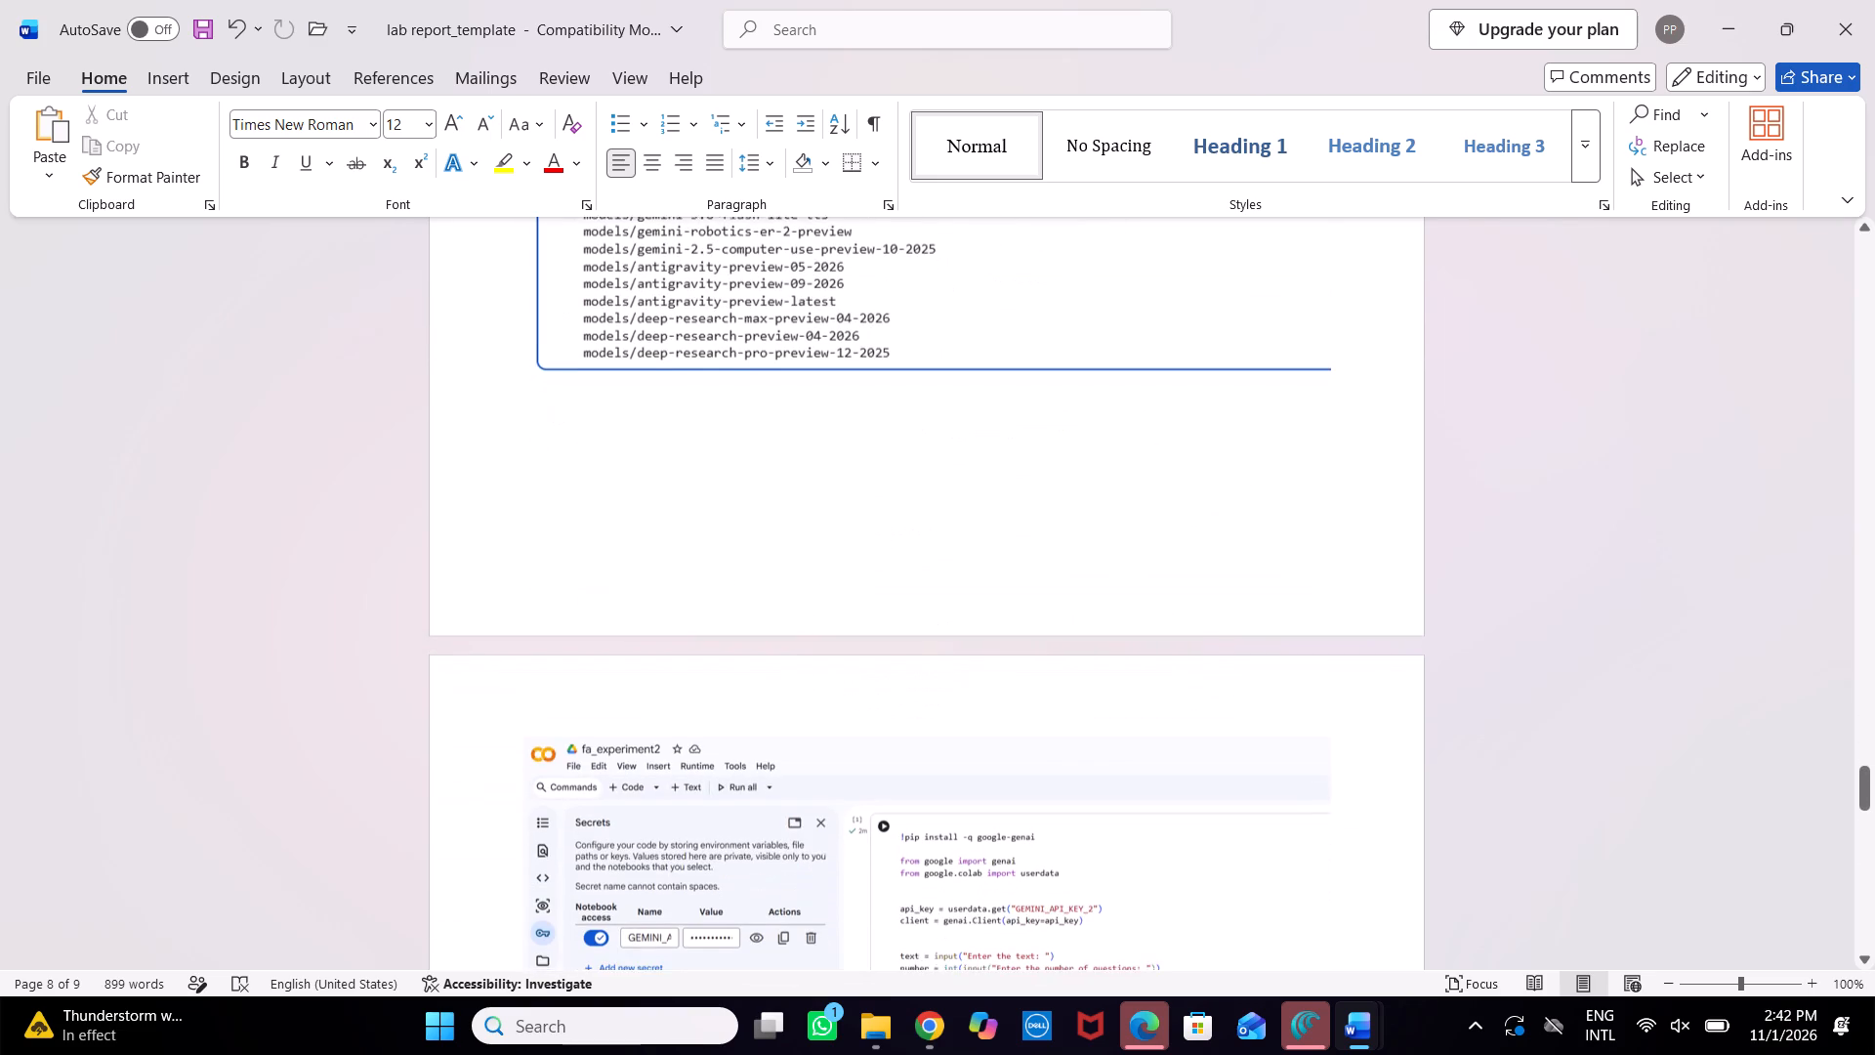
scroll(940, 850, "up", 1)
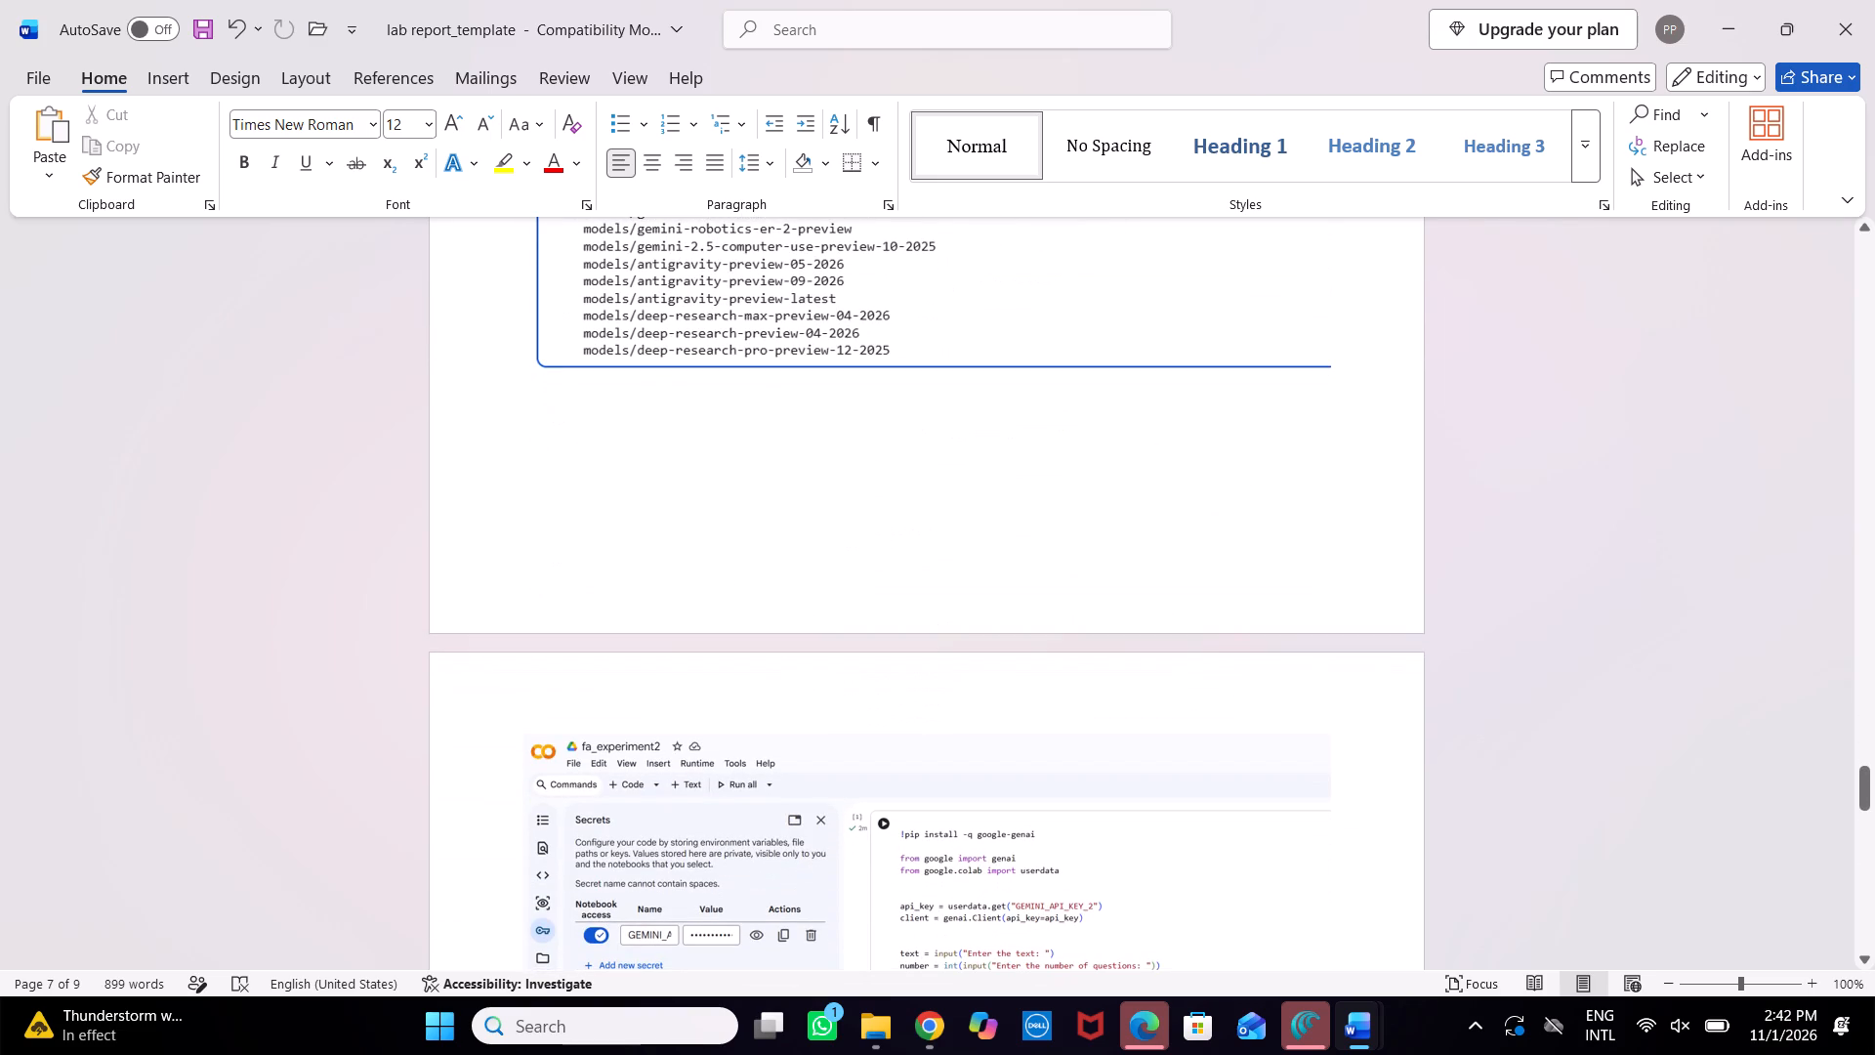
scroll(940, 850, "down", 1)
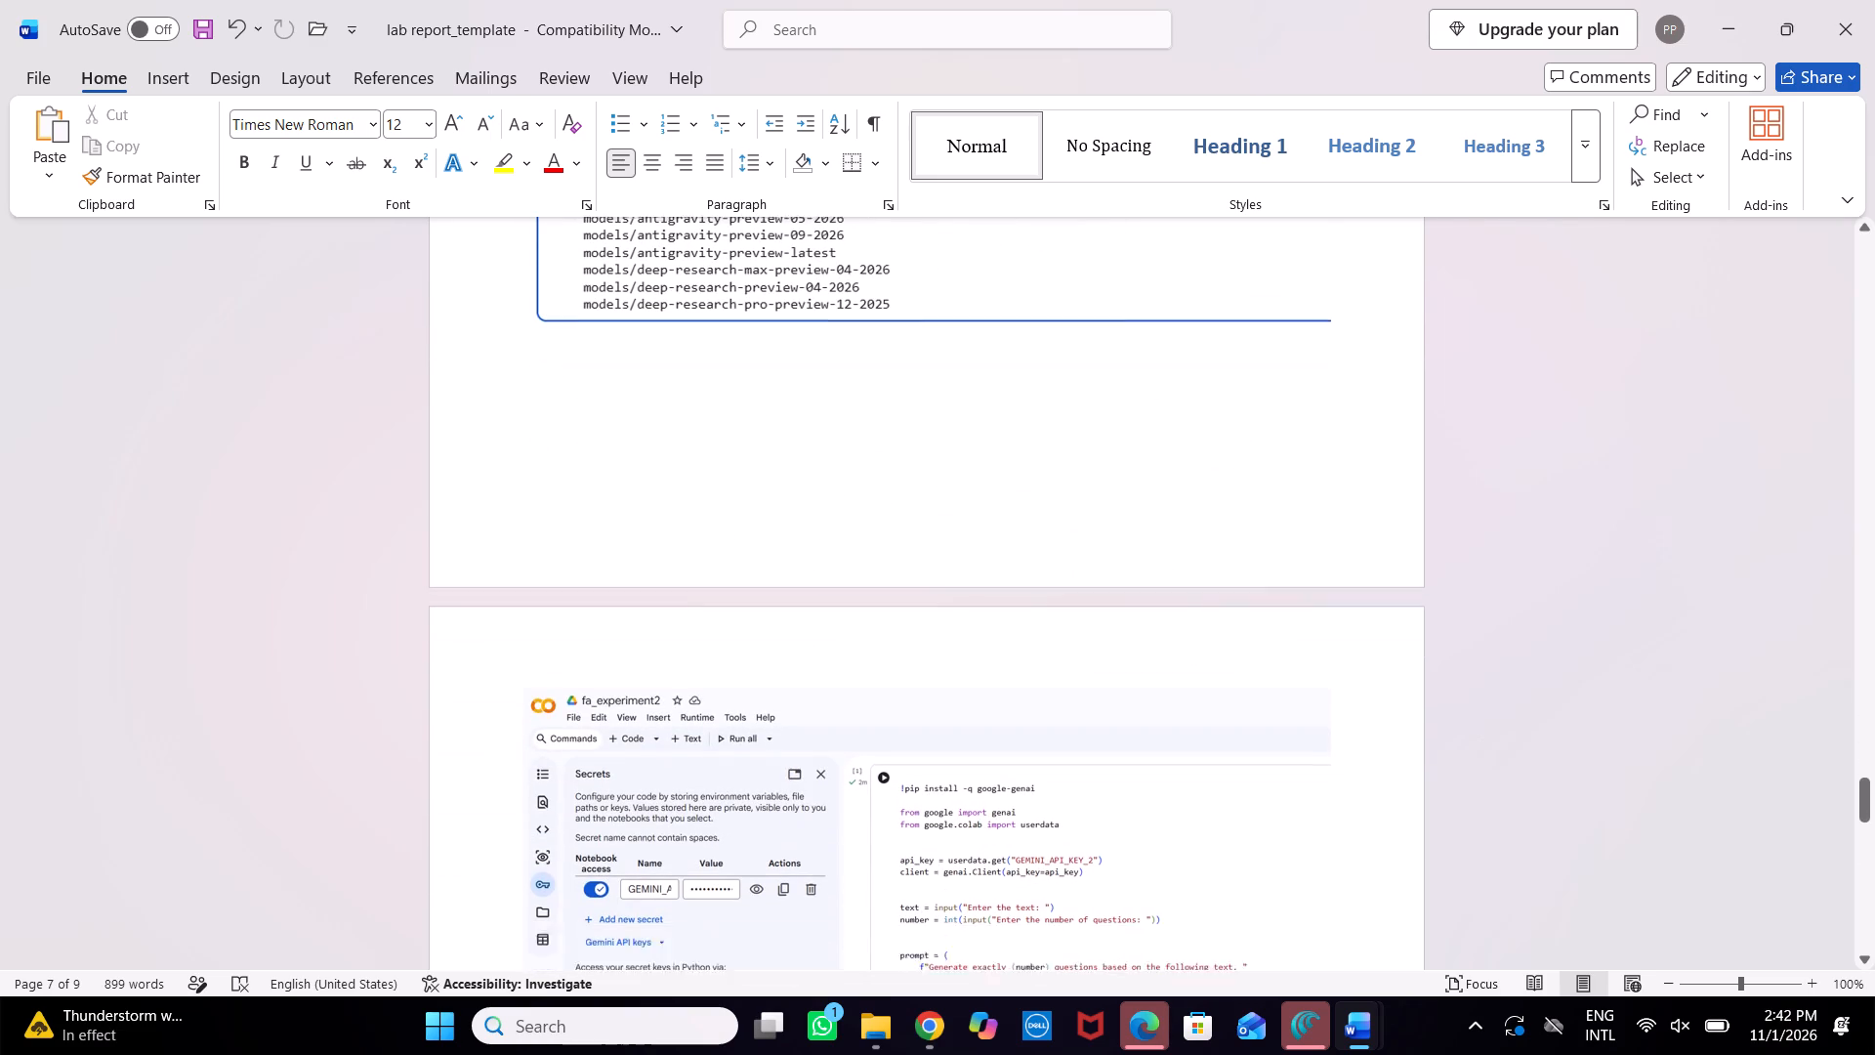
scroll(940, 850, "down", 1)
Switch to the fa_experiment2 Colab notebook and capture the question generator's full output, from the text prompt through the fifth generated question.
left_click(926, 1015)
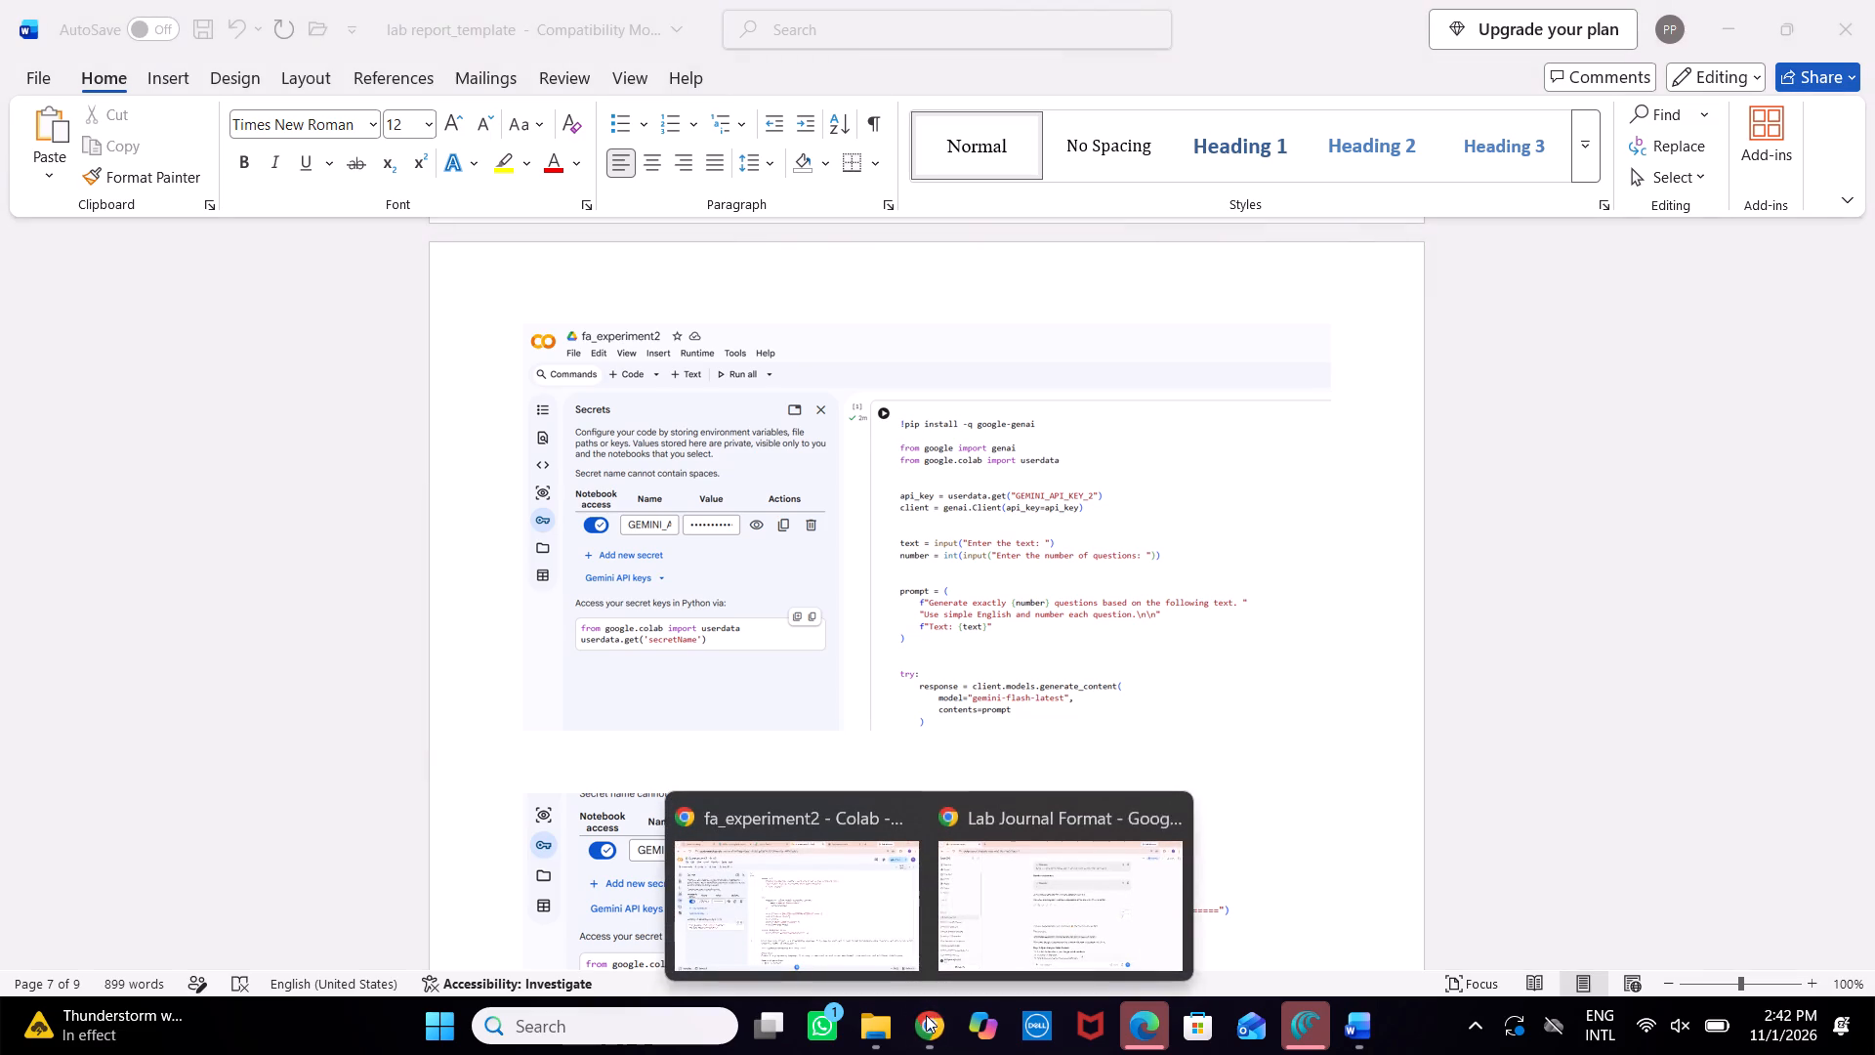
left_click(837, 903)
scroll(893, 797, "down", 1)
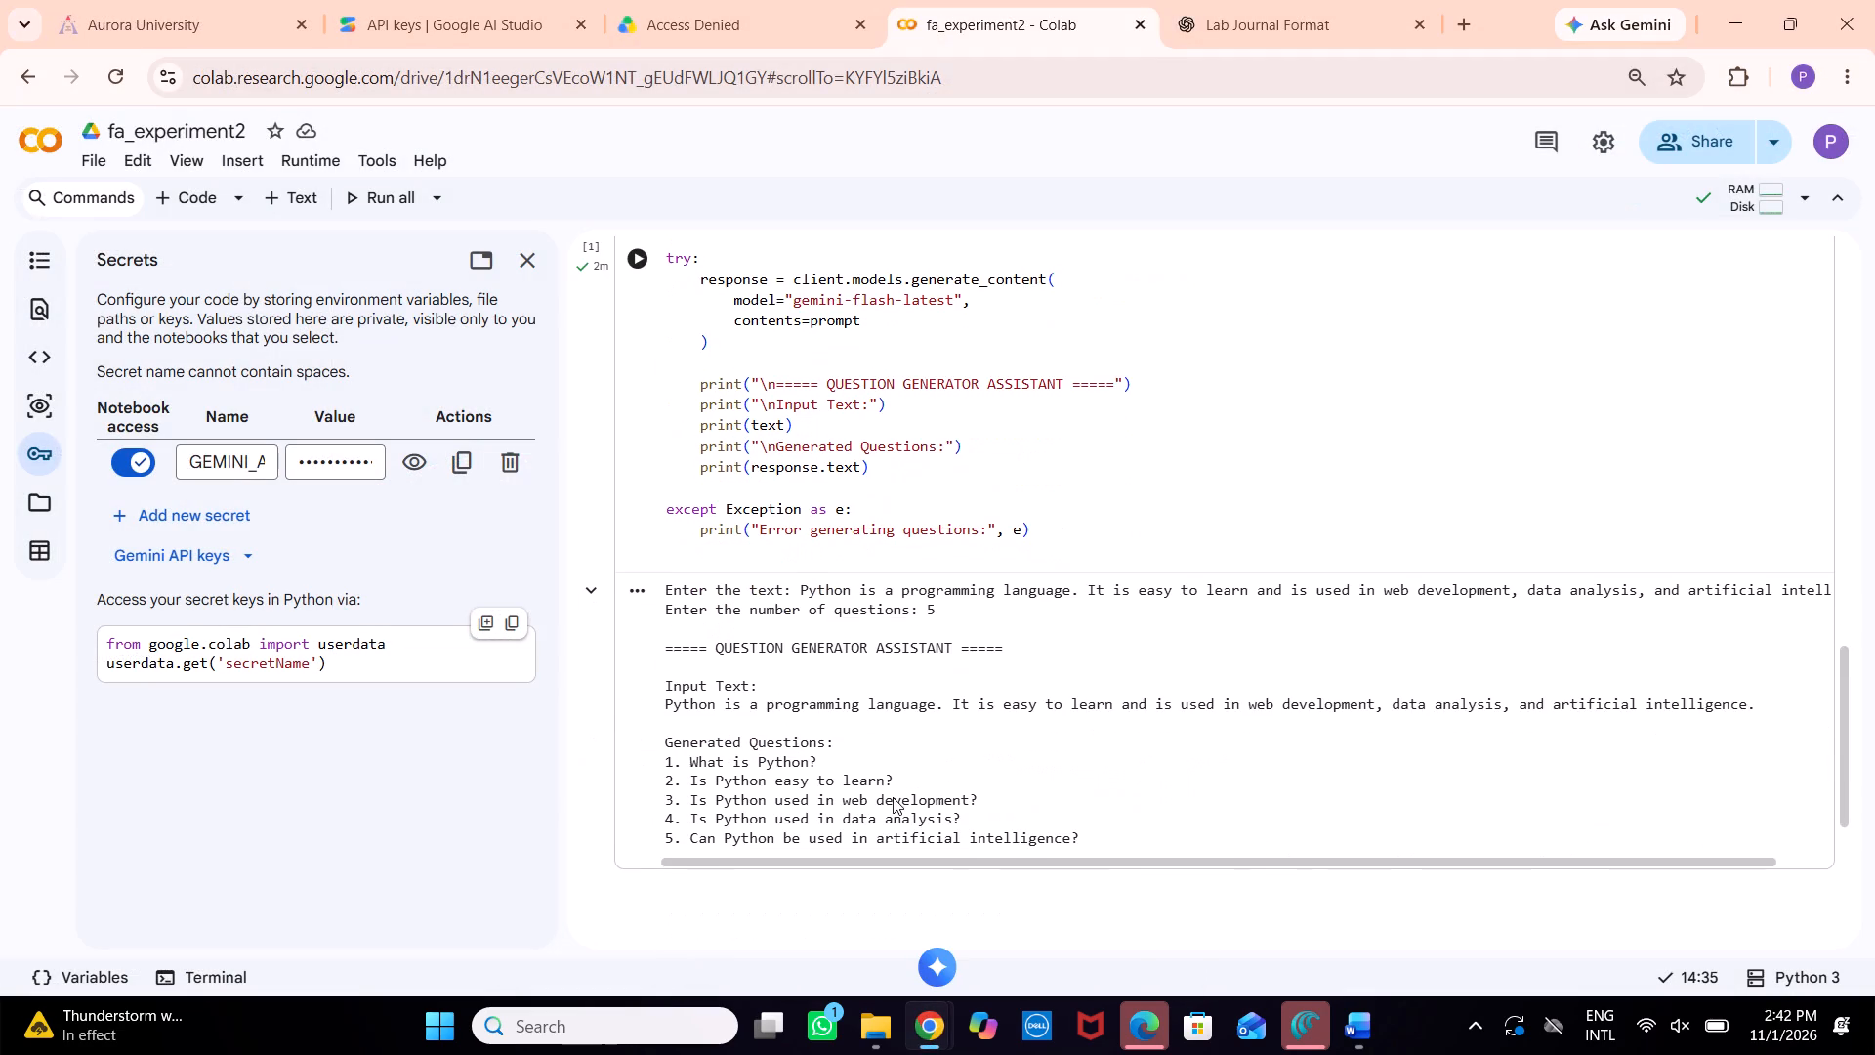
scroll(893, 797, "down", 1)
key("Print")
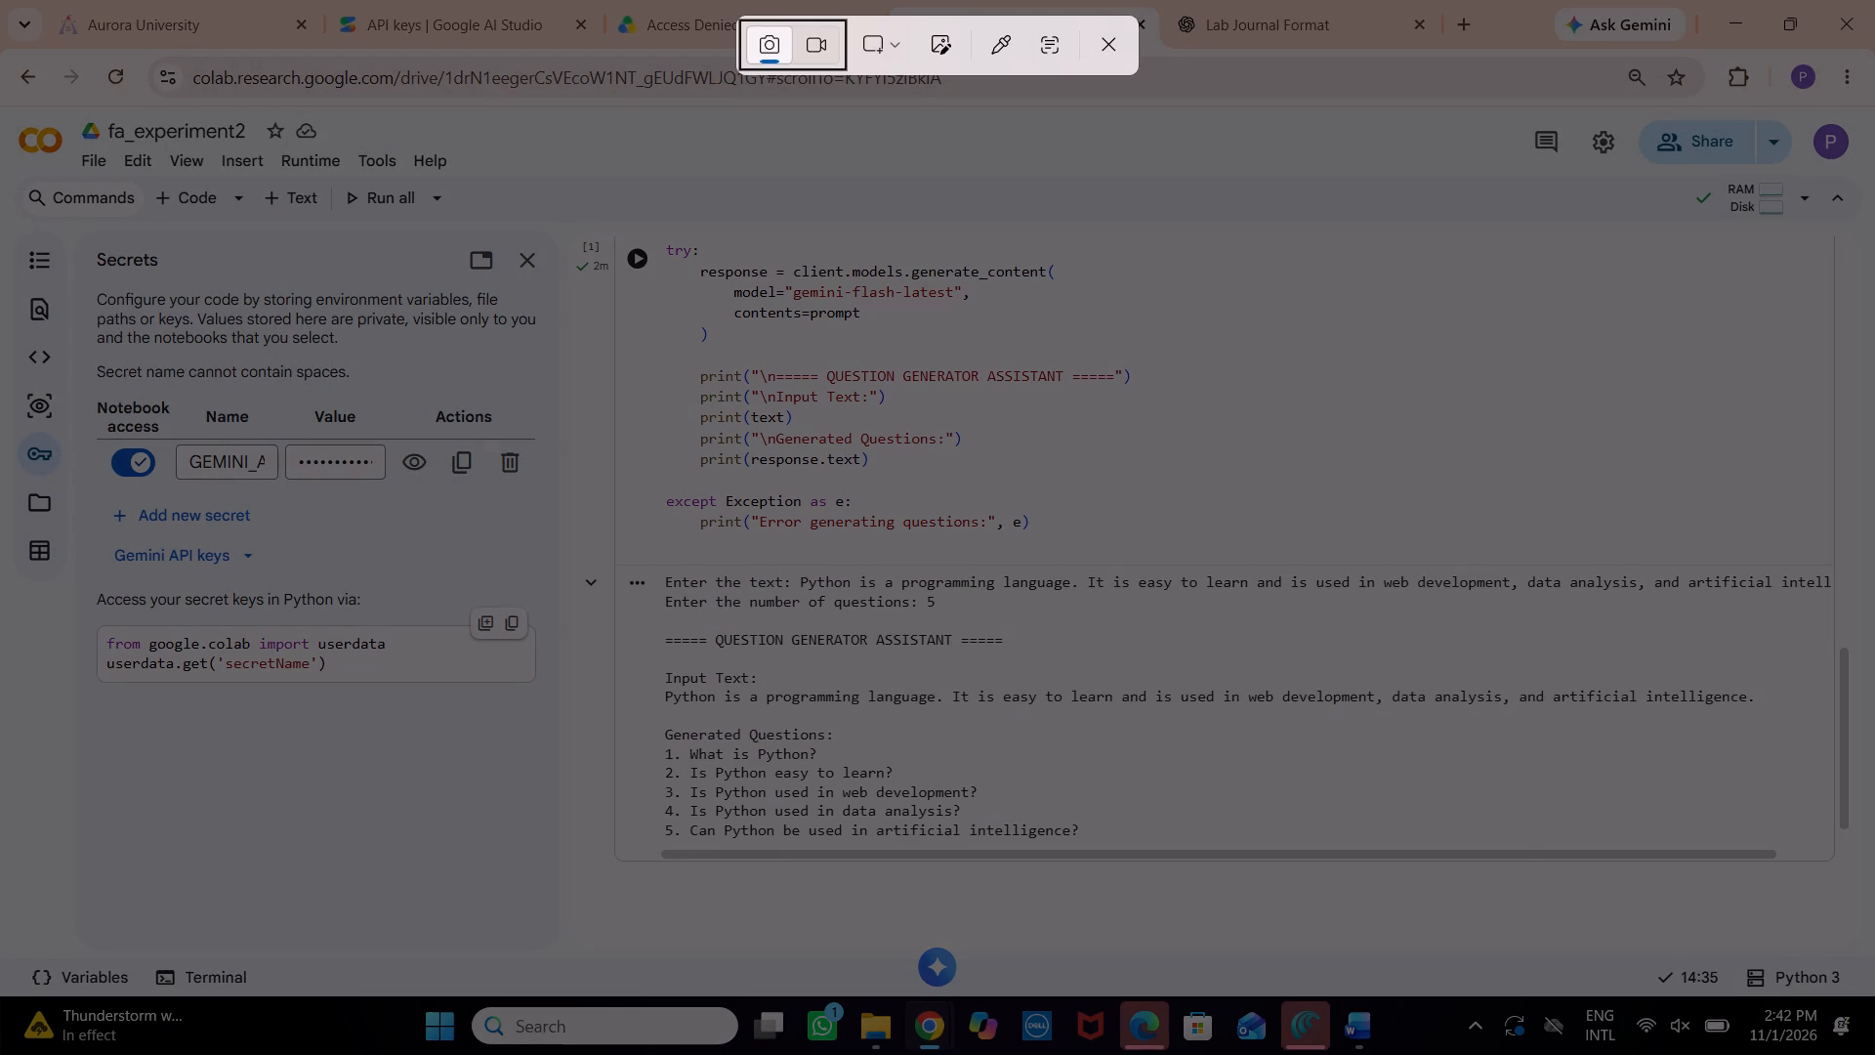
left_click_drag(588, 559, 1557, 731)
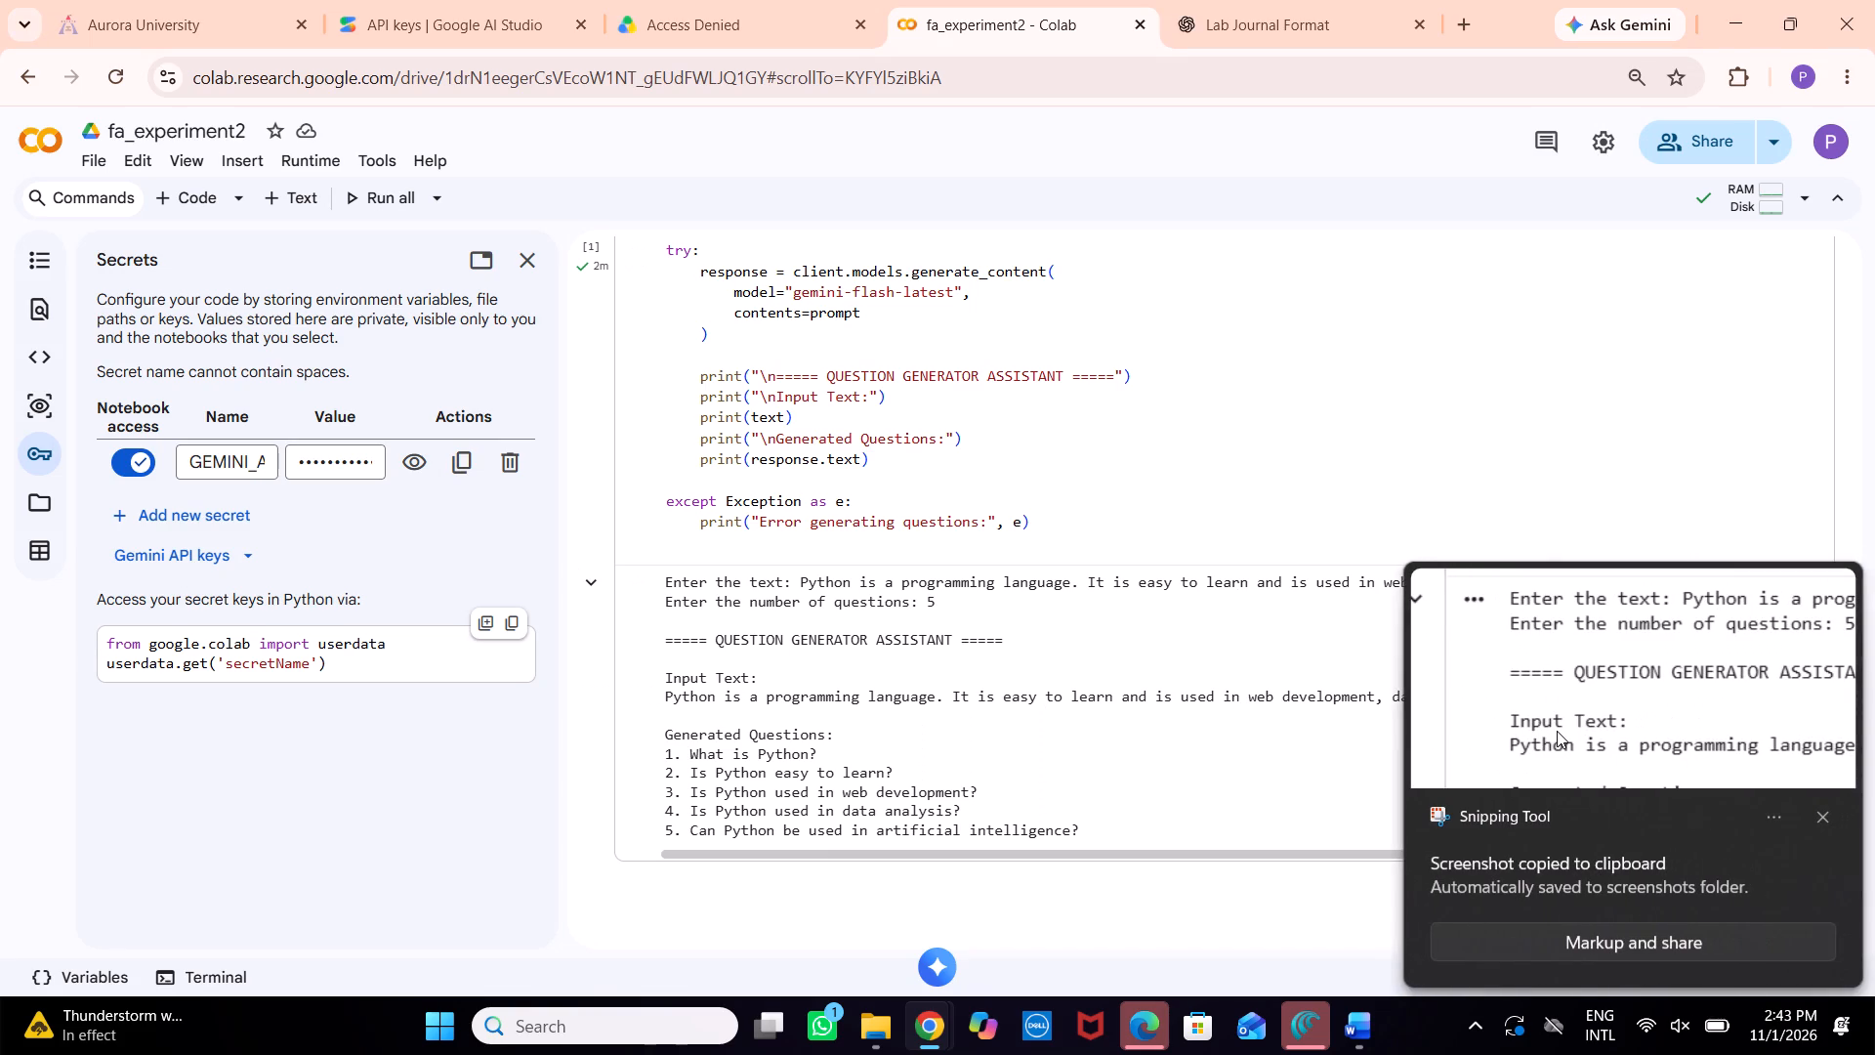
left_click(1825, 817)
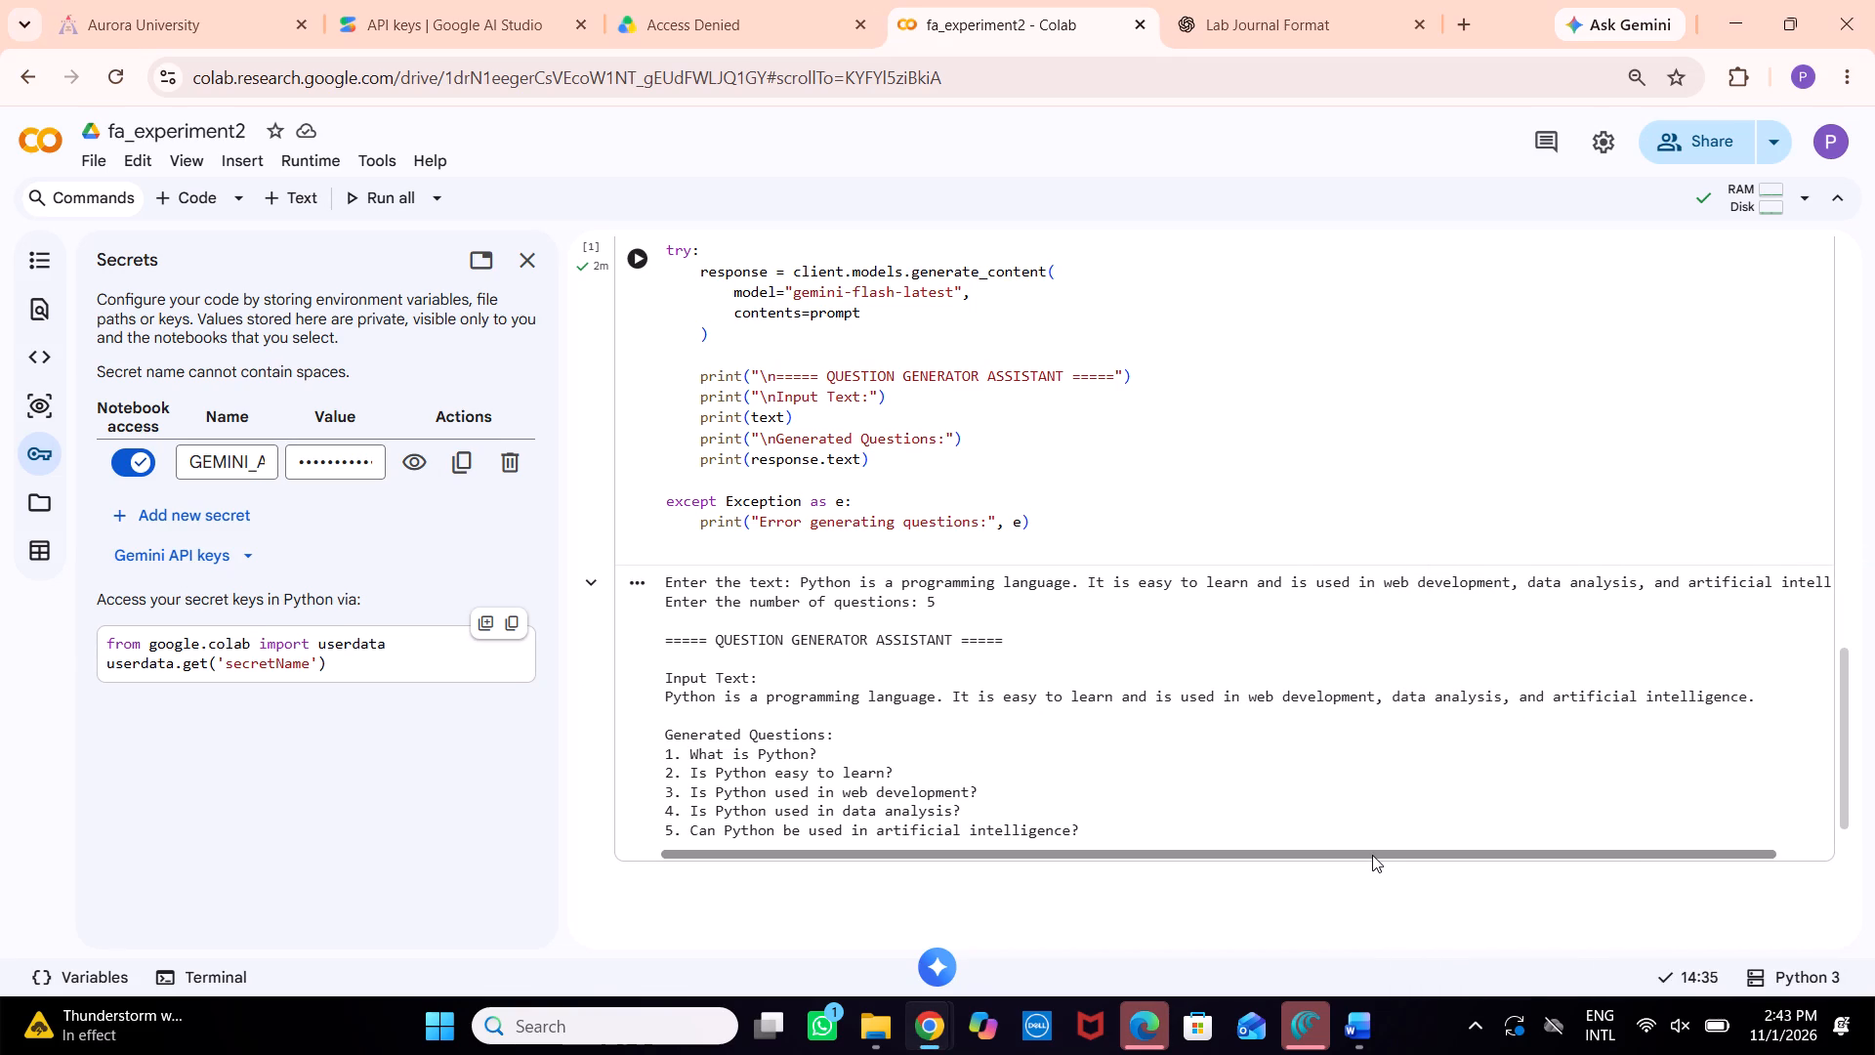
left_click(569, 560)
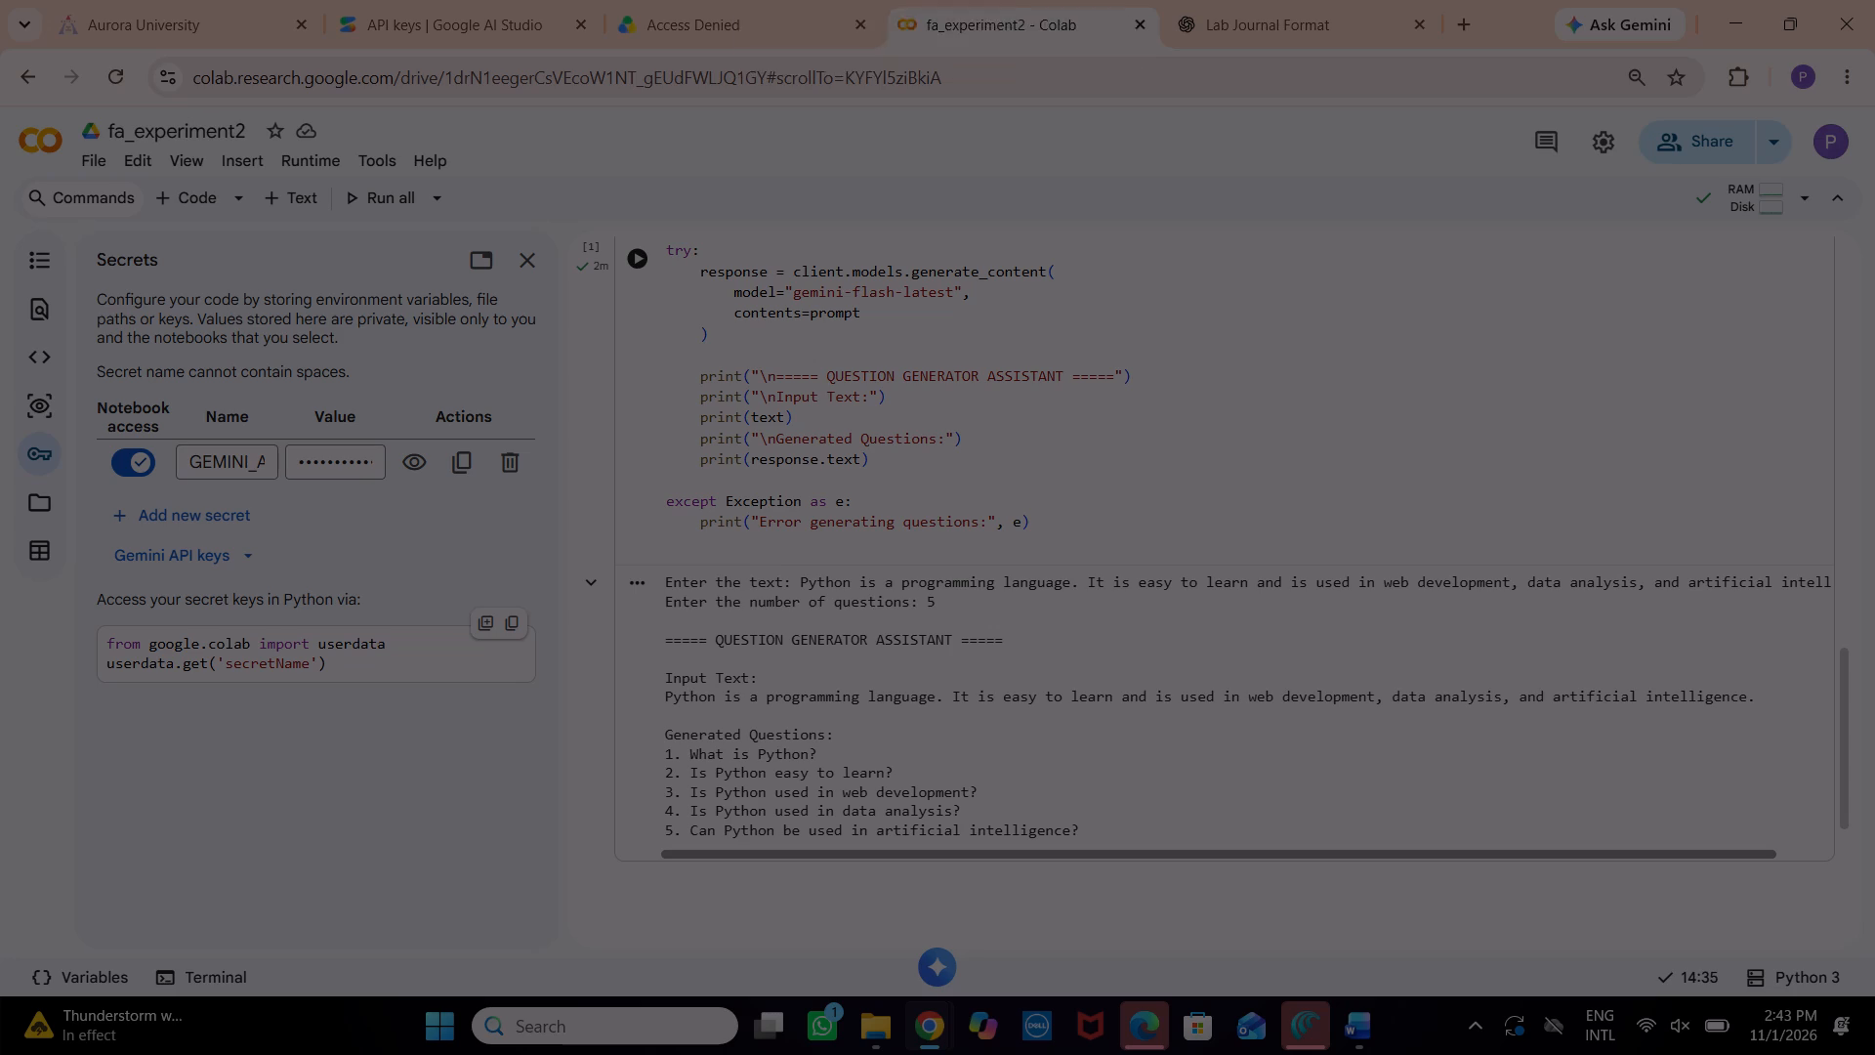
left_click_drag(569, 560, 1808, 860)
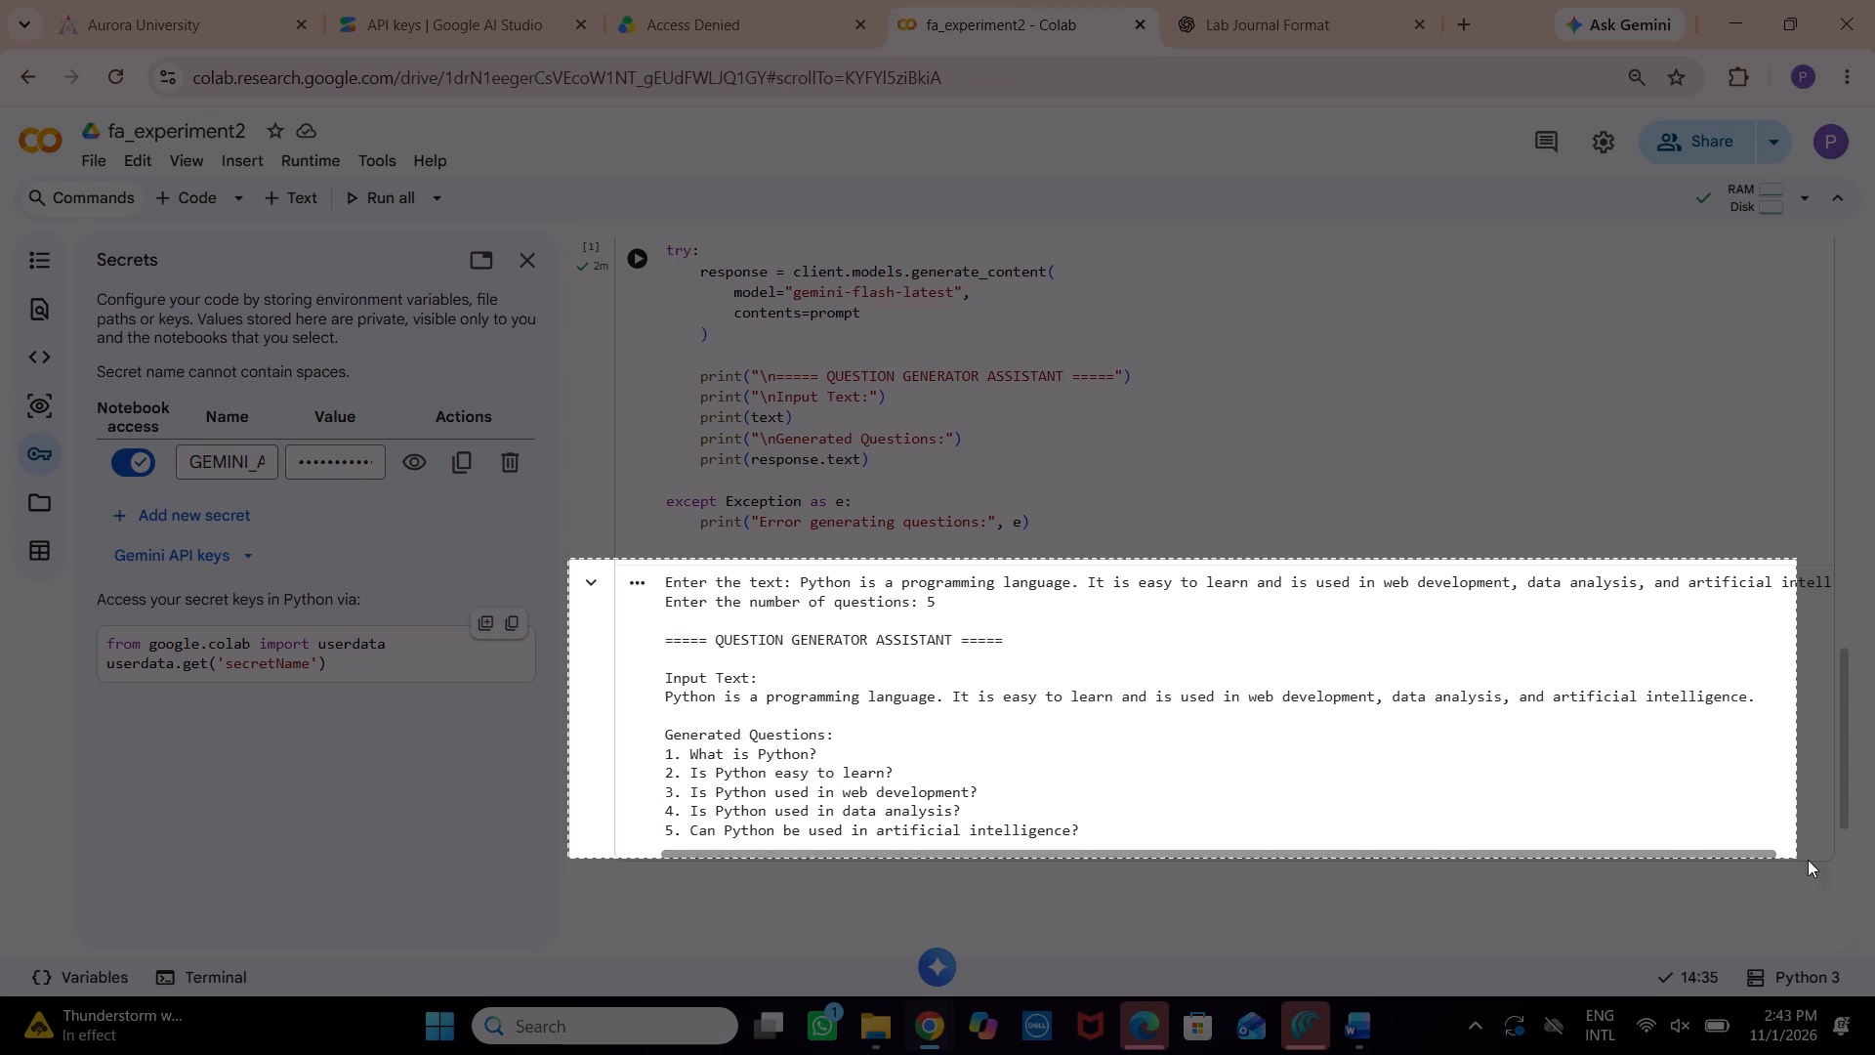
left_click_drag(1808, 860, 1839, 869)
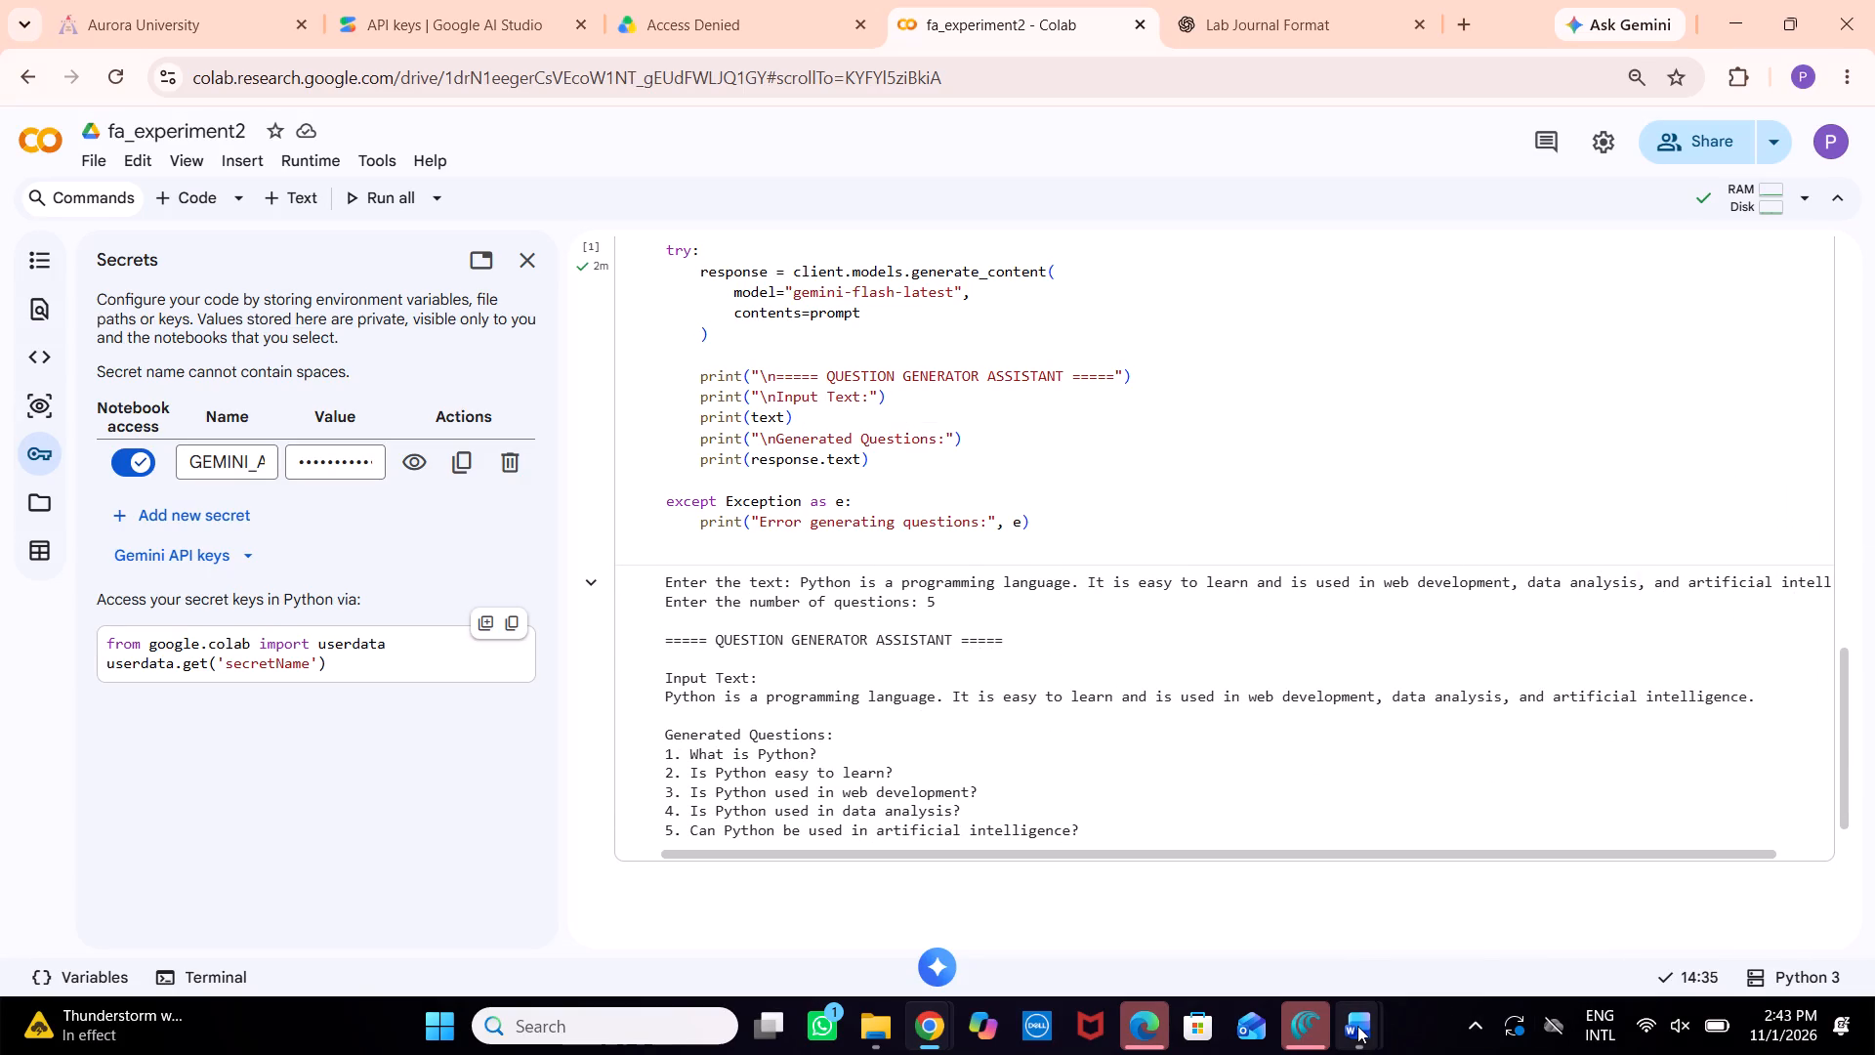
Paste the question generator output screenshot on a new line below the try/except code screenshot in the Word lab report.
left_click(1357, 1026)
left_click(1443, 923)
scroll(1130, 811, "down", 1)
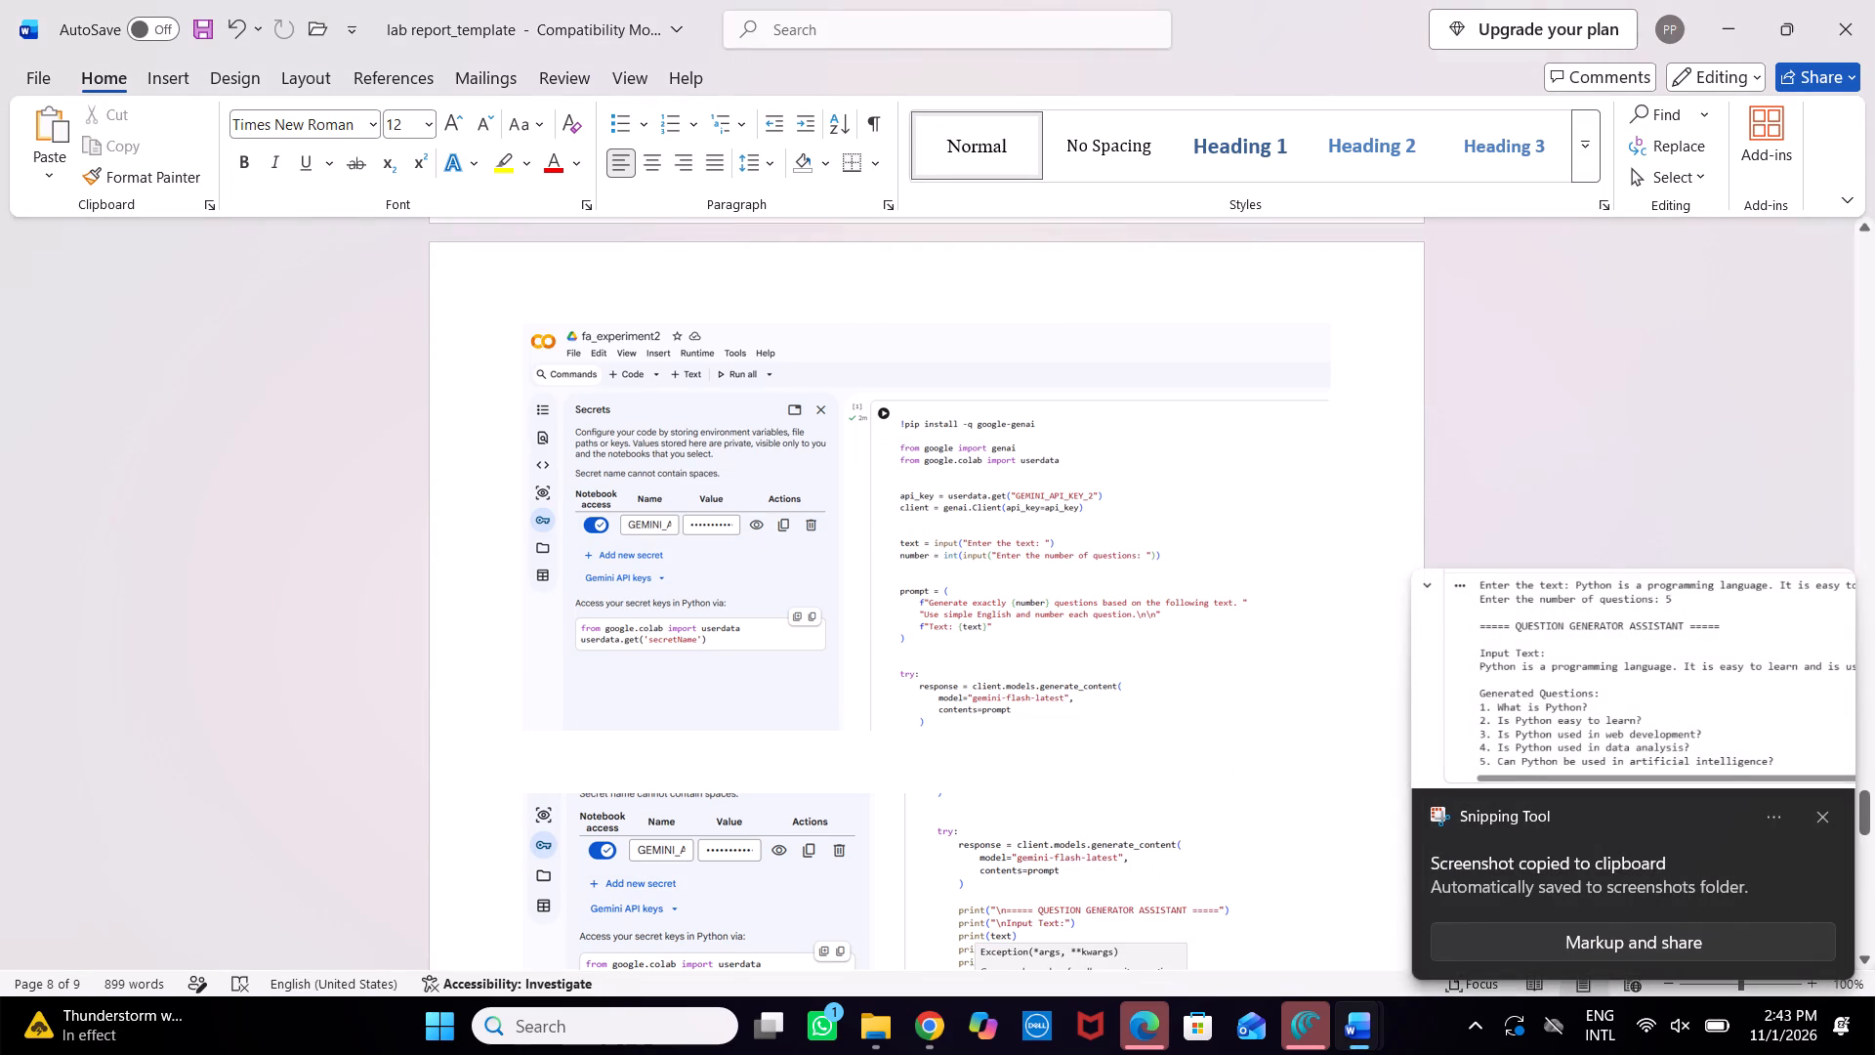
scroll(1130, 811, "down", 2)
scroll(1130, 811, "up", 2)
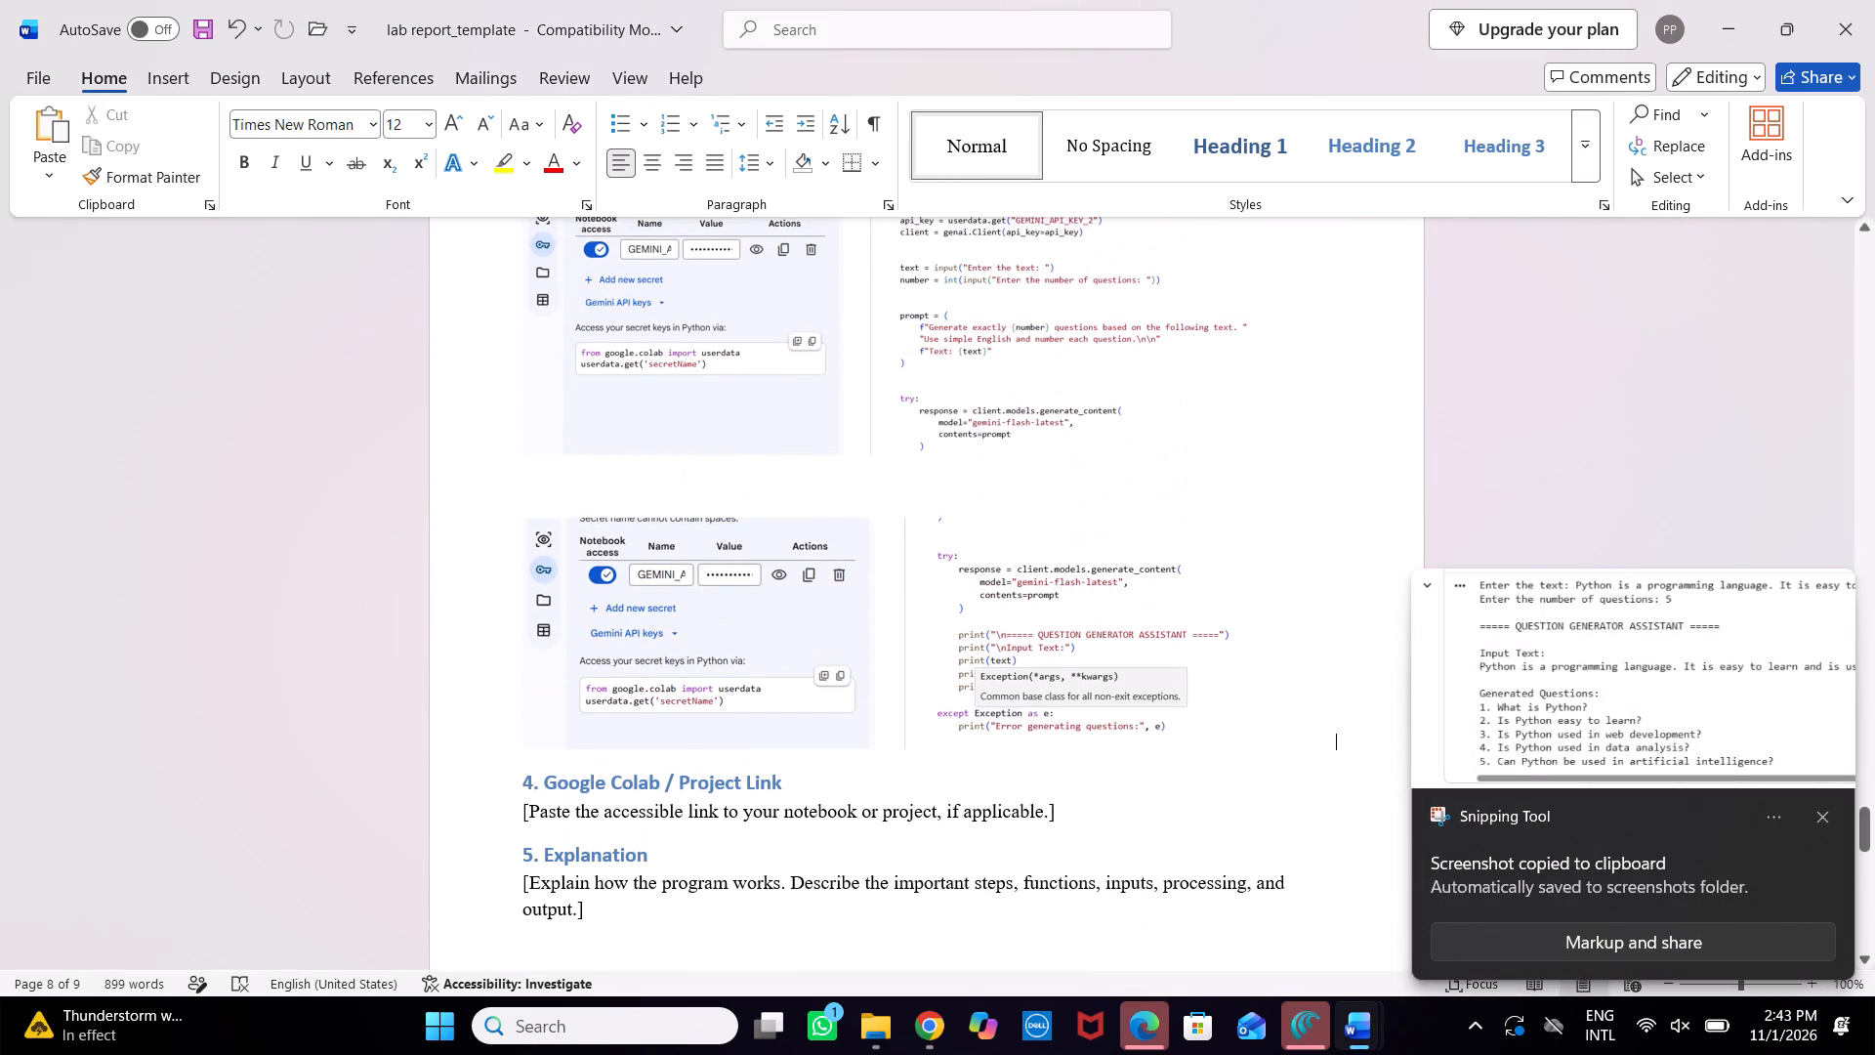
key("Return")
key("ctrl+v")
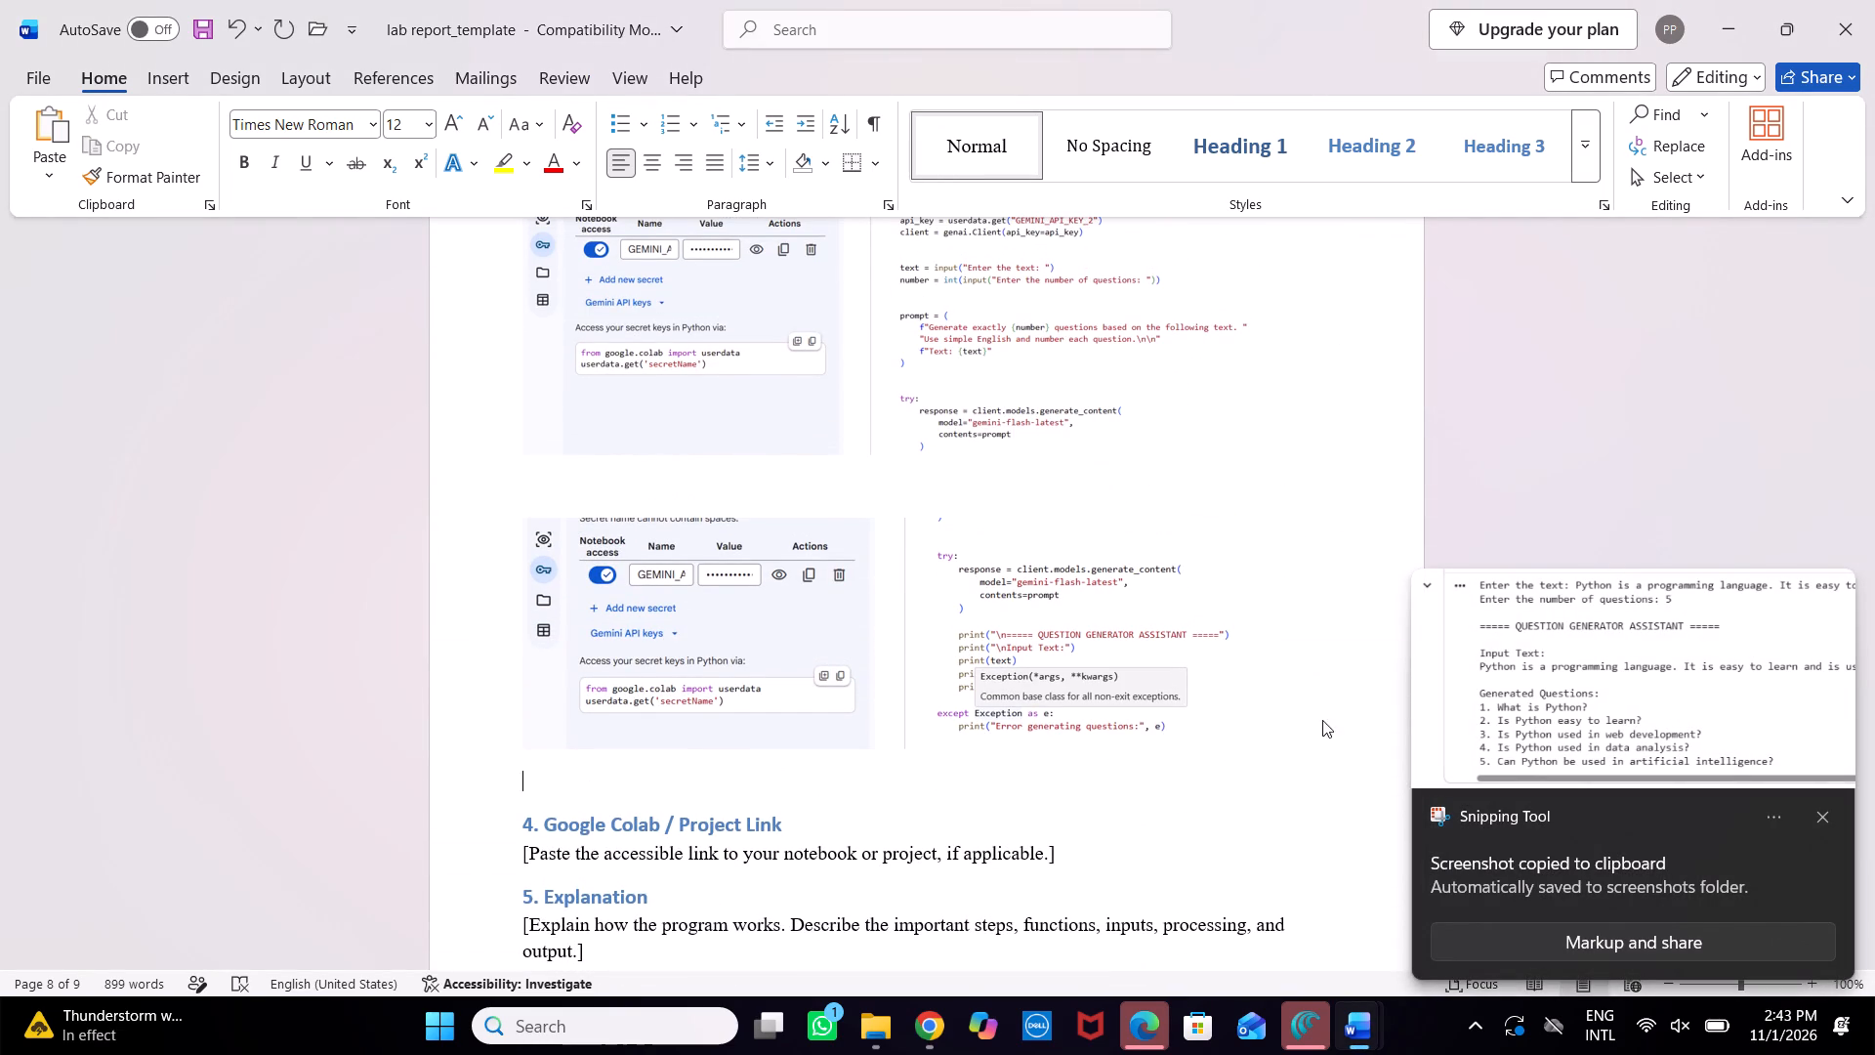
scroll(1322, 720, "down", 3)
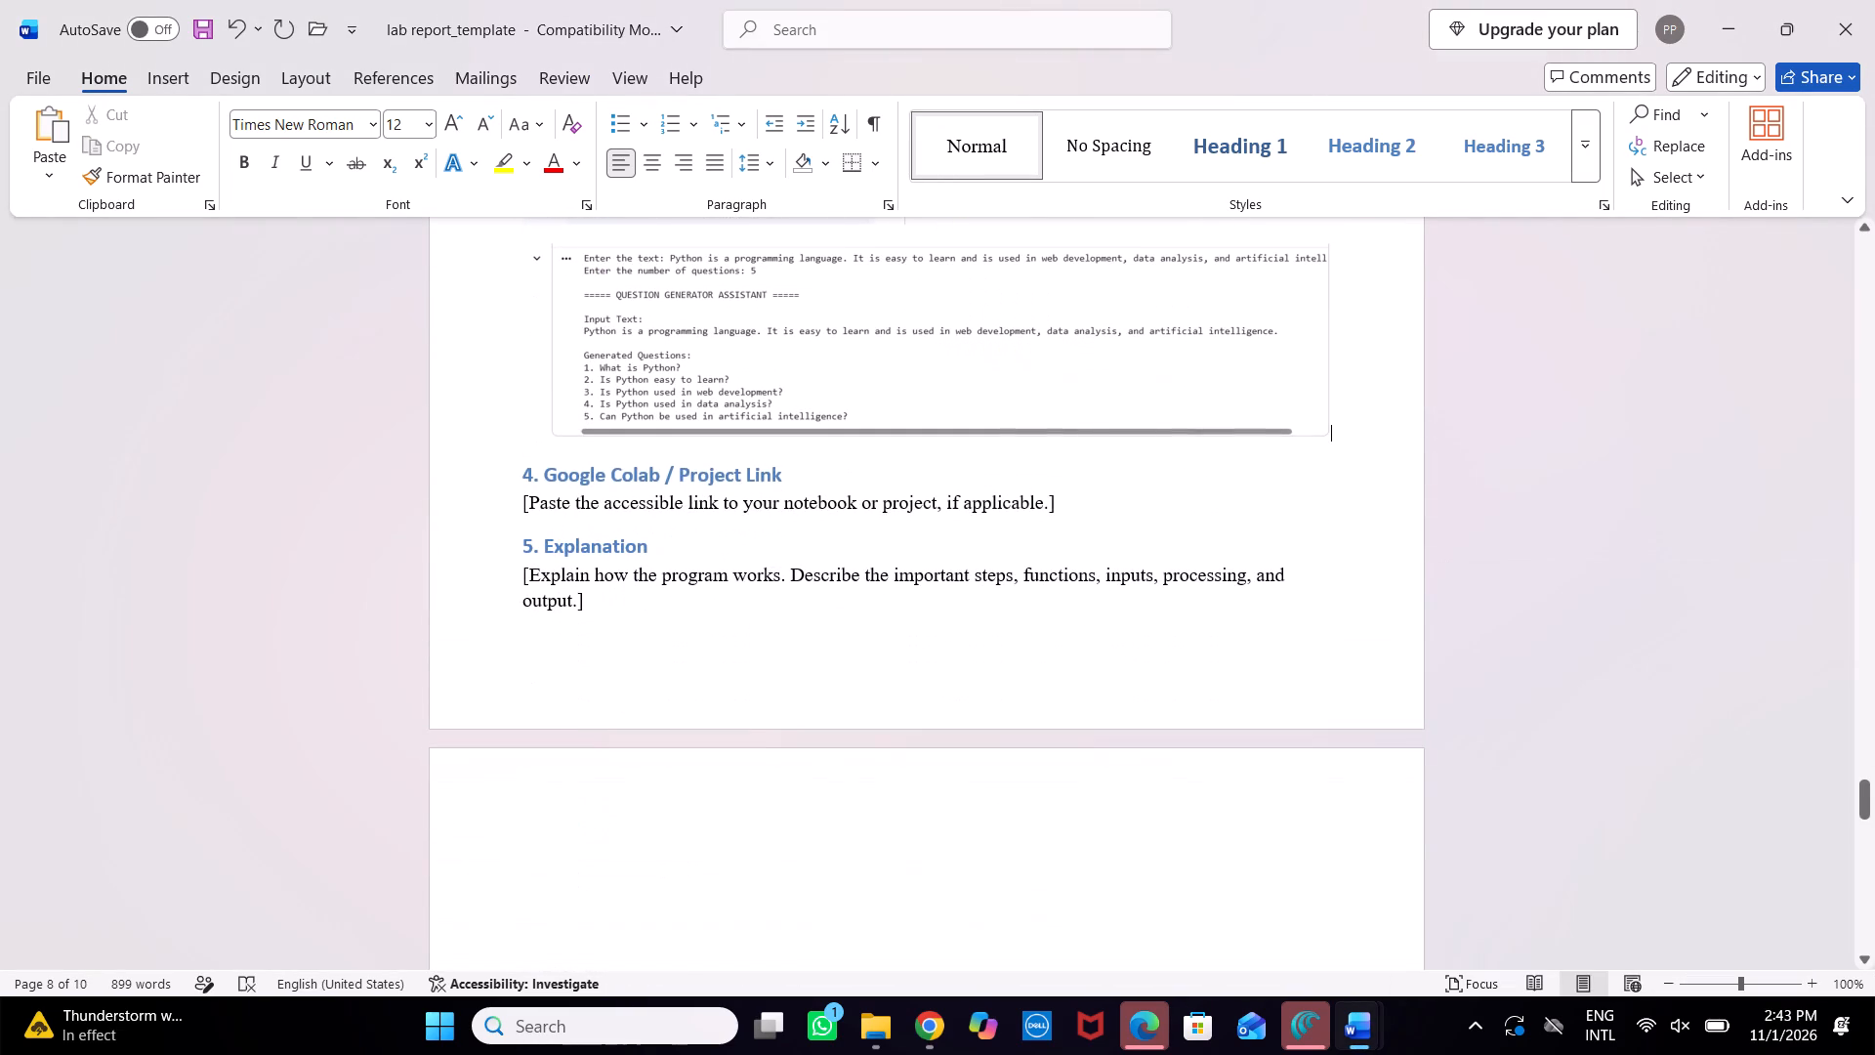
scroll(1322, 720, "down", 1)
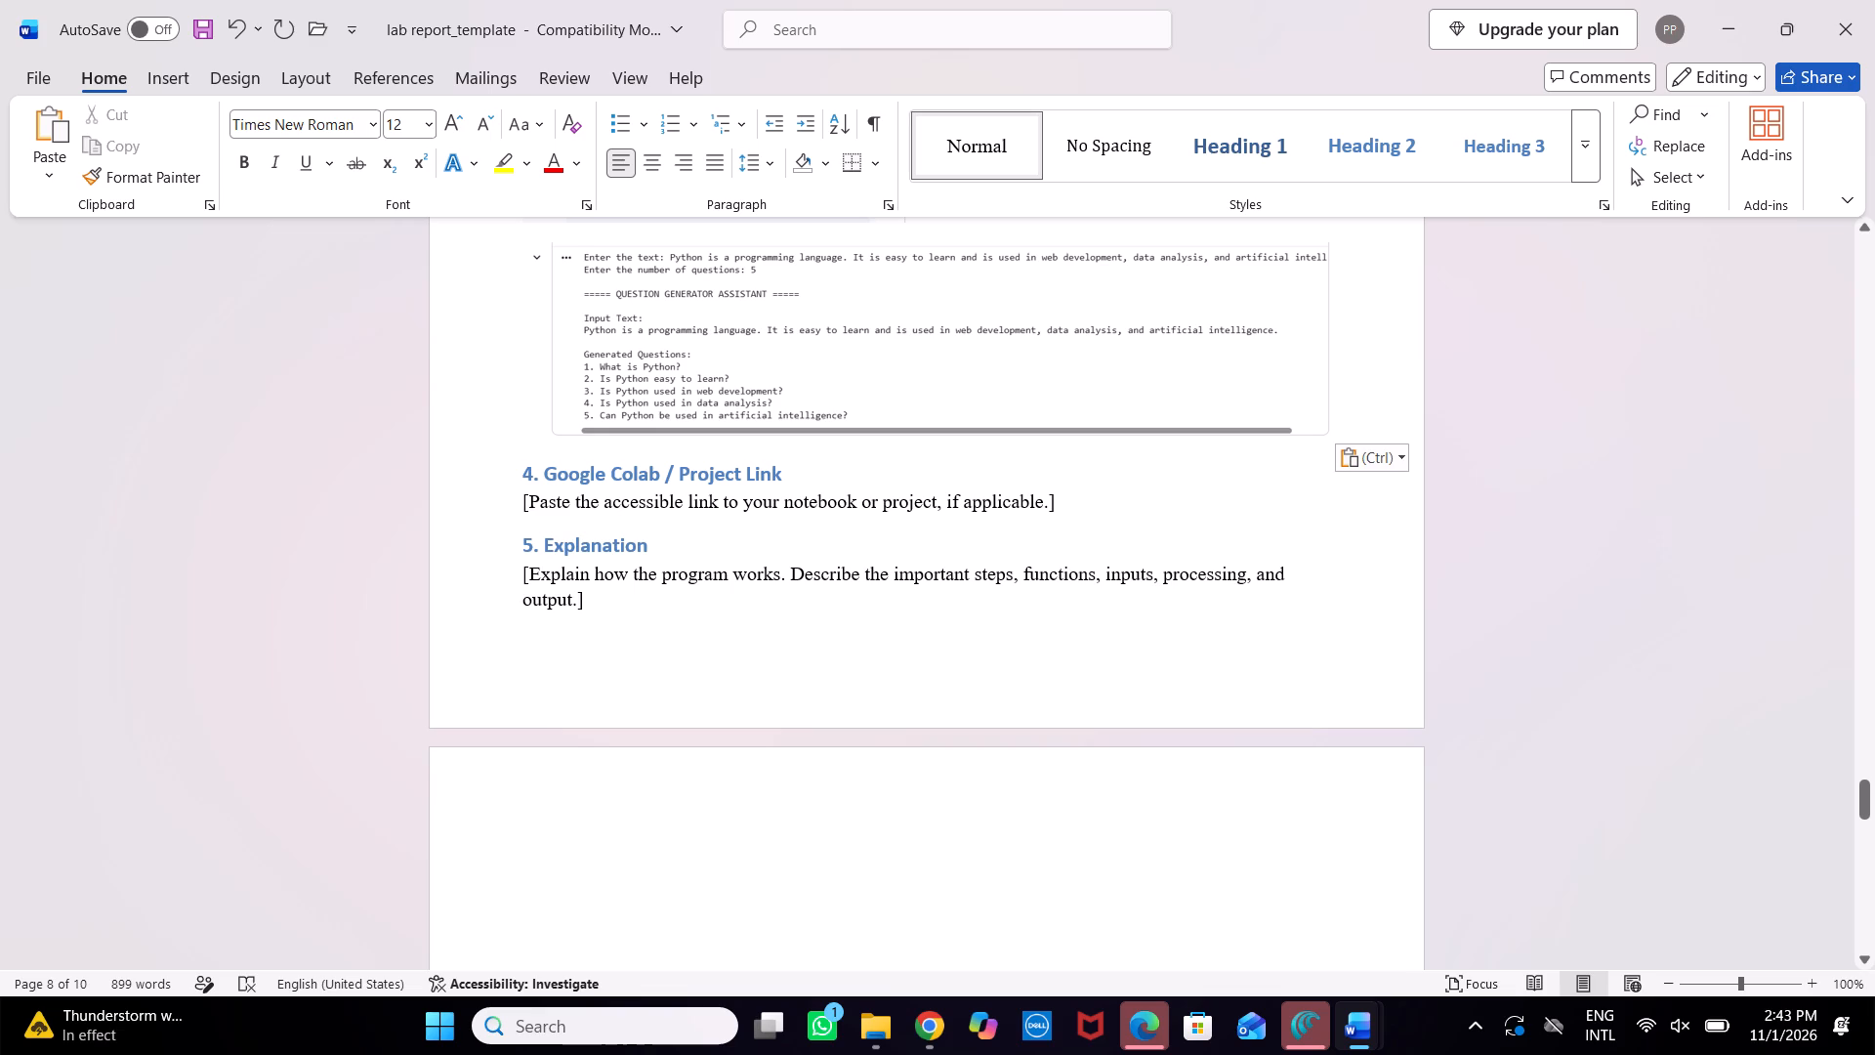
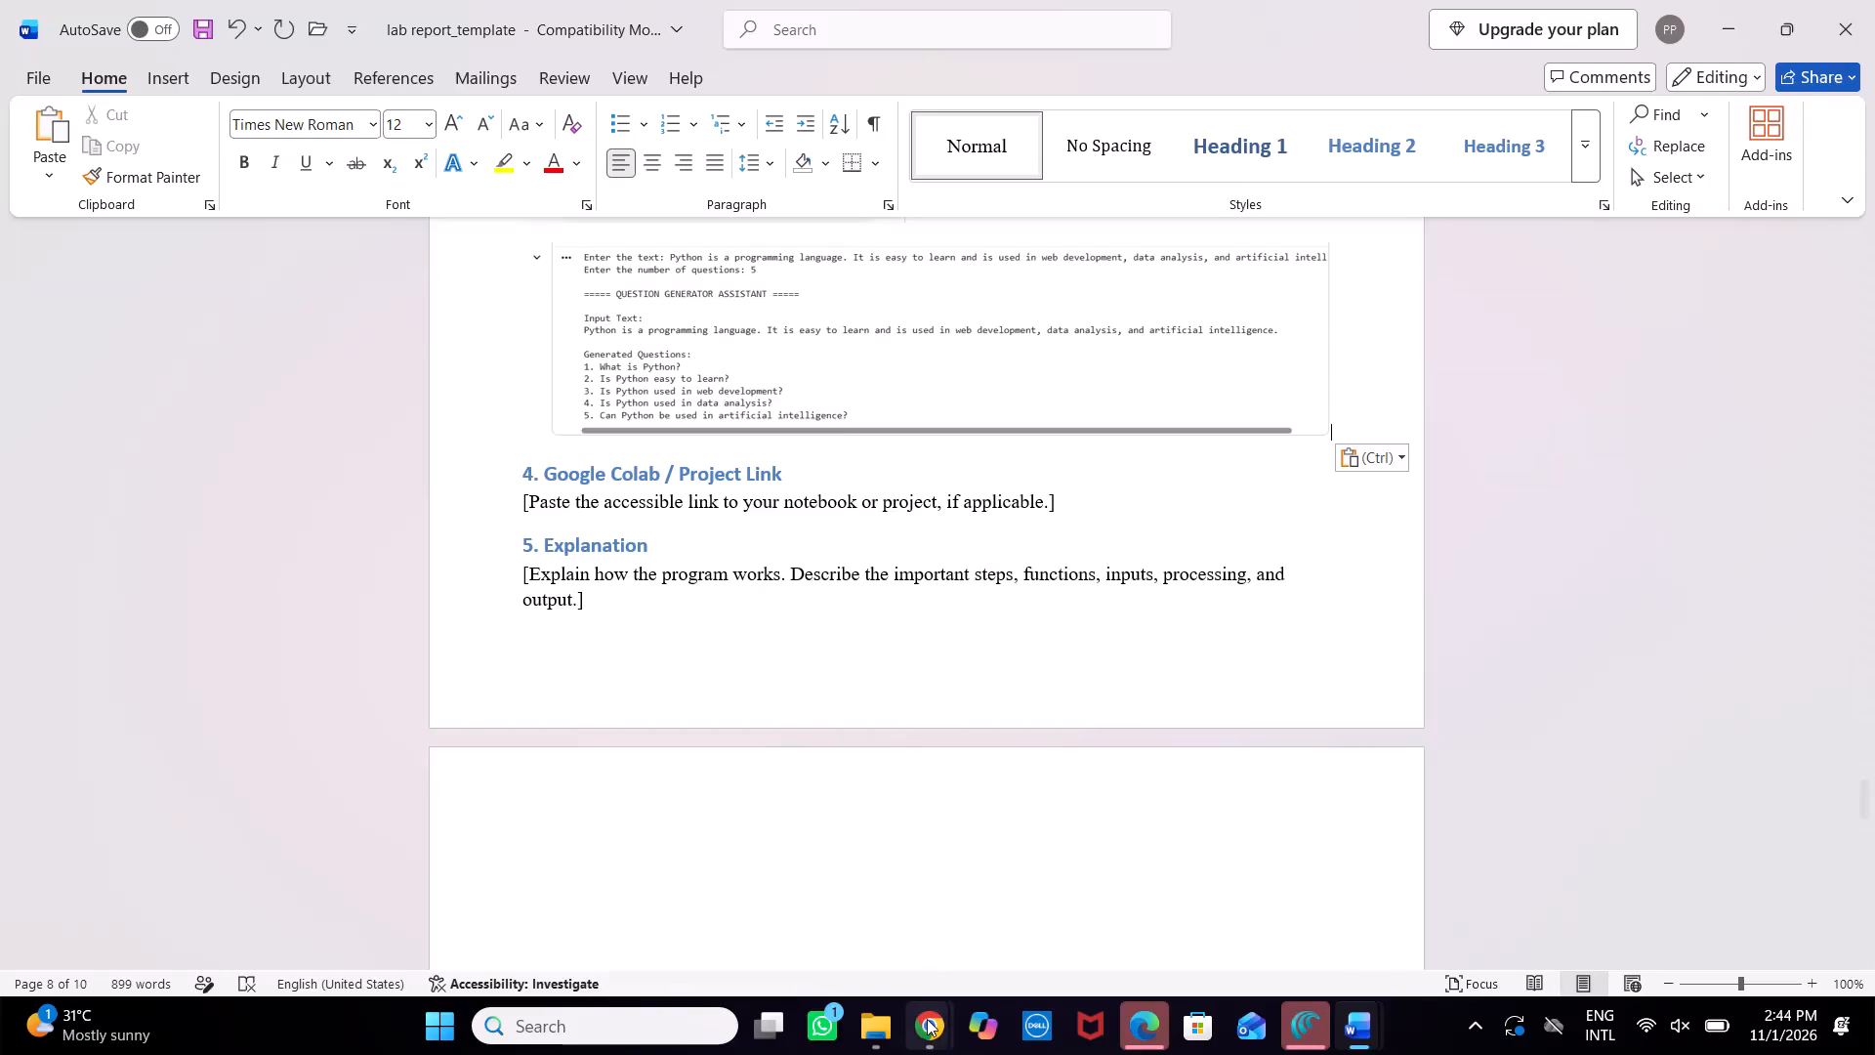
Switch to the fa_experiment2 Colab notebook in Chrome and copy its sharing link.
left_click(927, 1019)
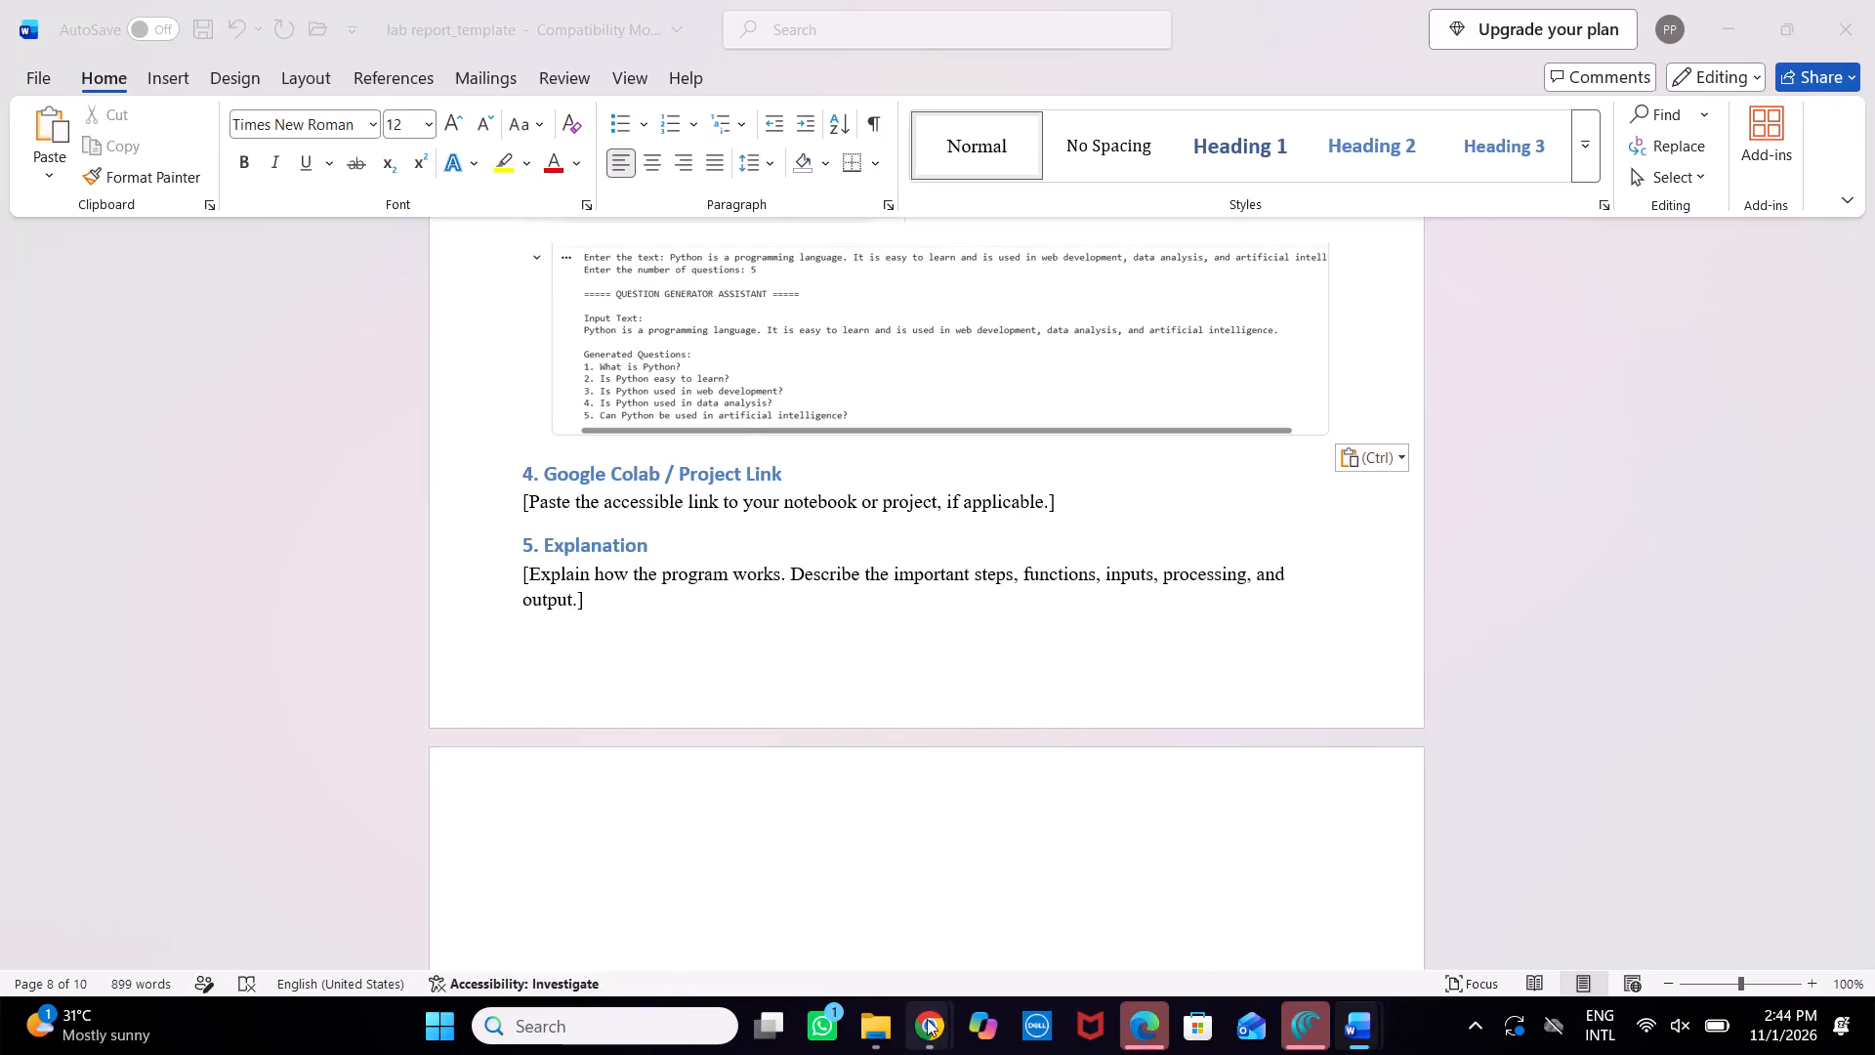
left_click(855, 914)
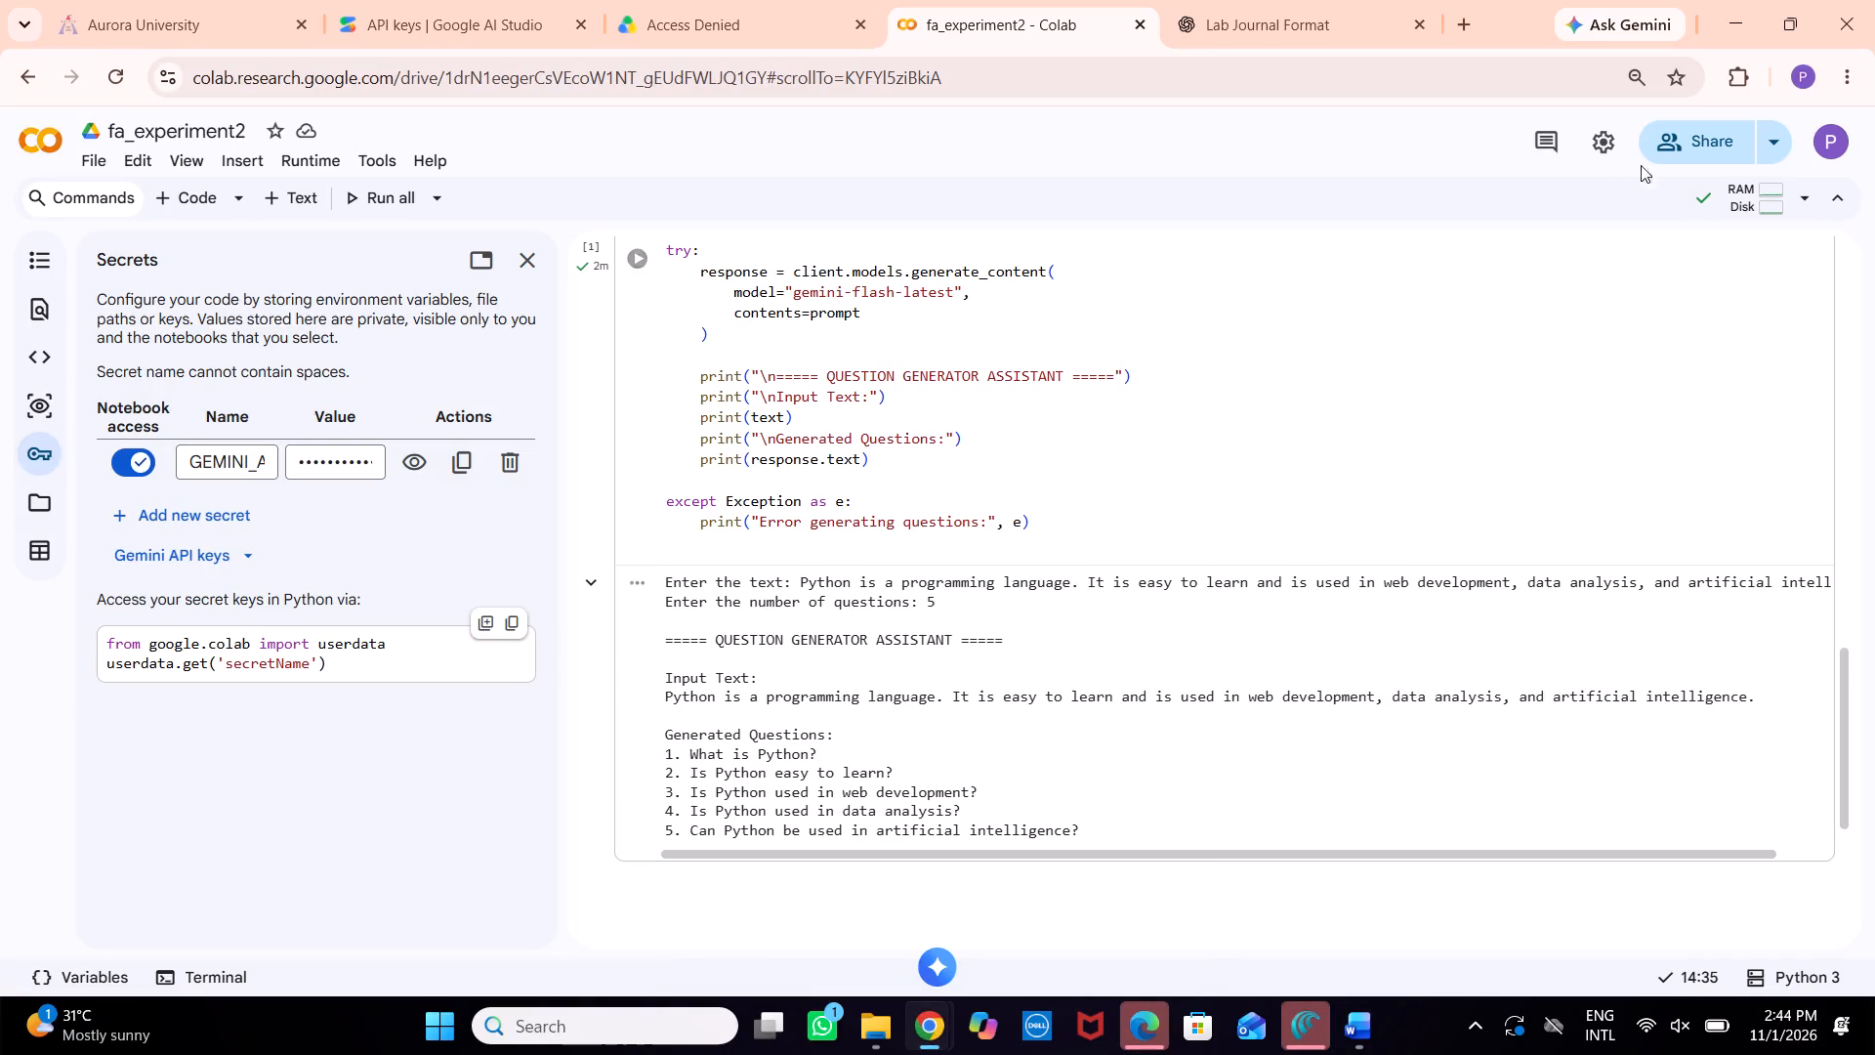
left_click(1664, 157)
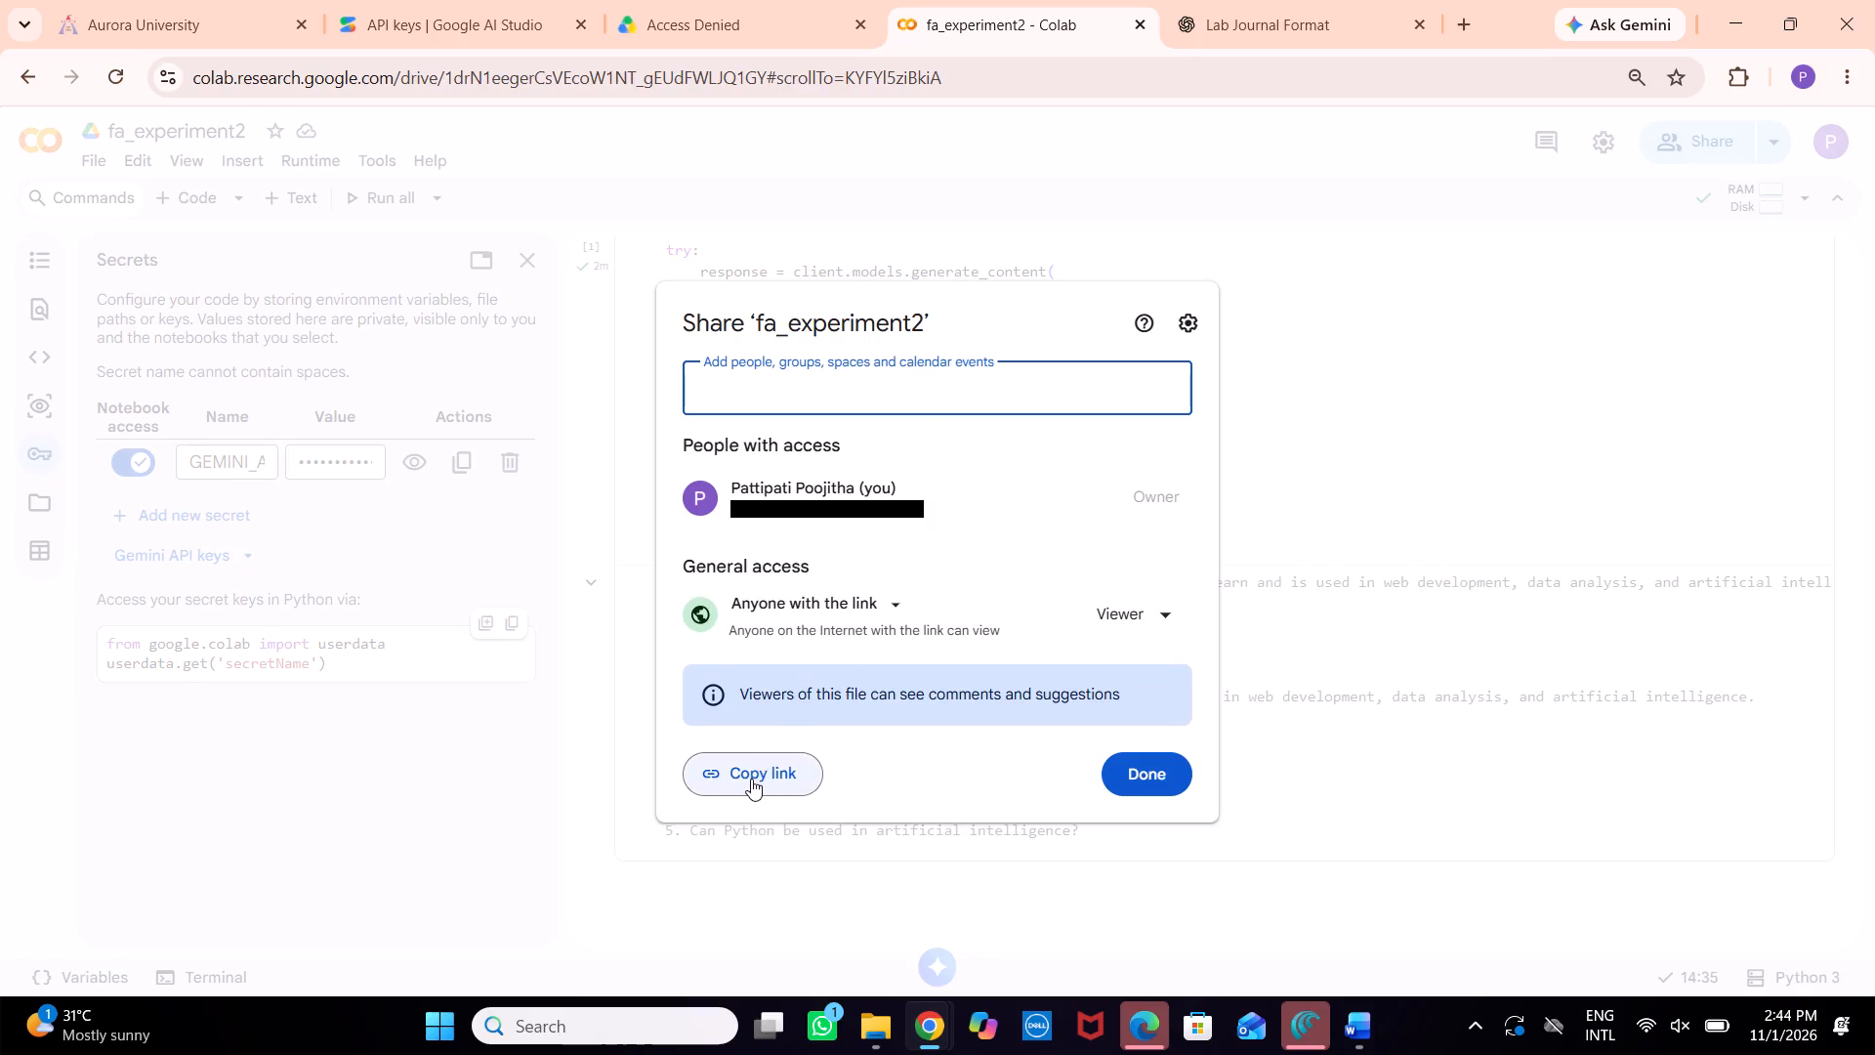
left_click(751, 779)
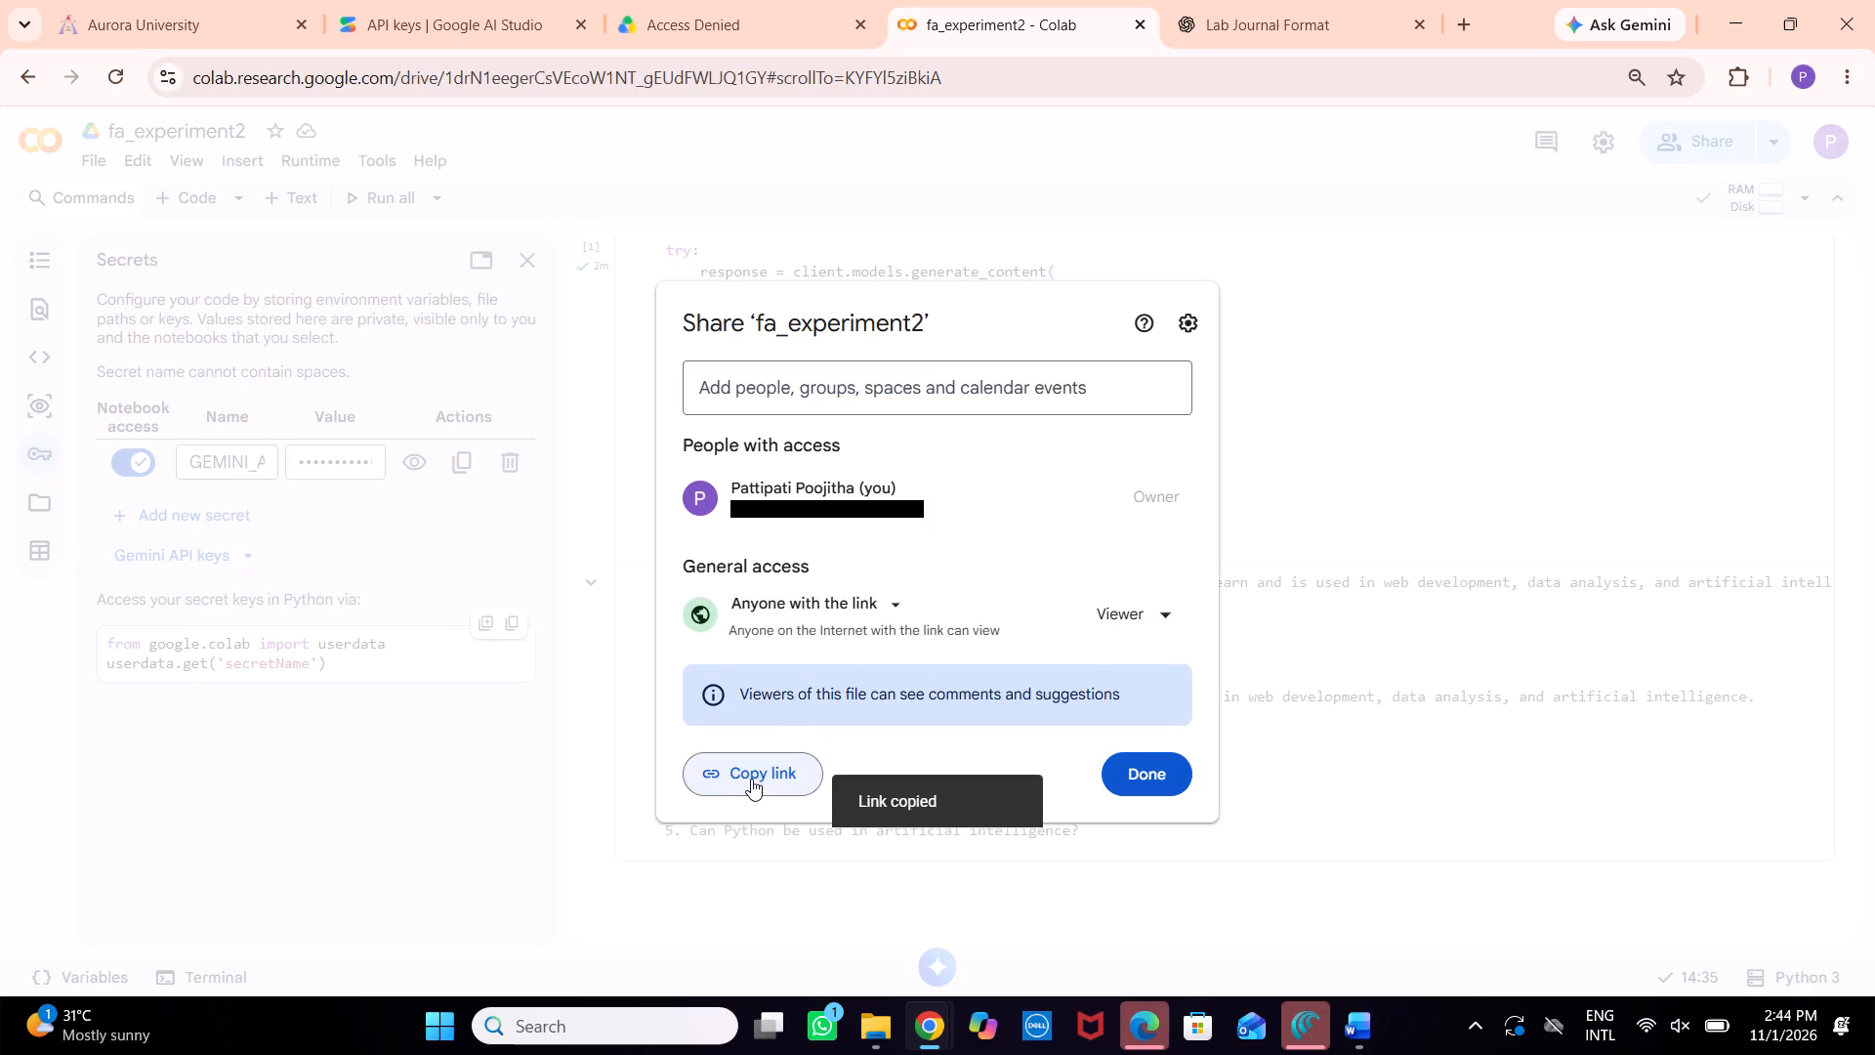
left_click(665, 232)
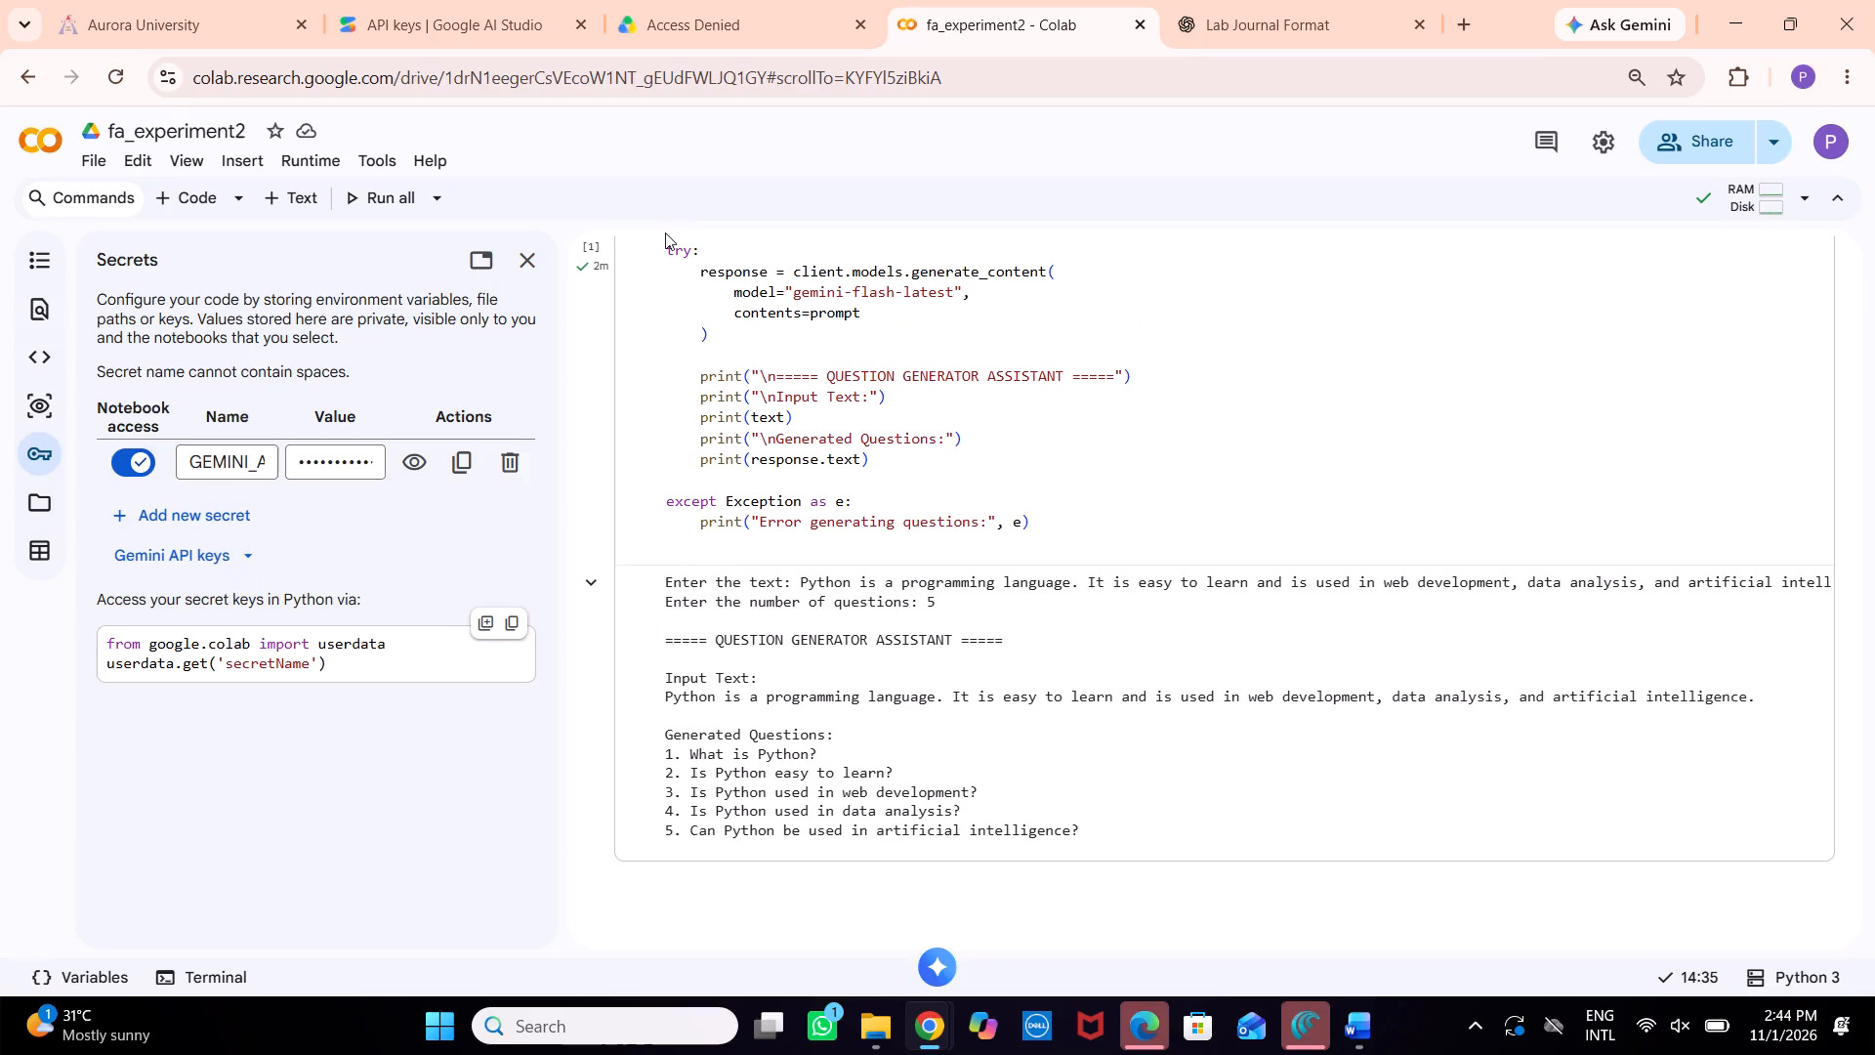
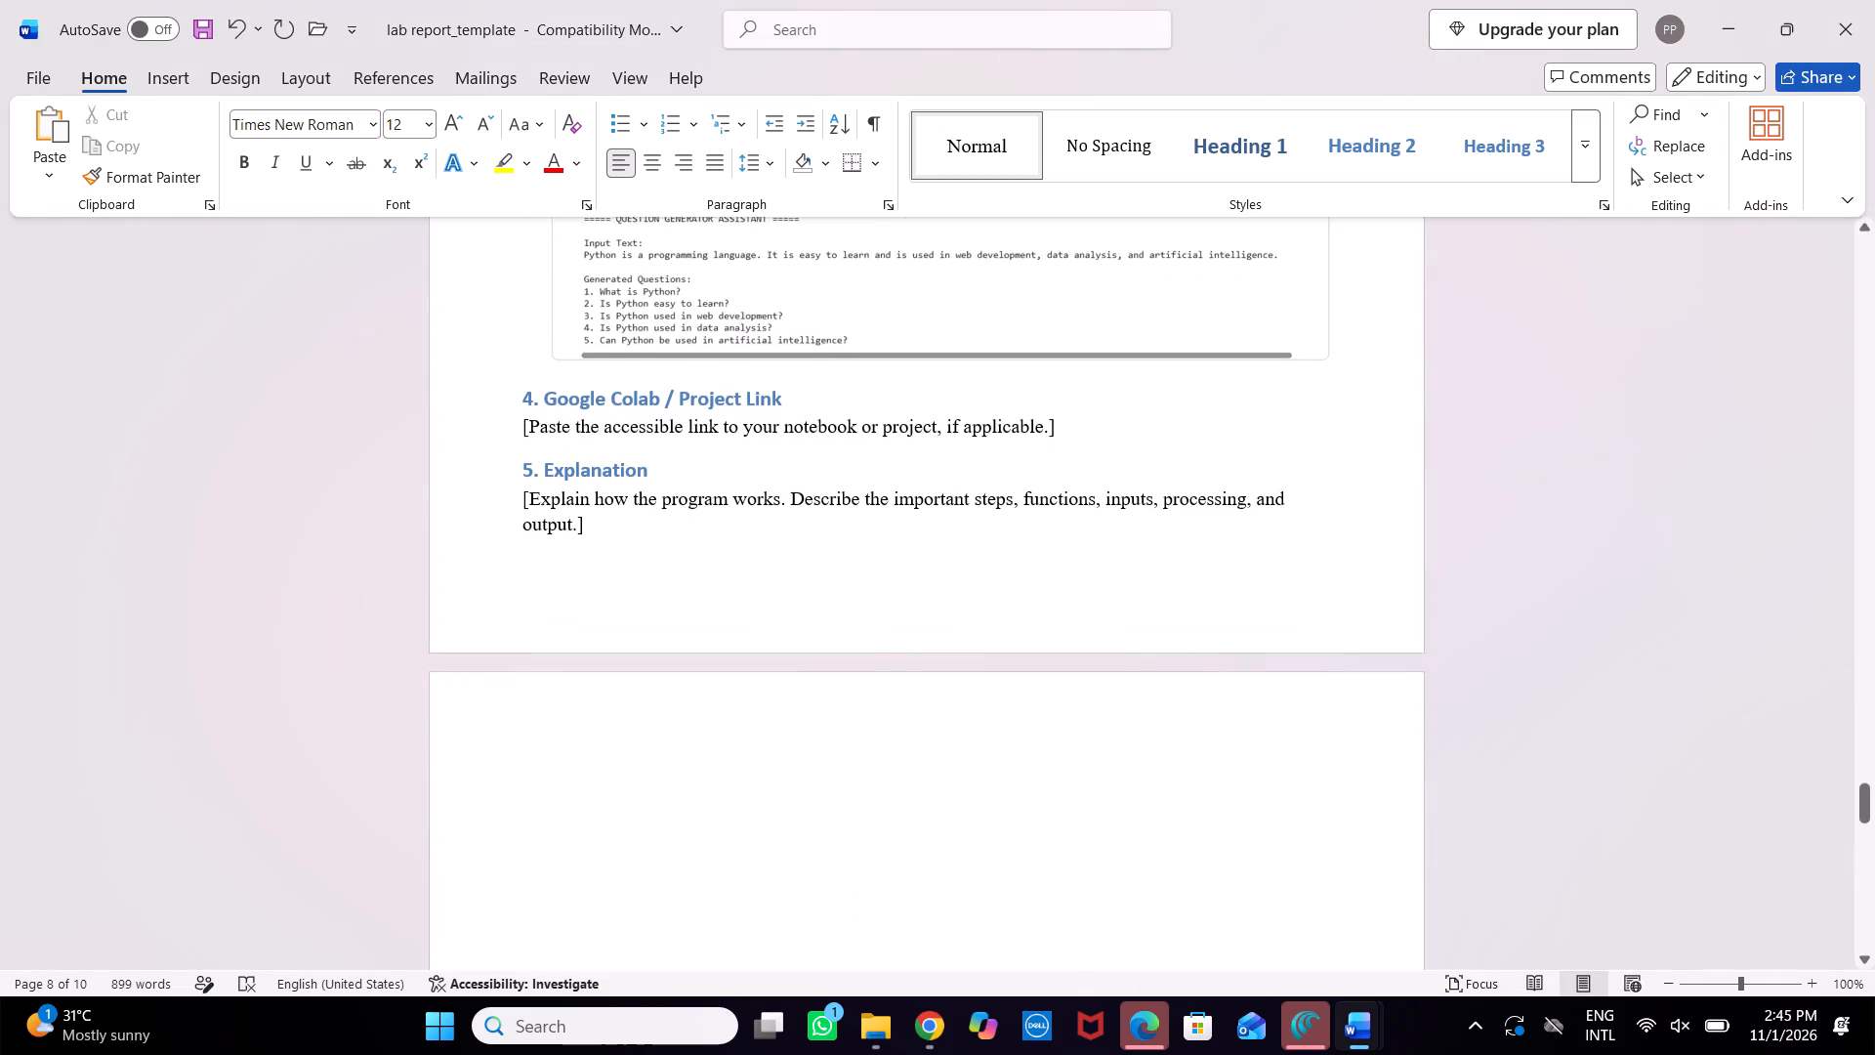
left_click(1082, 497)
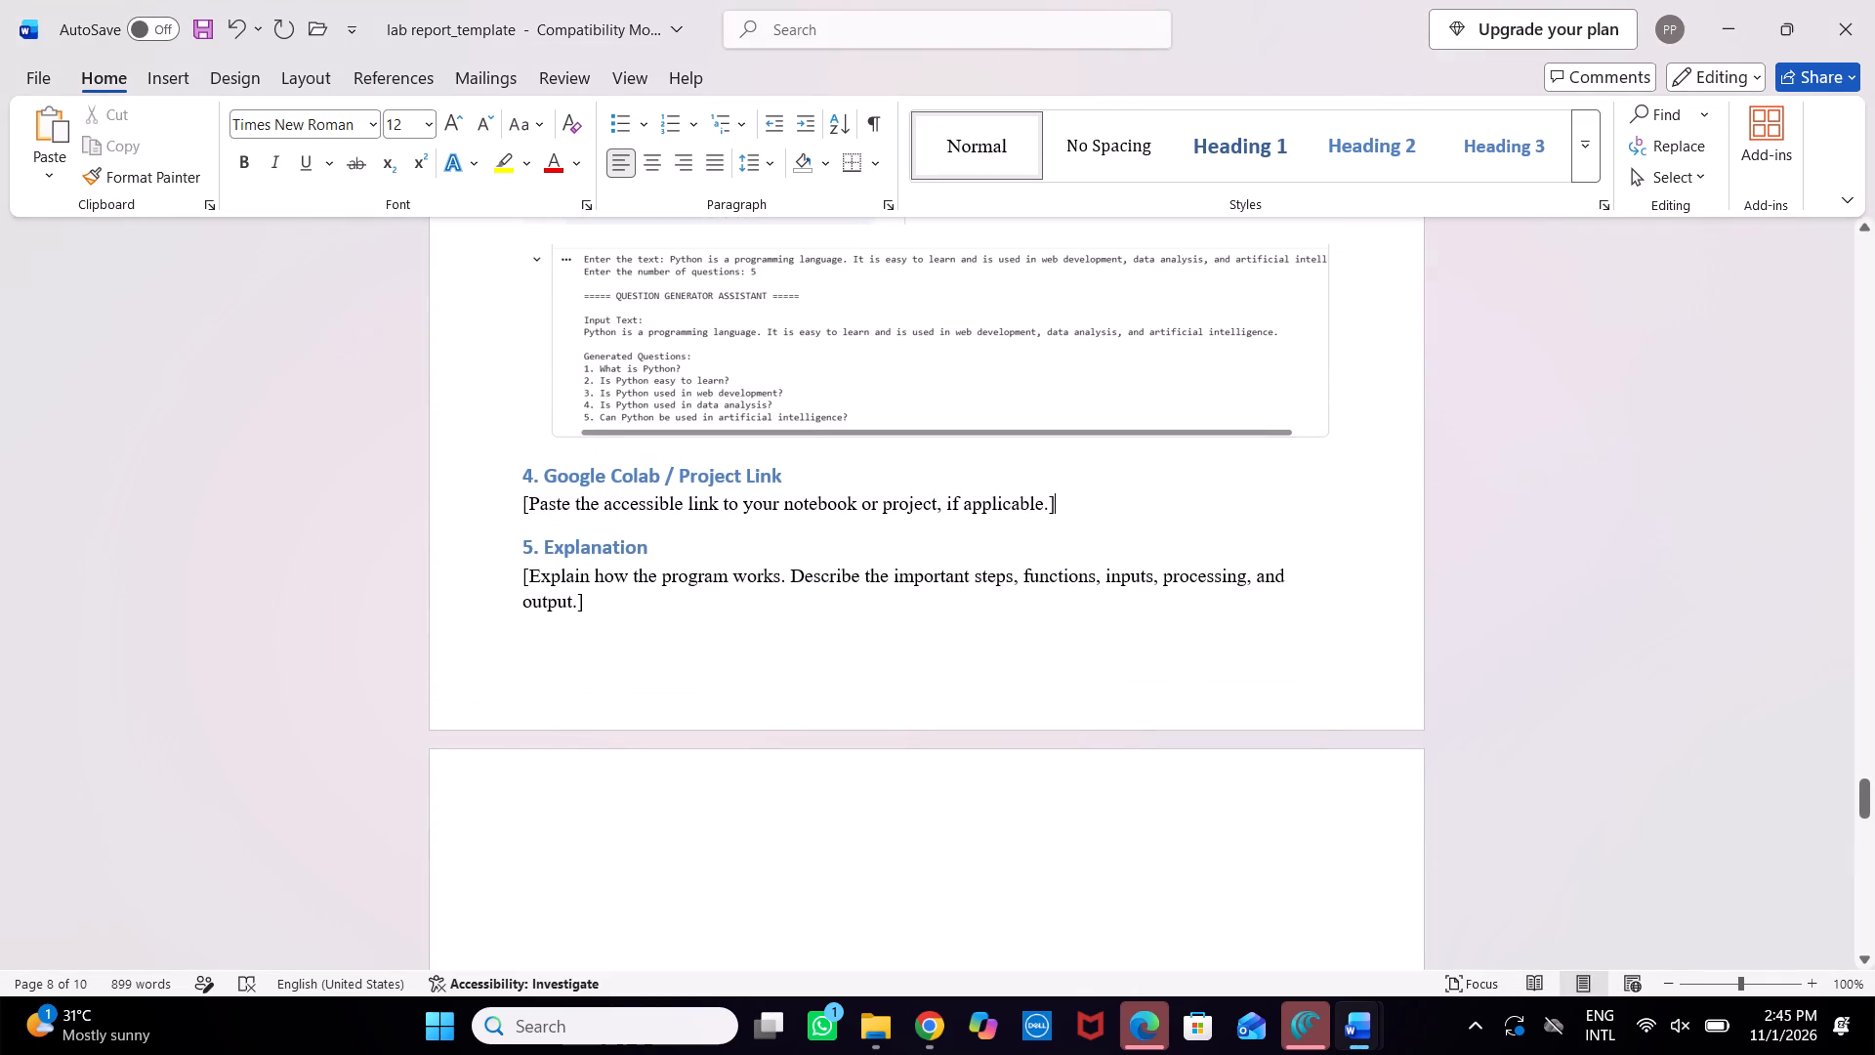
key("BackSpace")
key("BackSpace")
key("BackSpace")
key("BackSpace")
key("BackSpace")
key("BackSpace")
key("BackSpace")
key("BackSpace")
key("BackSpace")
key("BackSpace")
key("BackSpace")
key("BackSpace")
key("BackSpace")
key("BackSpace")
key("BackSpace")
key("BackSpace")
key("BackSpace")
key("BackSpace")
key("BackSpace")
key("BackSpace")
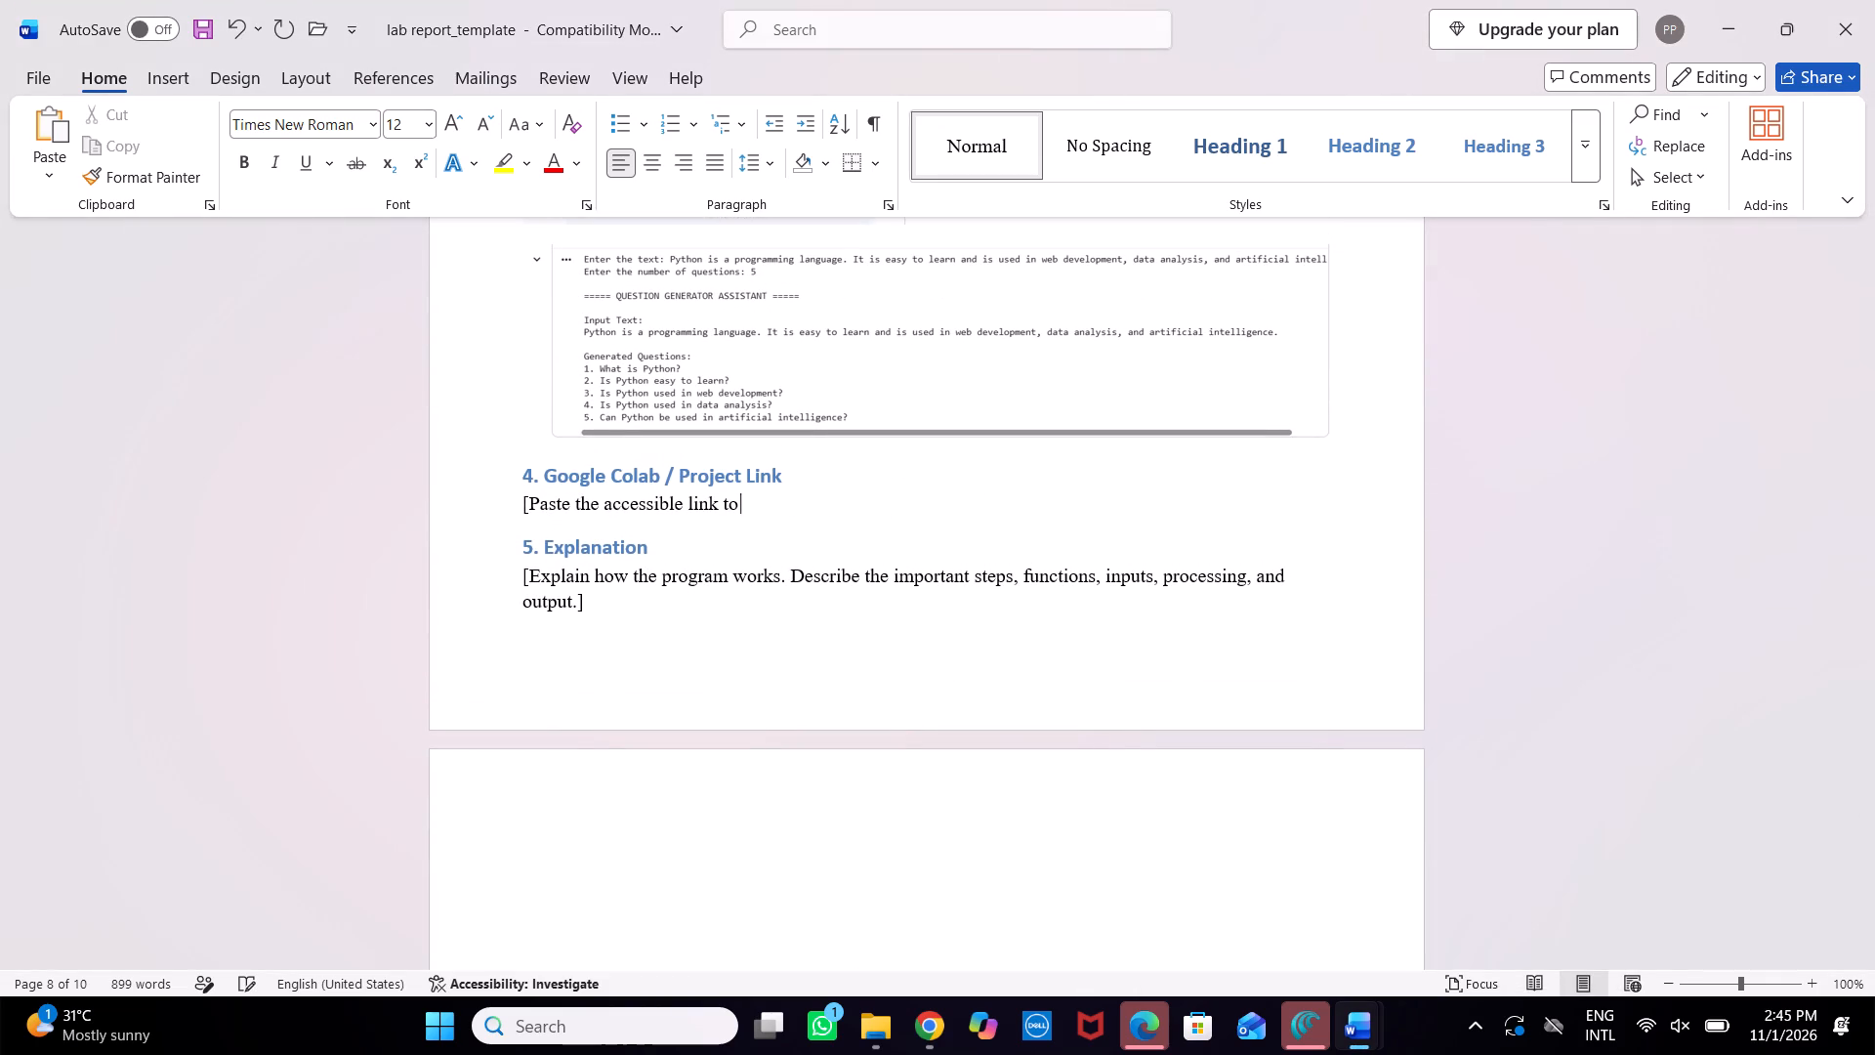
key("BackSpace")
key("BackSpace")
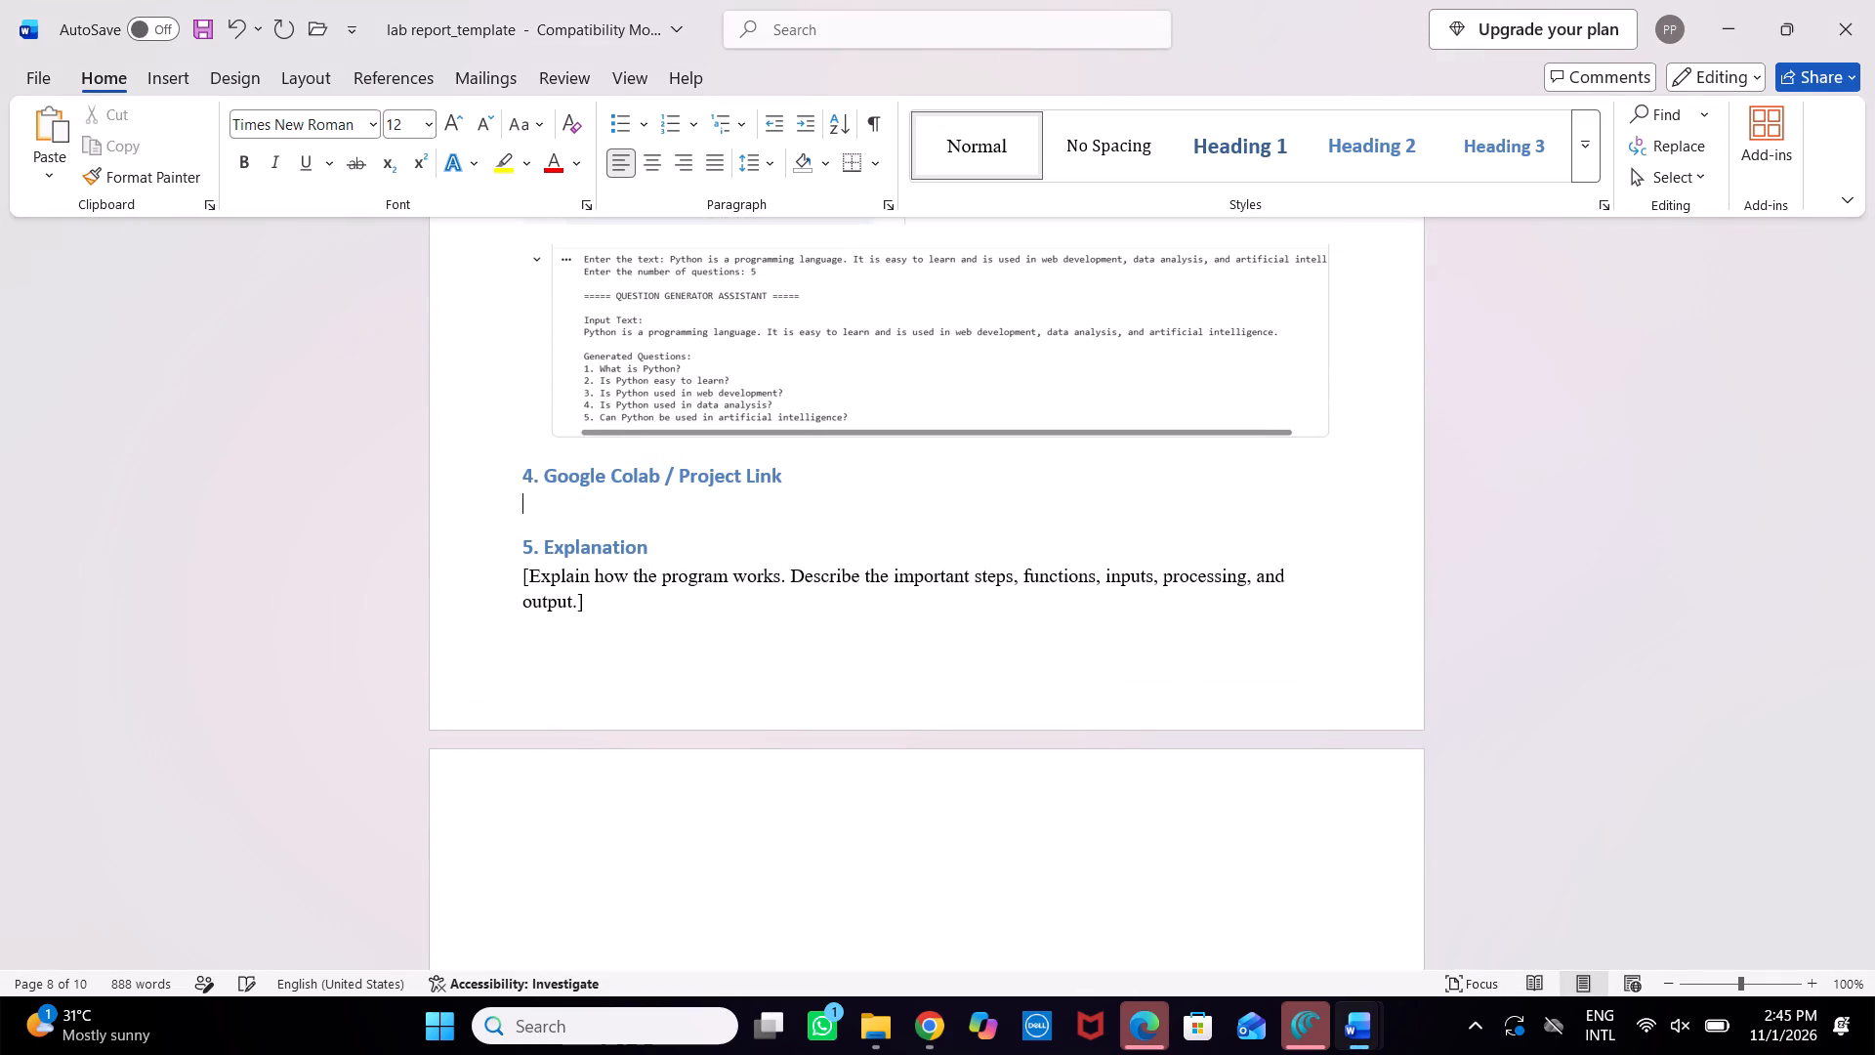
key("ctrl+v")
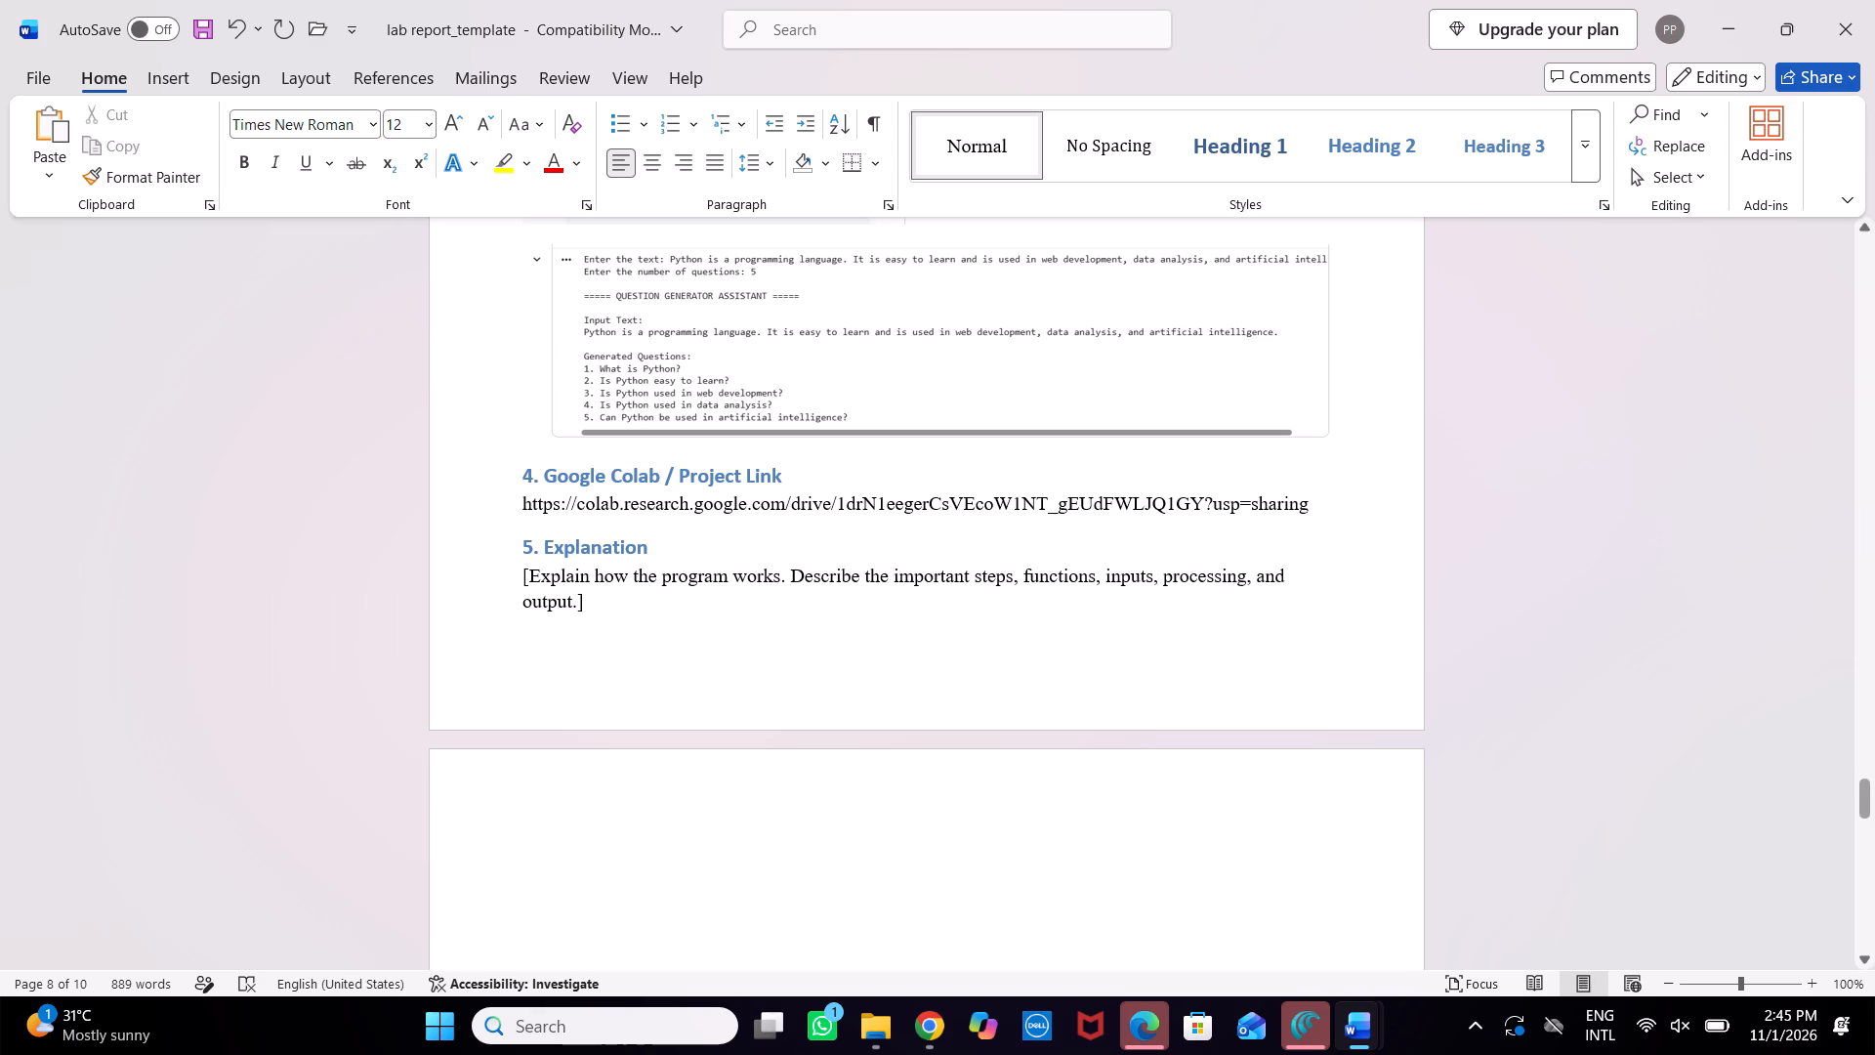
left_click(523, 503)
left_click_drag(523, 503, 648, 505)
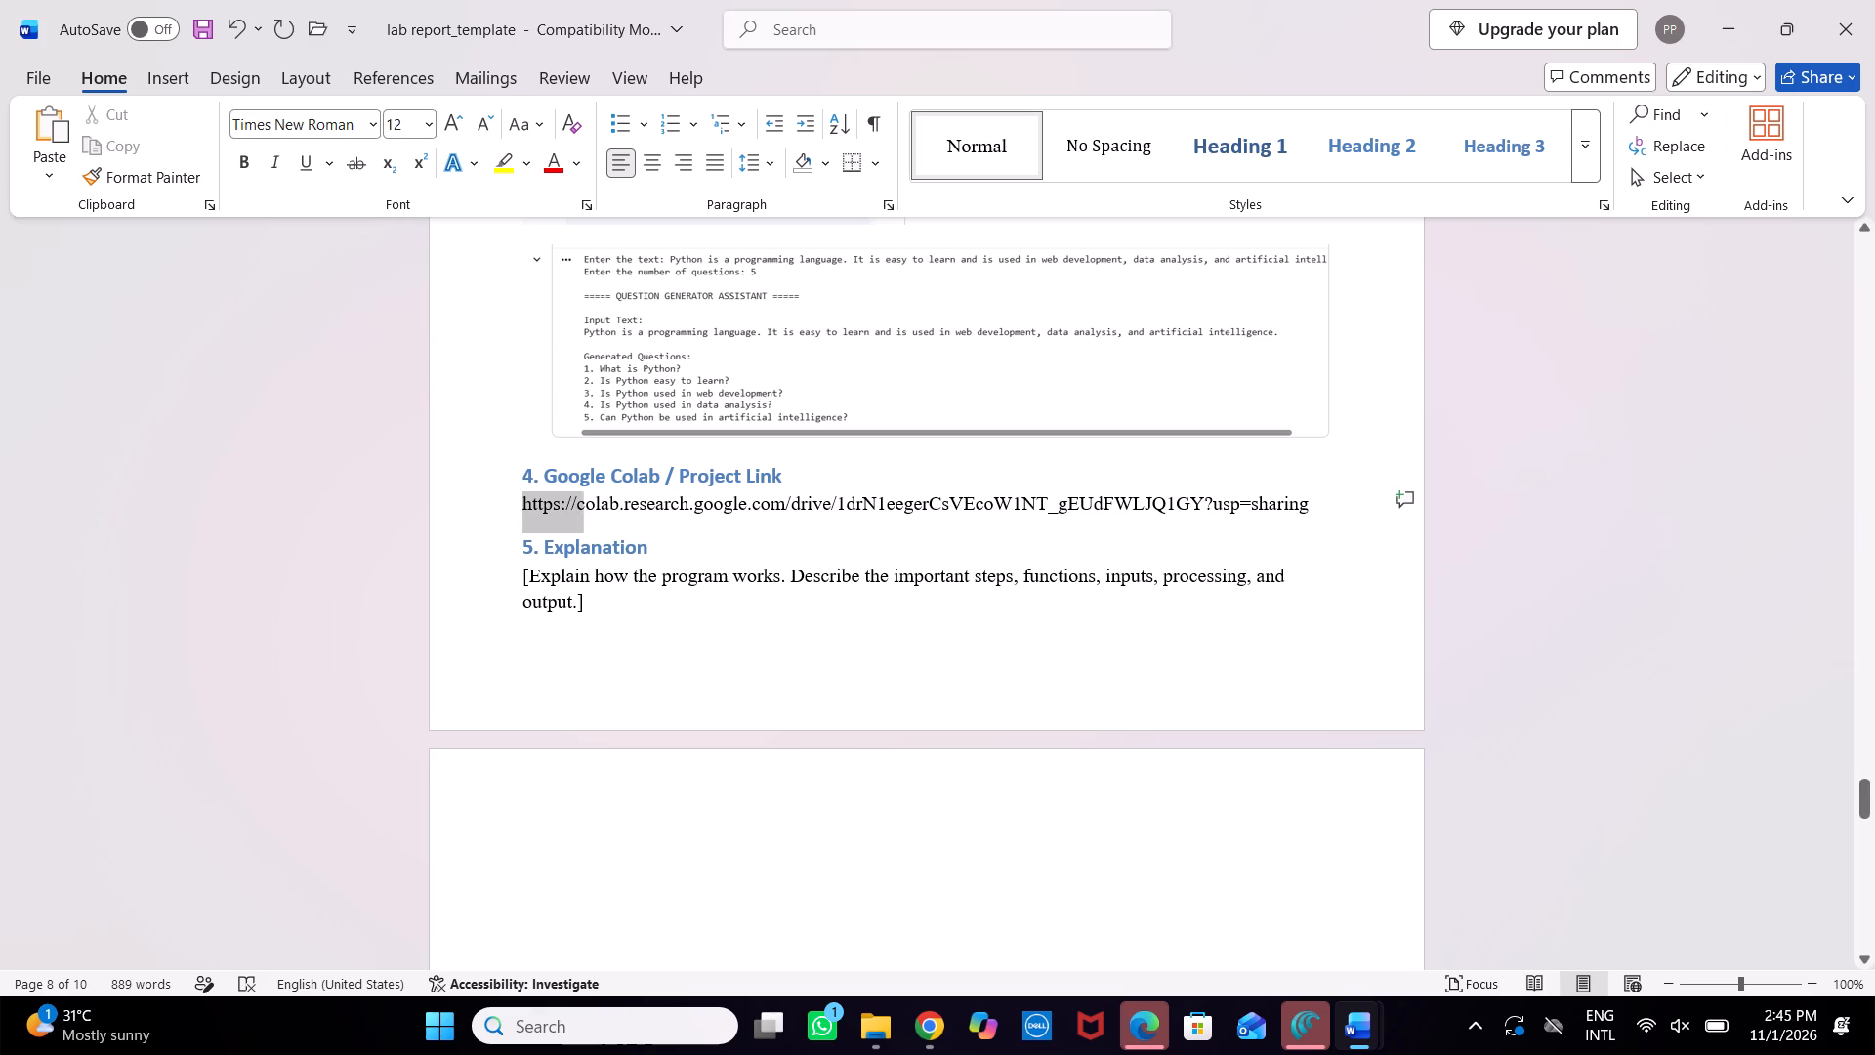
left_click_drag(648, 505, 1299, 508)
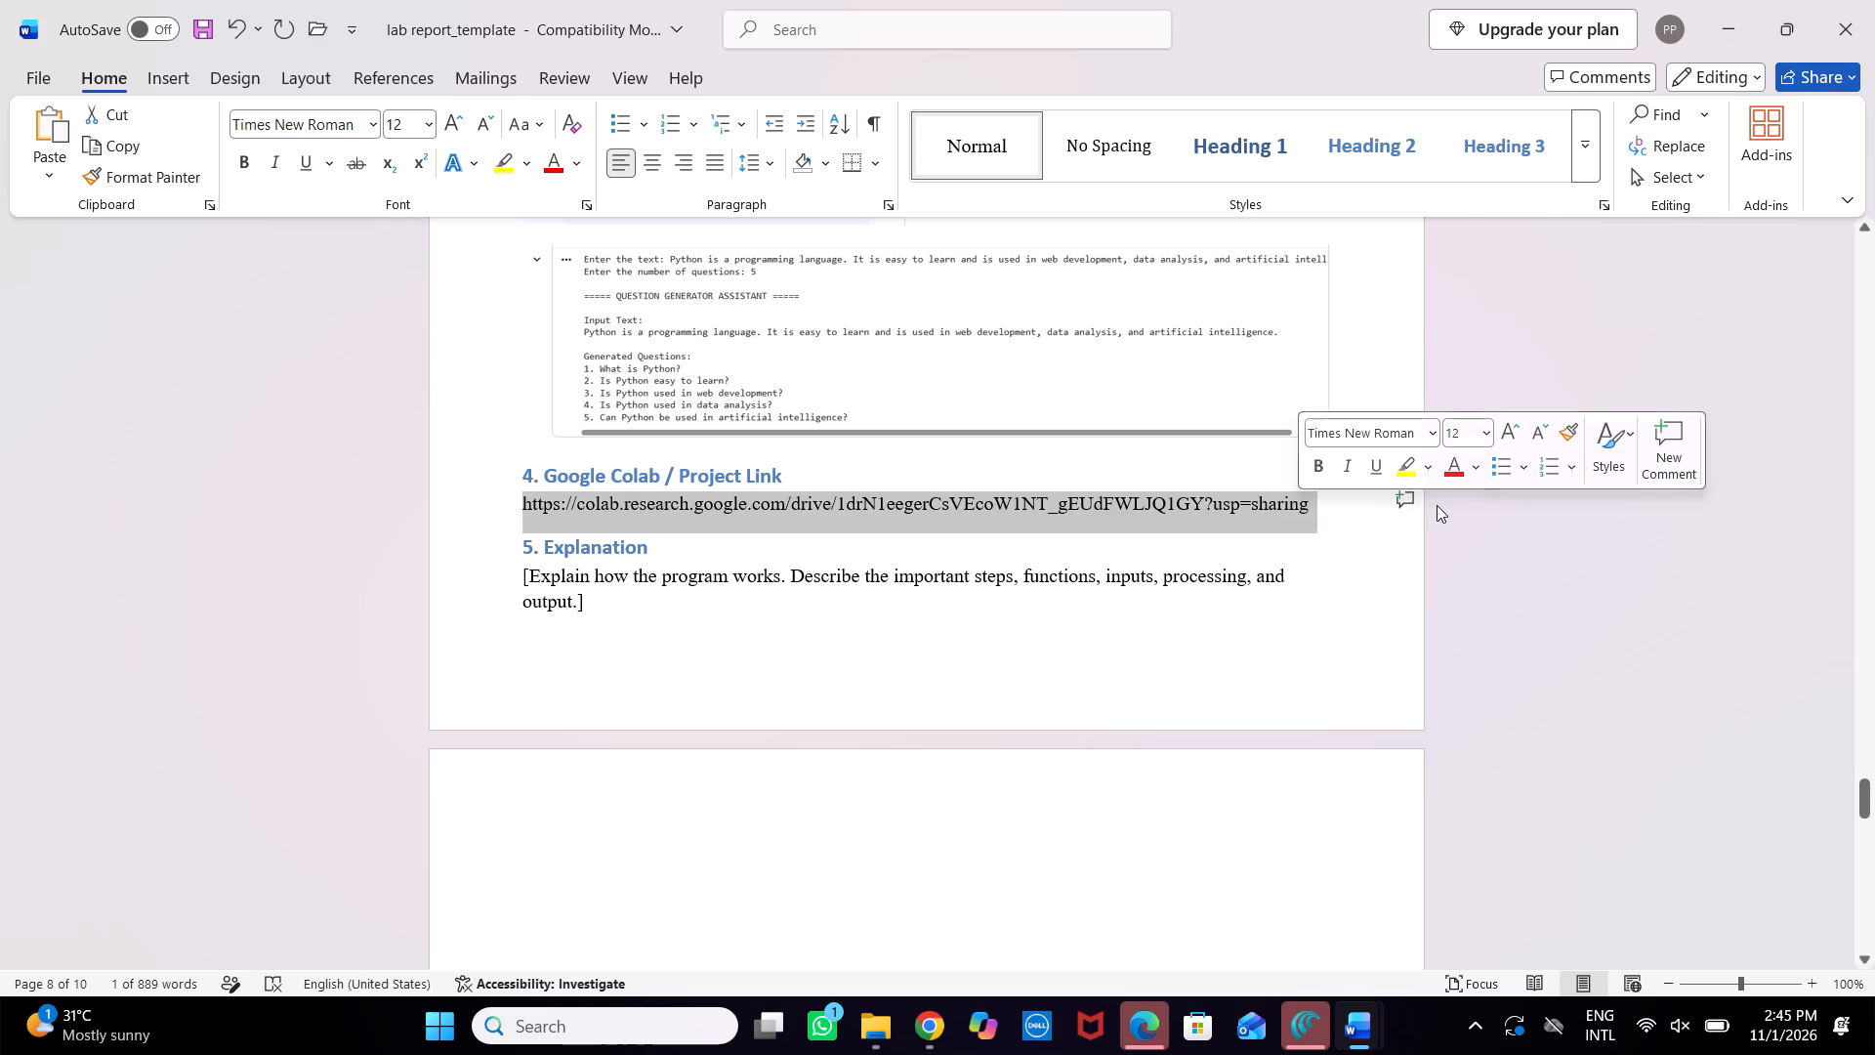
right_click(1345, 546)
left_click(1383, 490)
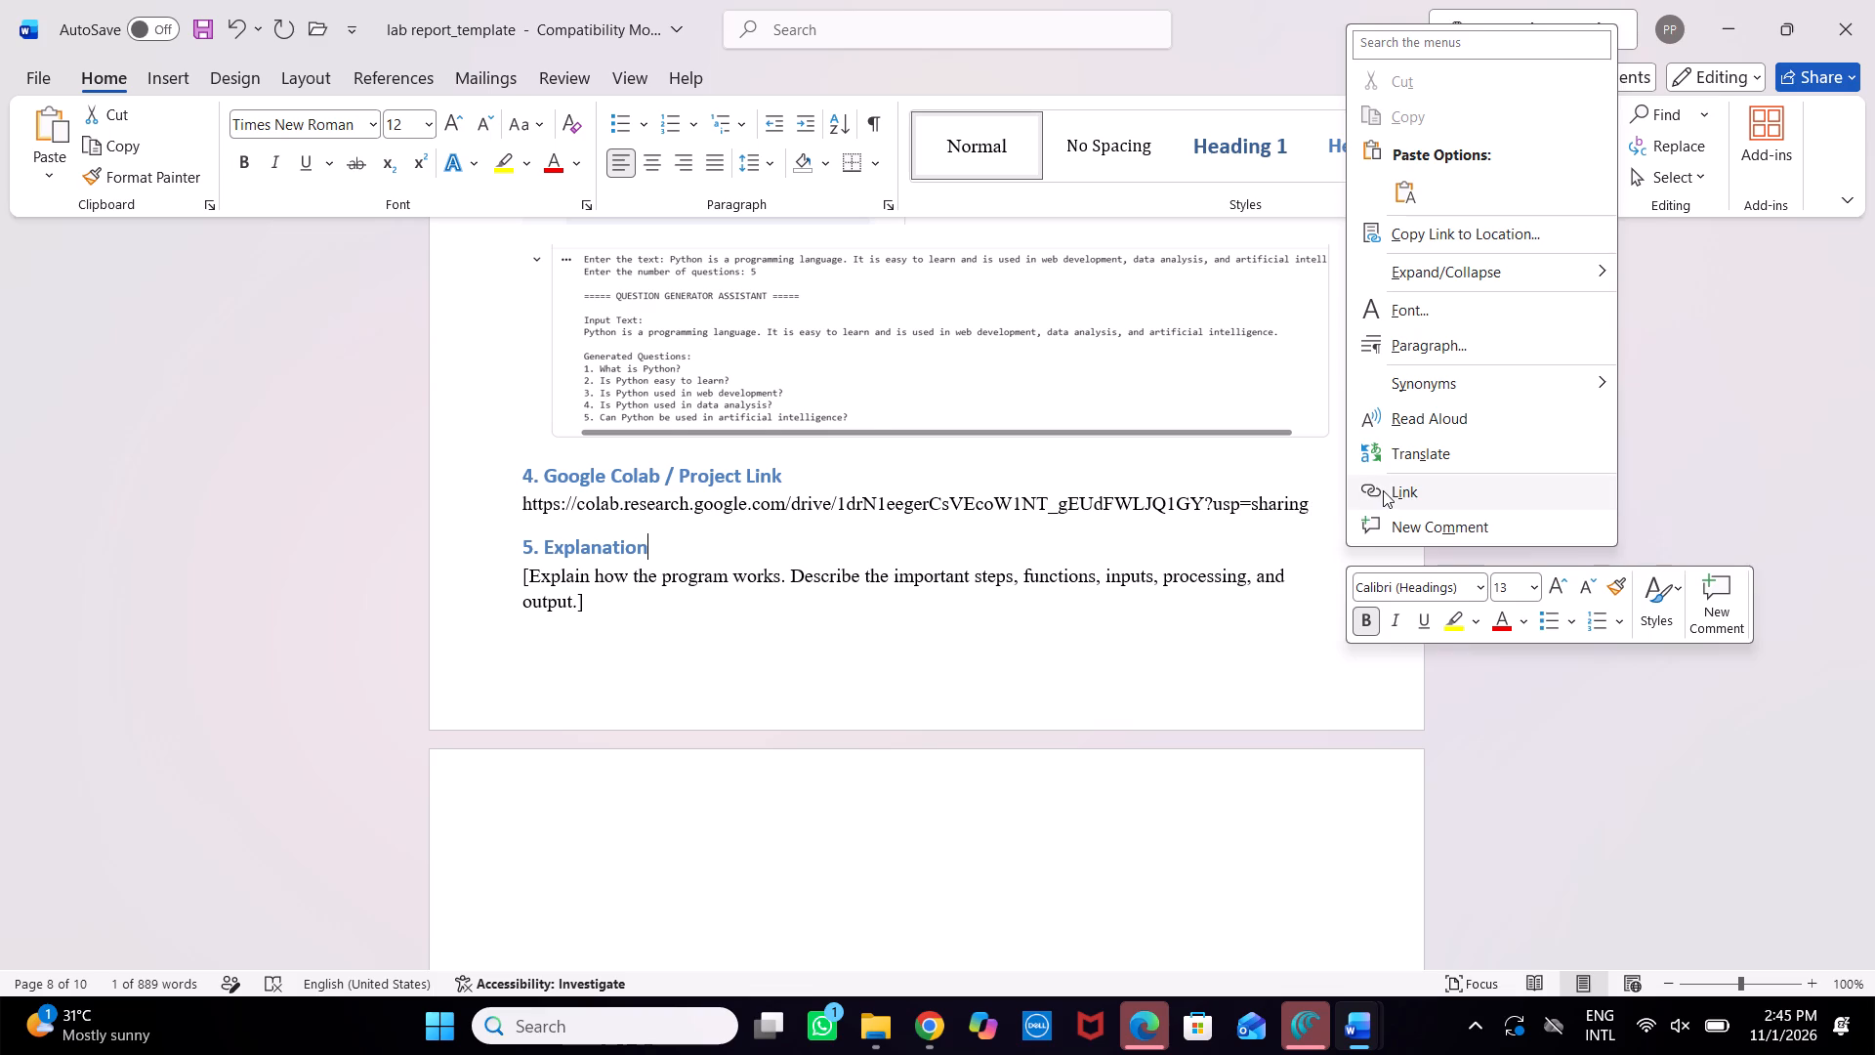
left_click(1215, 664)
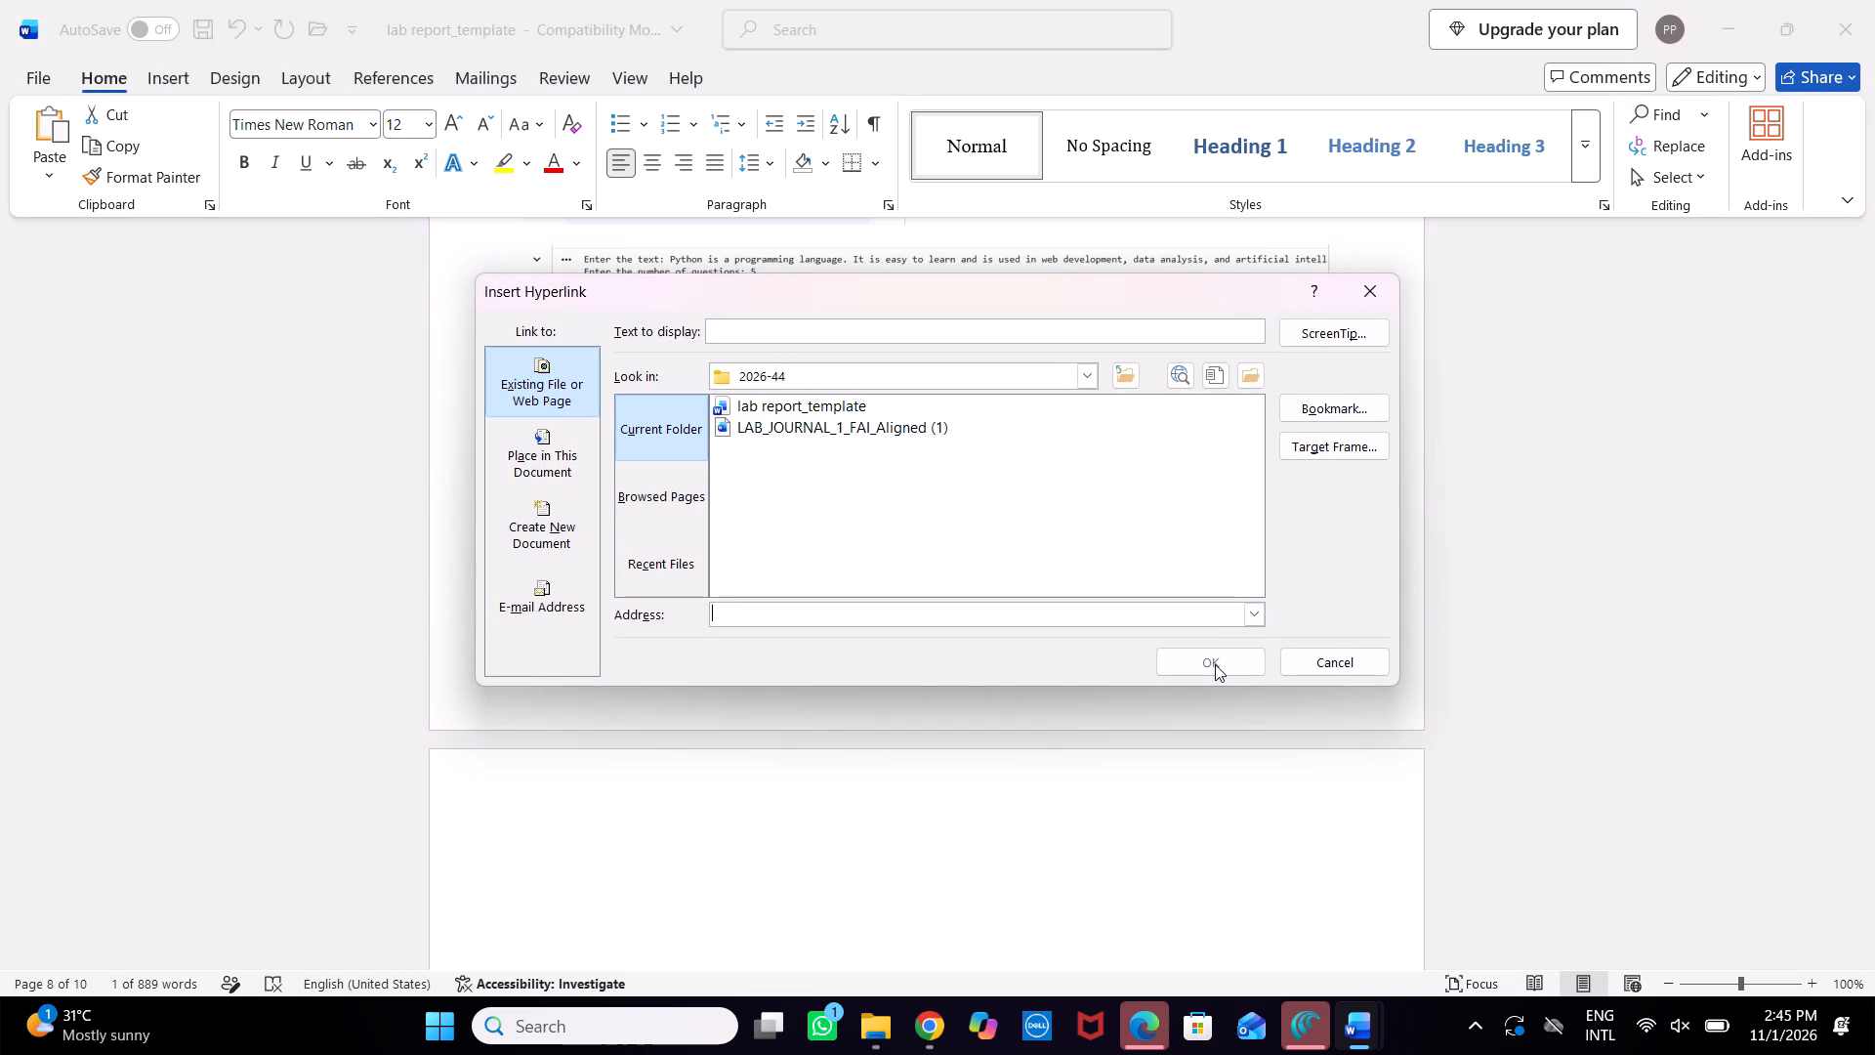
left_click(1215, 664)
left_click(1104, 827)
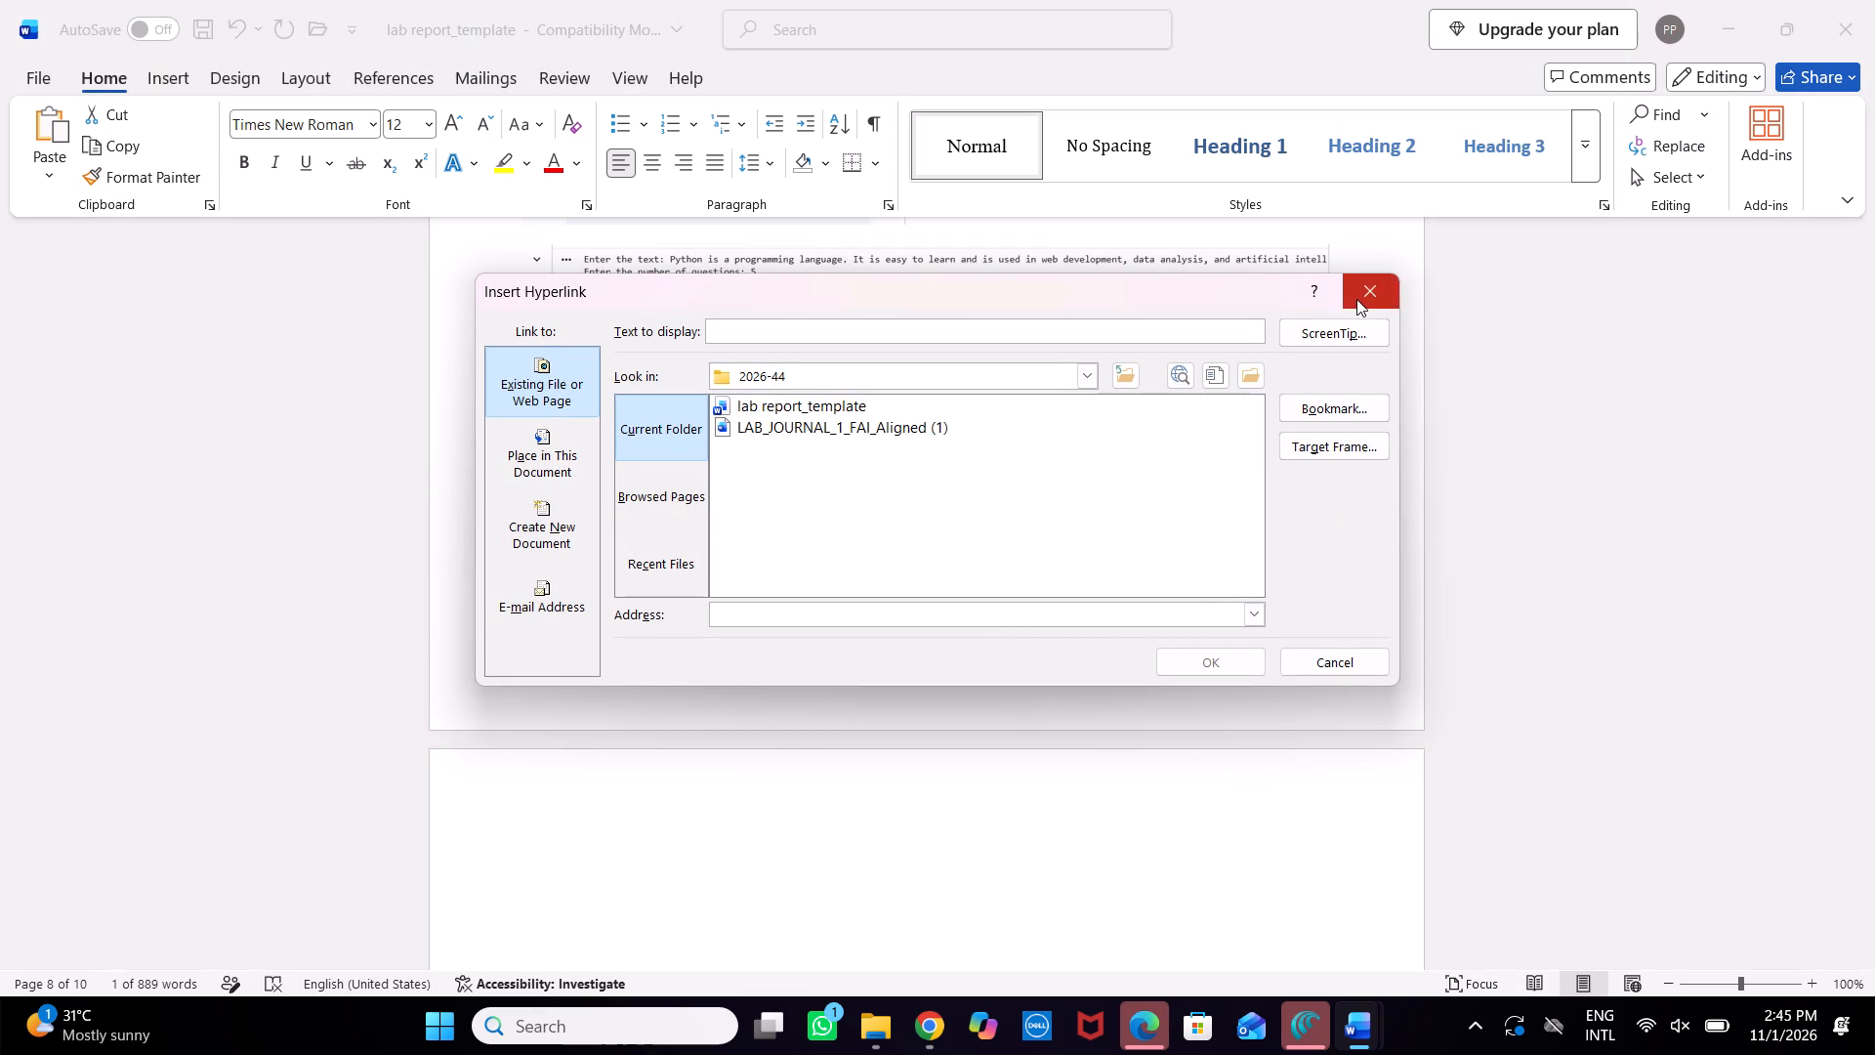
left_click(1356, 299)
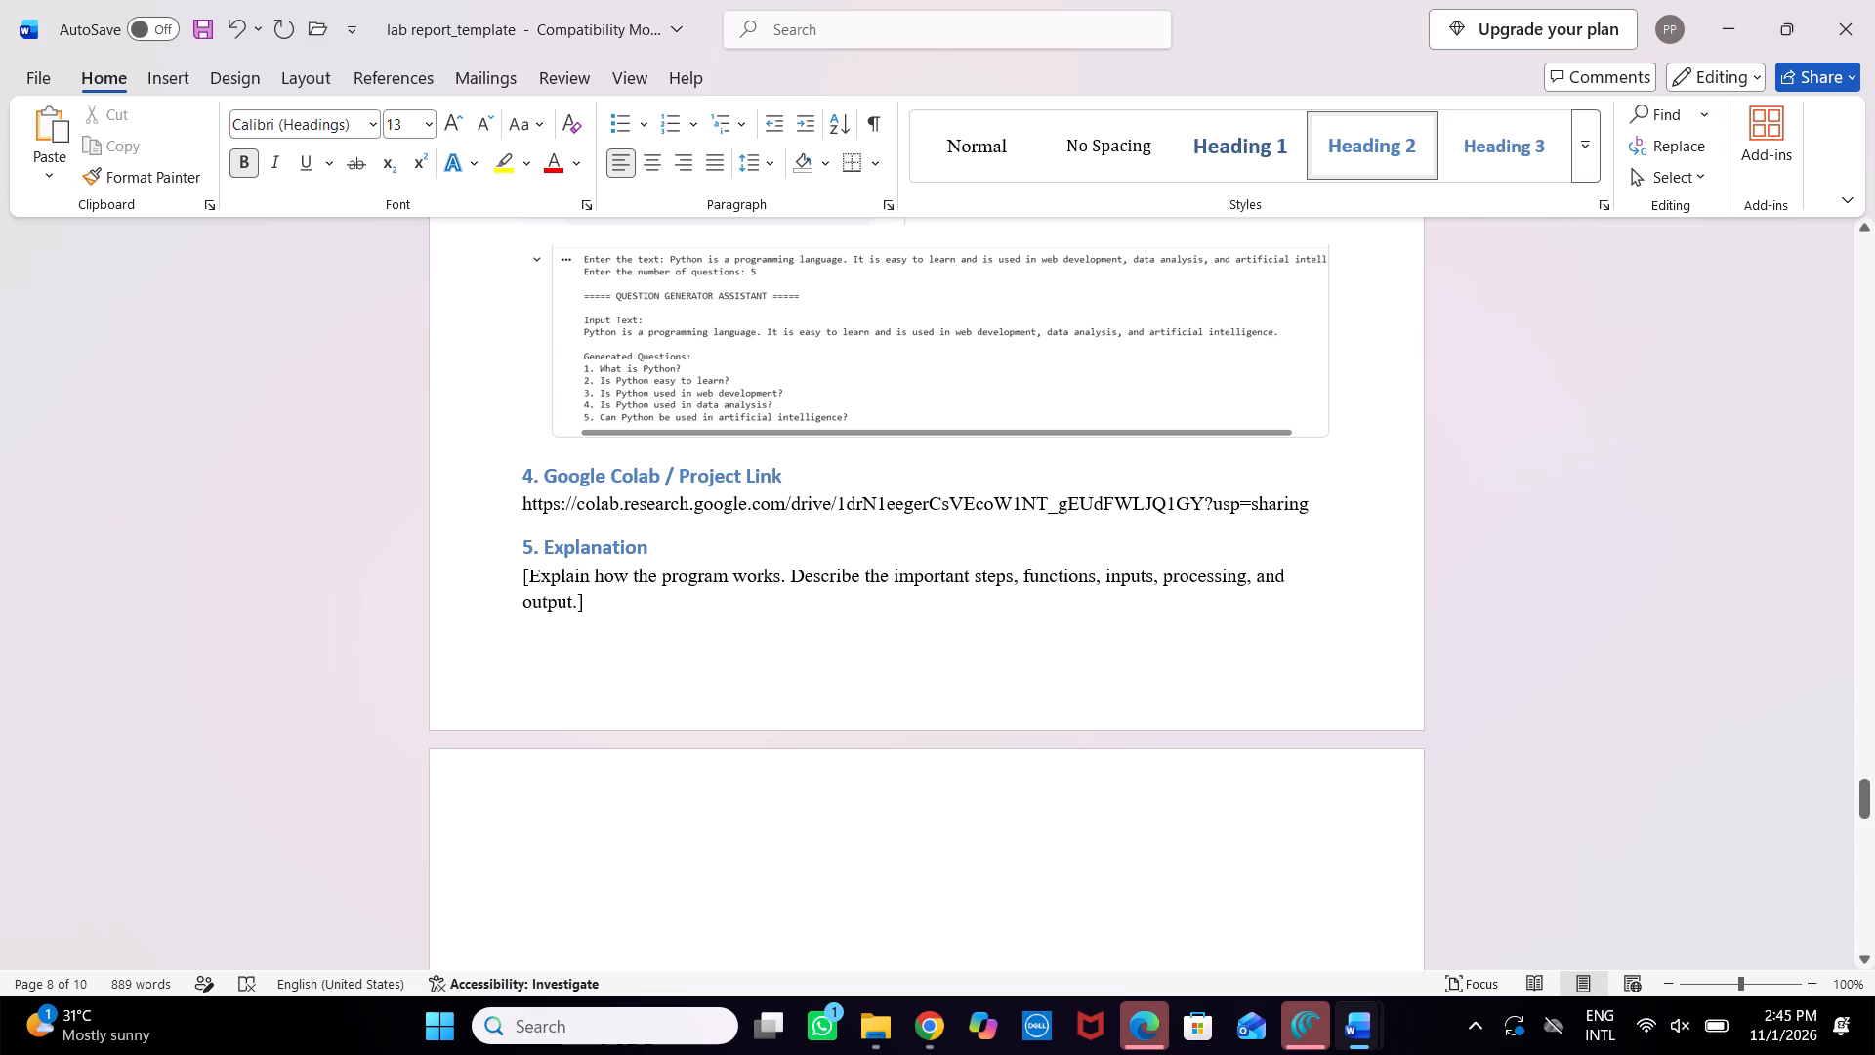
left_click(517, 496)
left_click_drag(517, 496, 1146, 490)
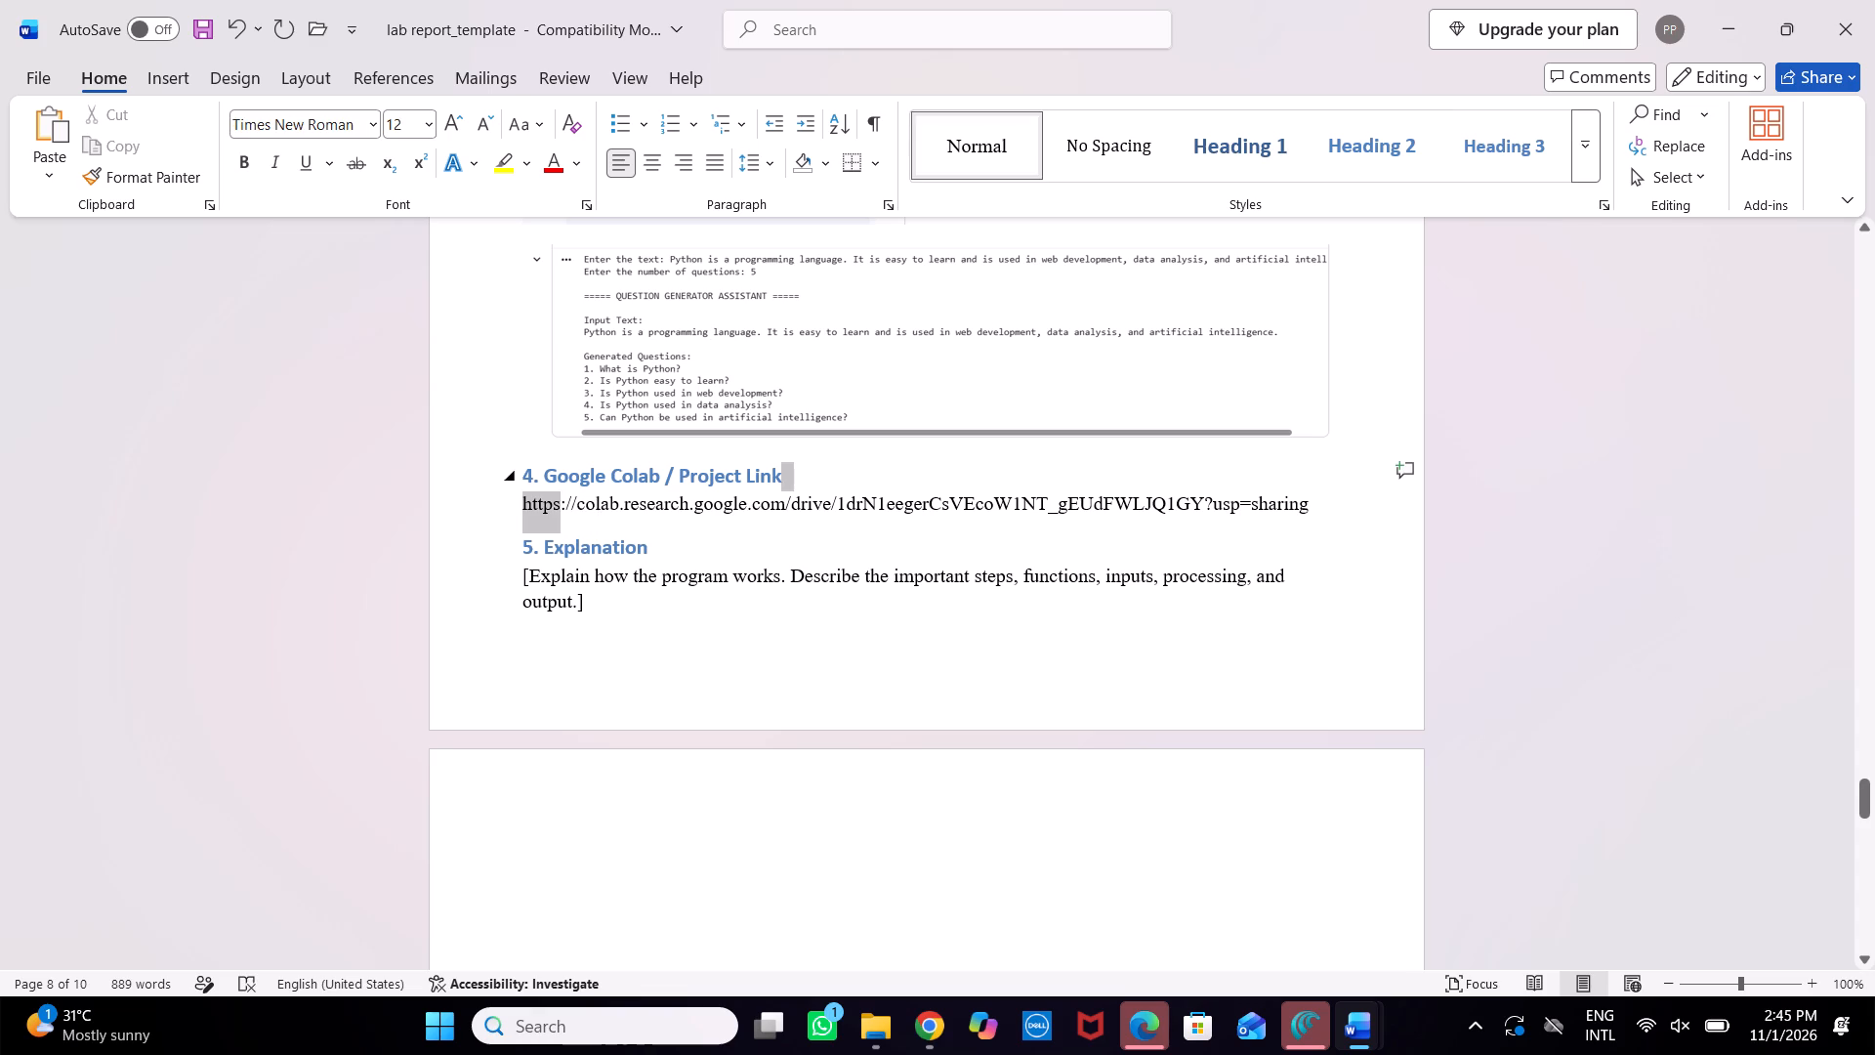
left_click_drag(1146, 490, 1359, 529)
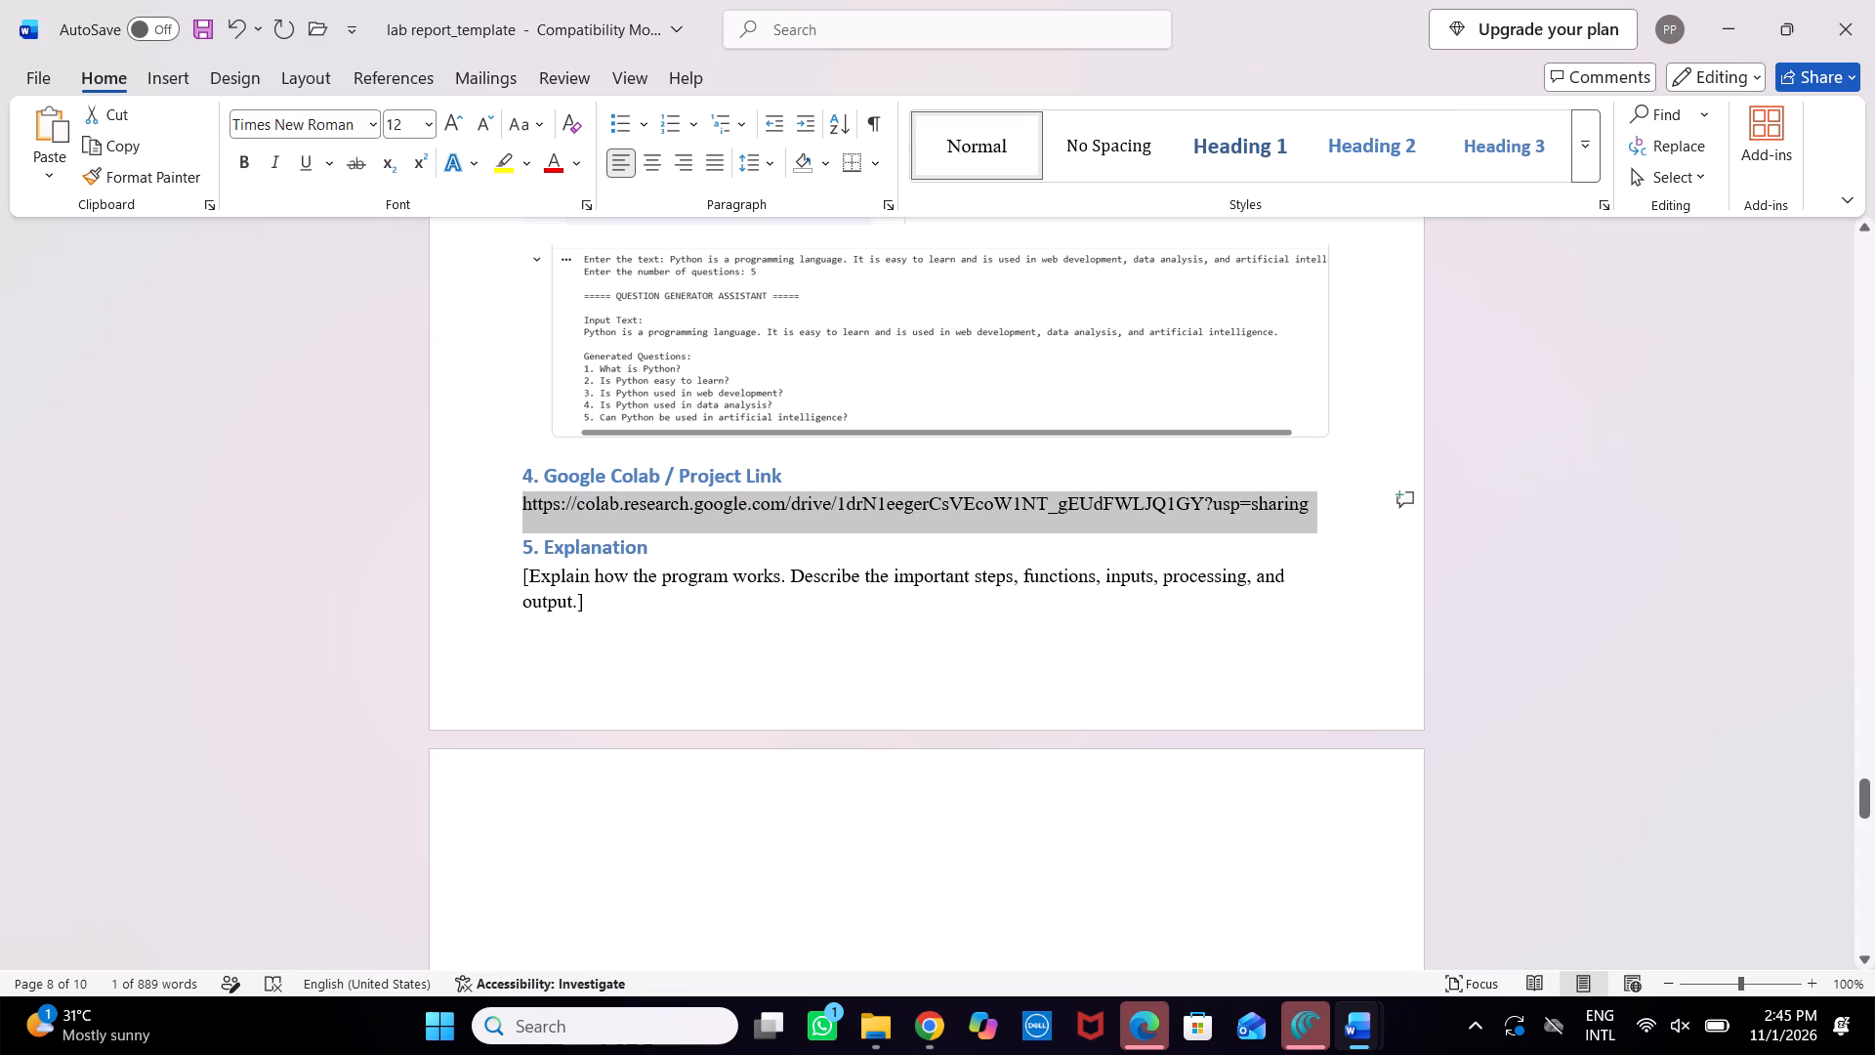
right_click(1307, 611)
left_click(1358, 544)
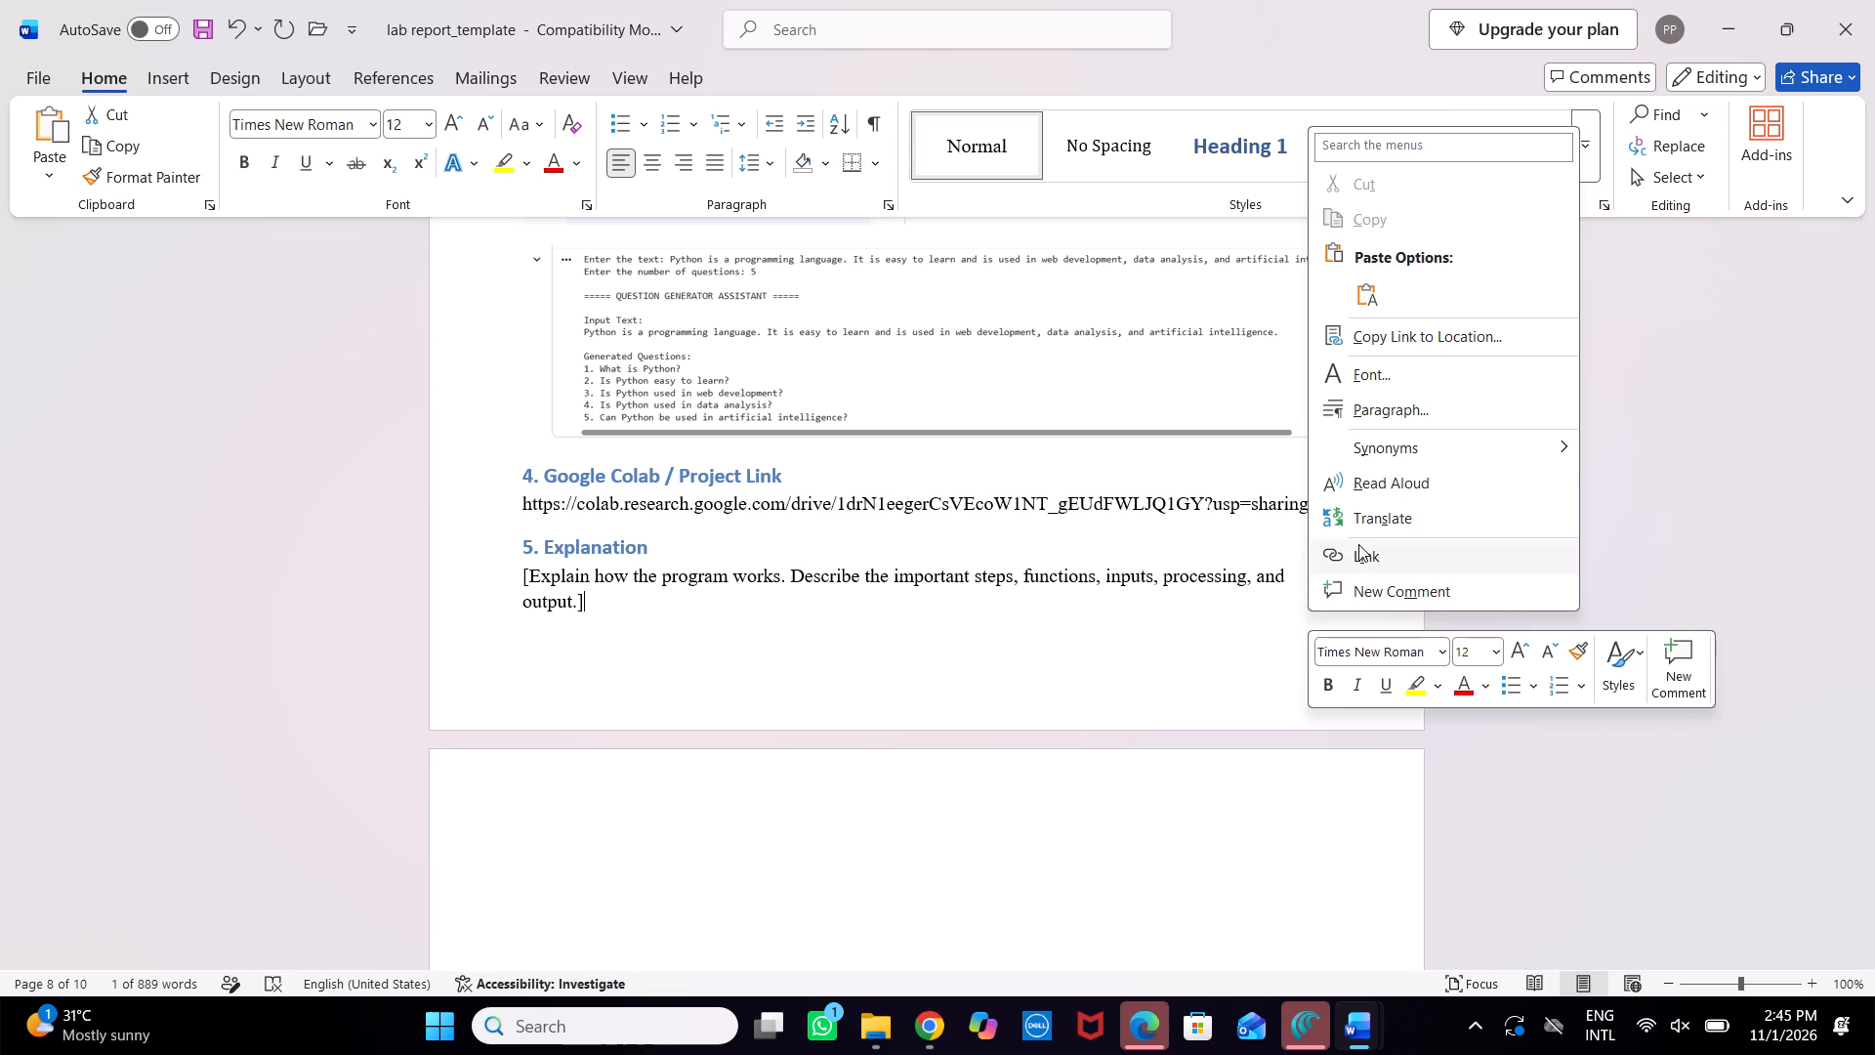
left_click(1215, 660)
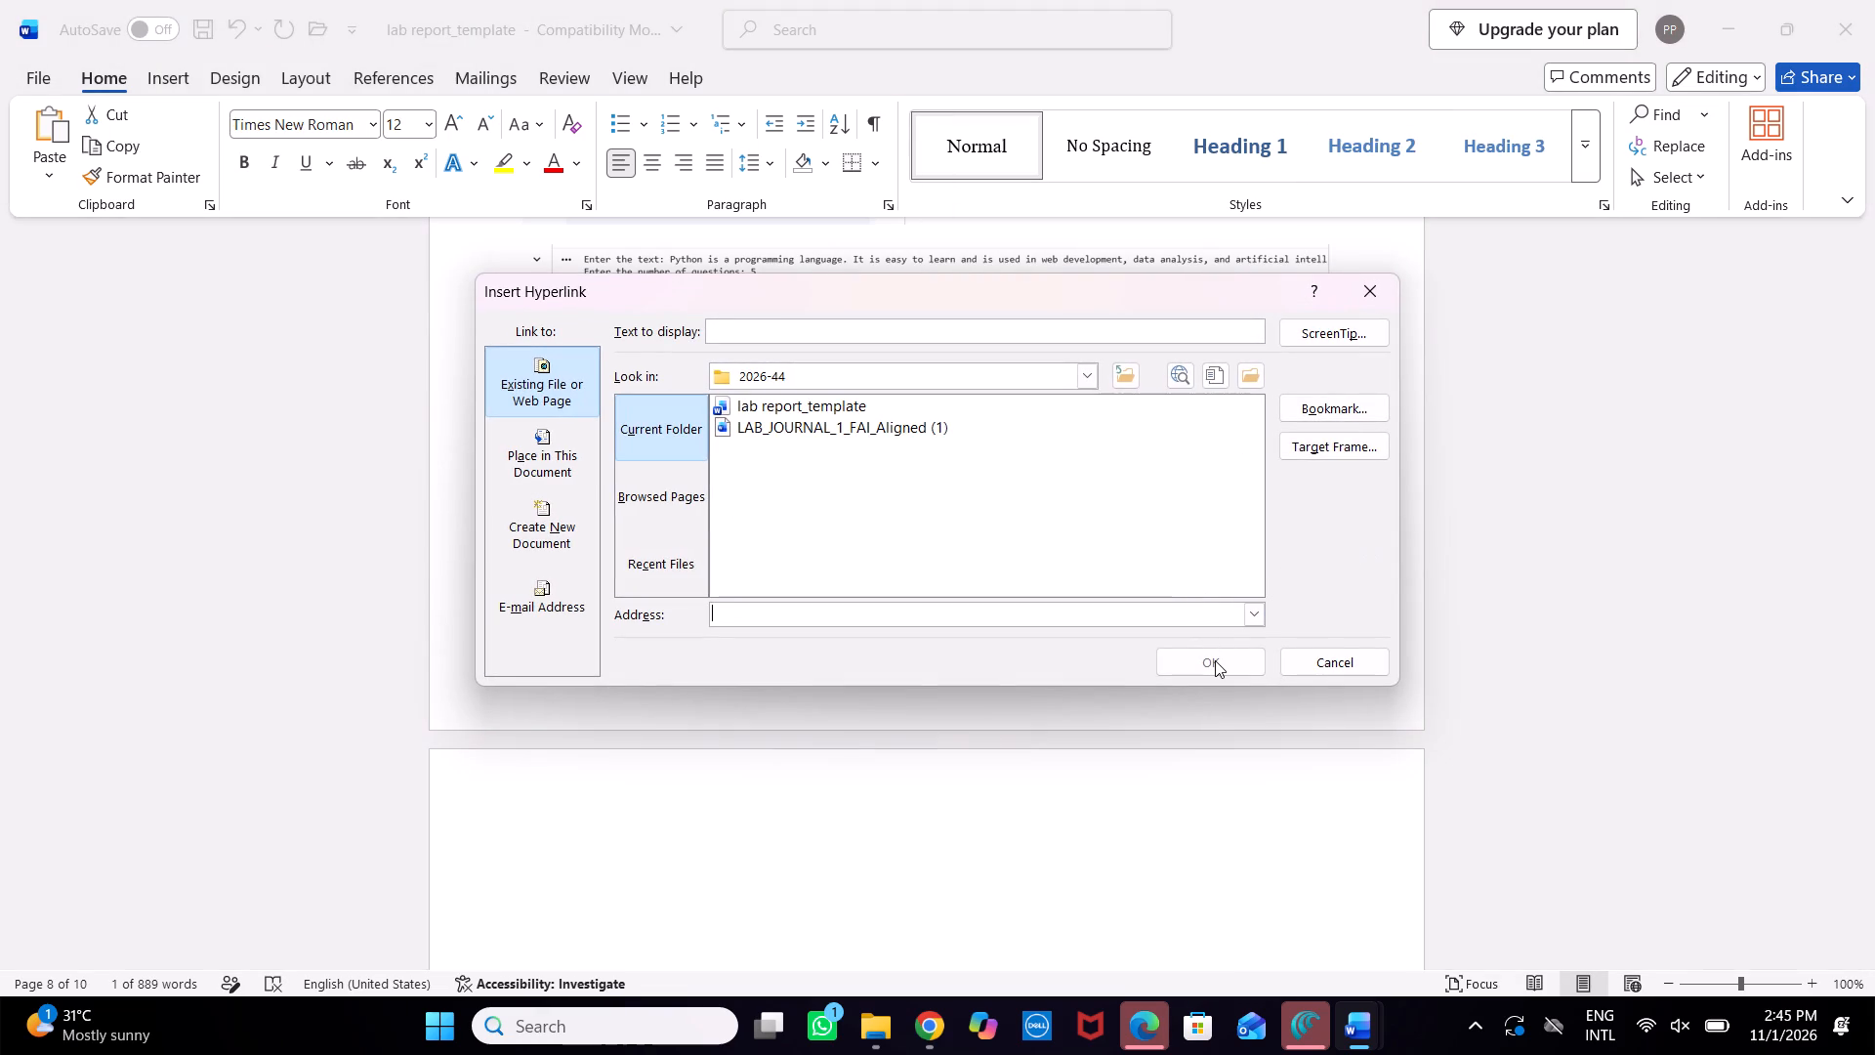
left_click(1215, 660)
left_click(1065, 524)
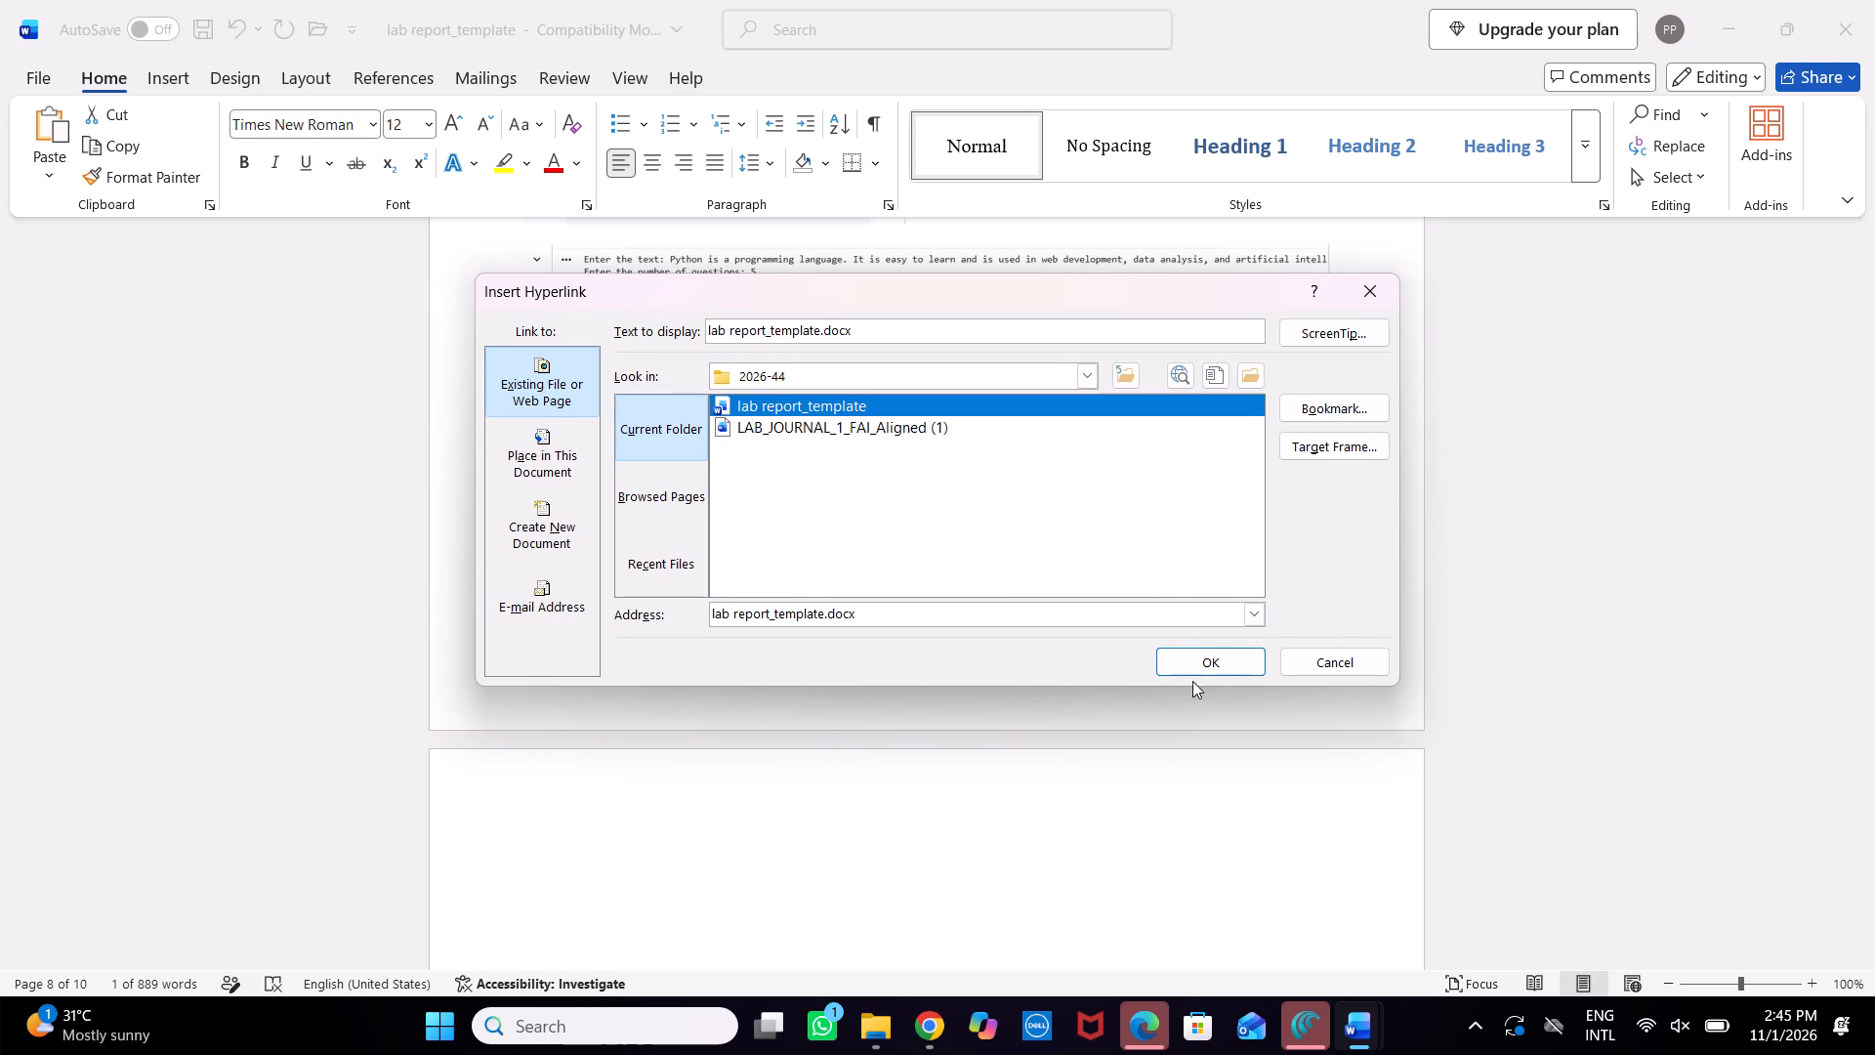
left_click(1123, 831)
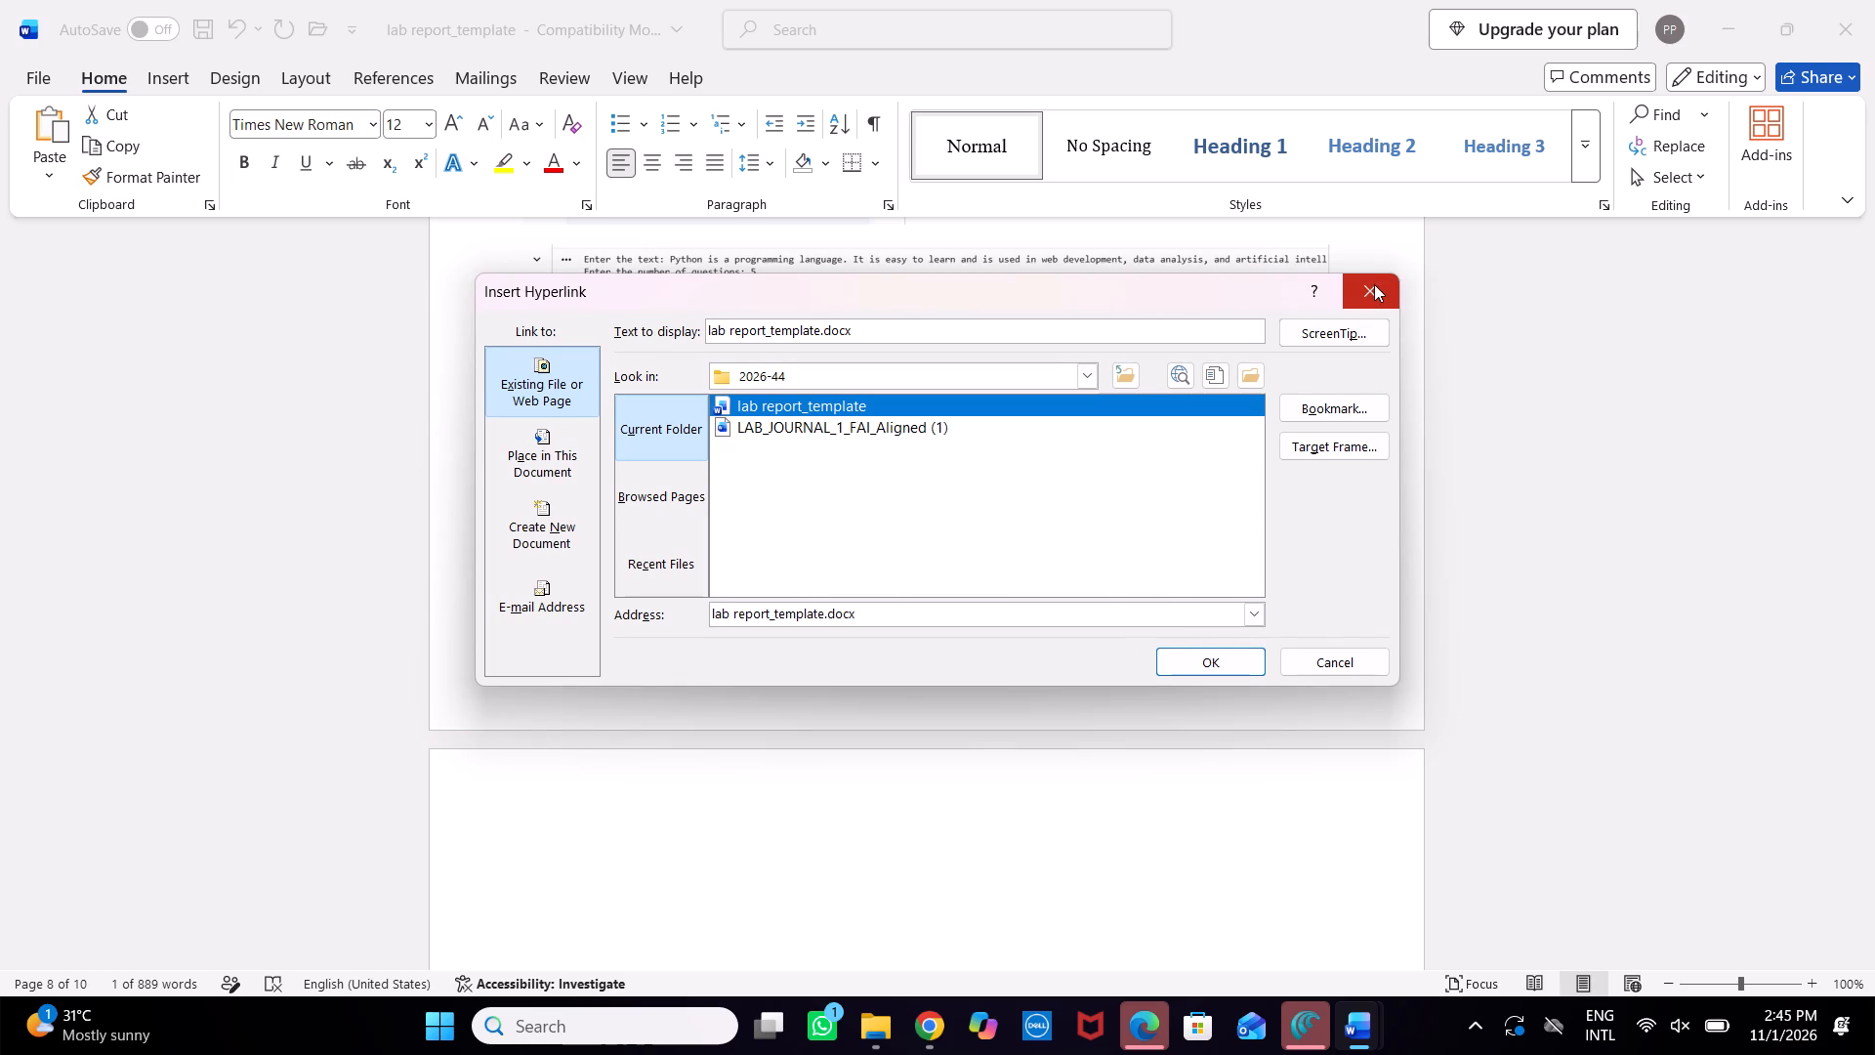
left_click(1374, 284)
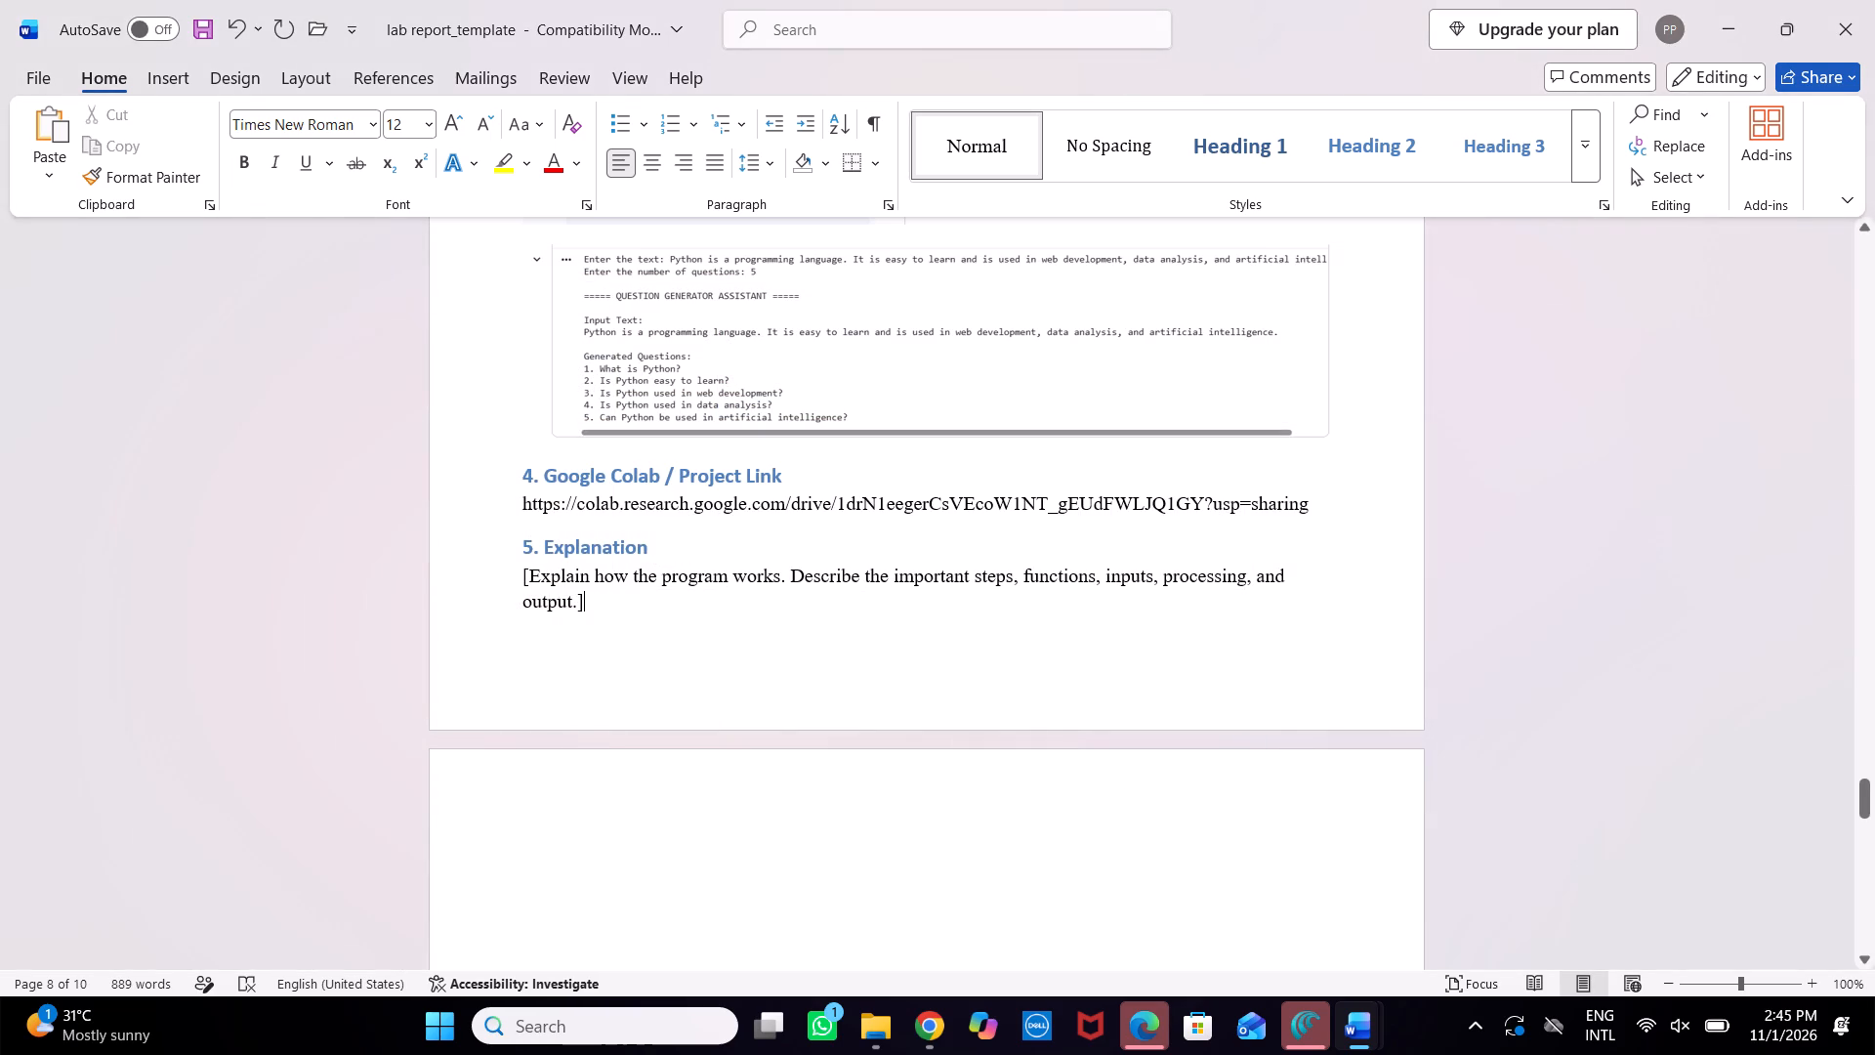
Turn the Colab sharing URL under "4. Google Colab / Project Link" into a hyperlink to that address.
left_click_drag(515, 498, 1280, 506)
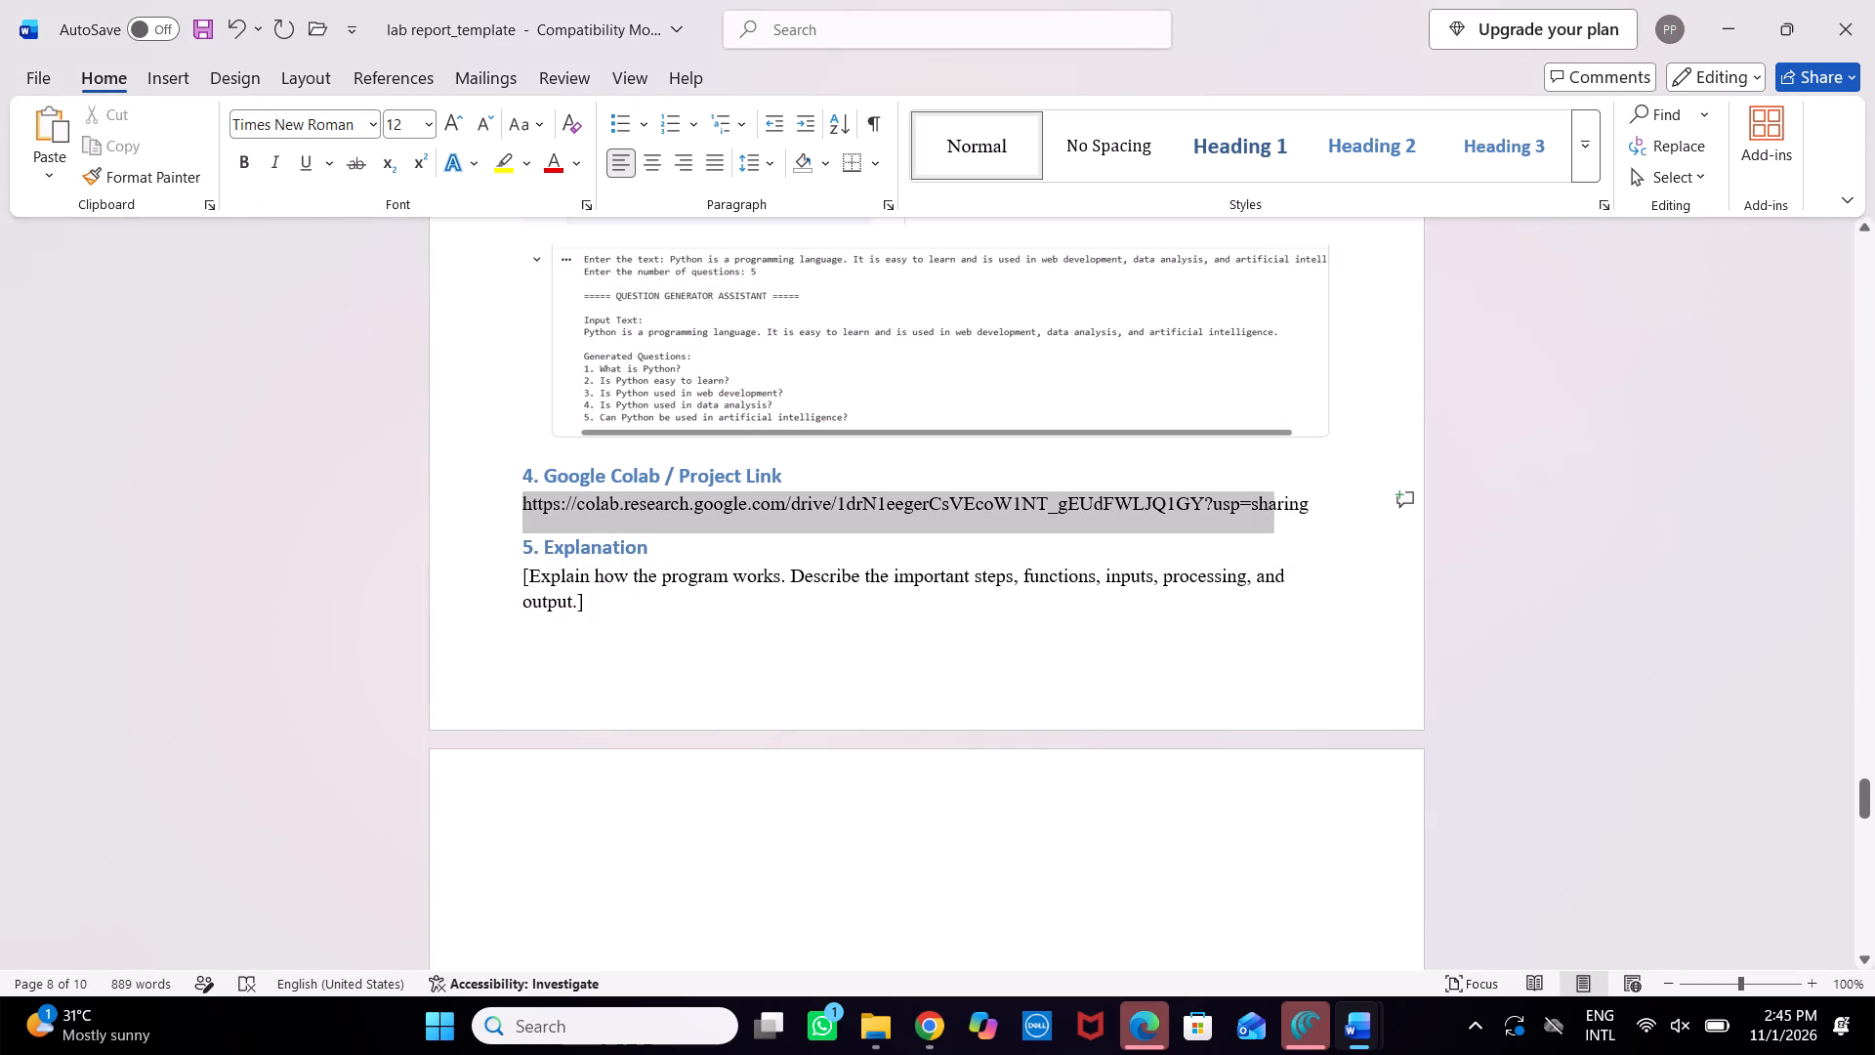
left_click_drag(1280, 506, 1308, 512)
left_click_drag(1308, 512, 1295, 508)
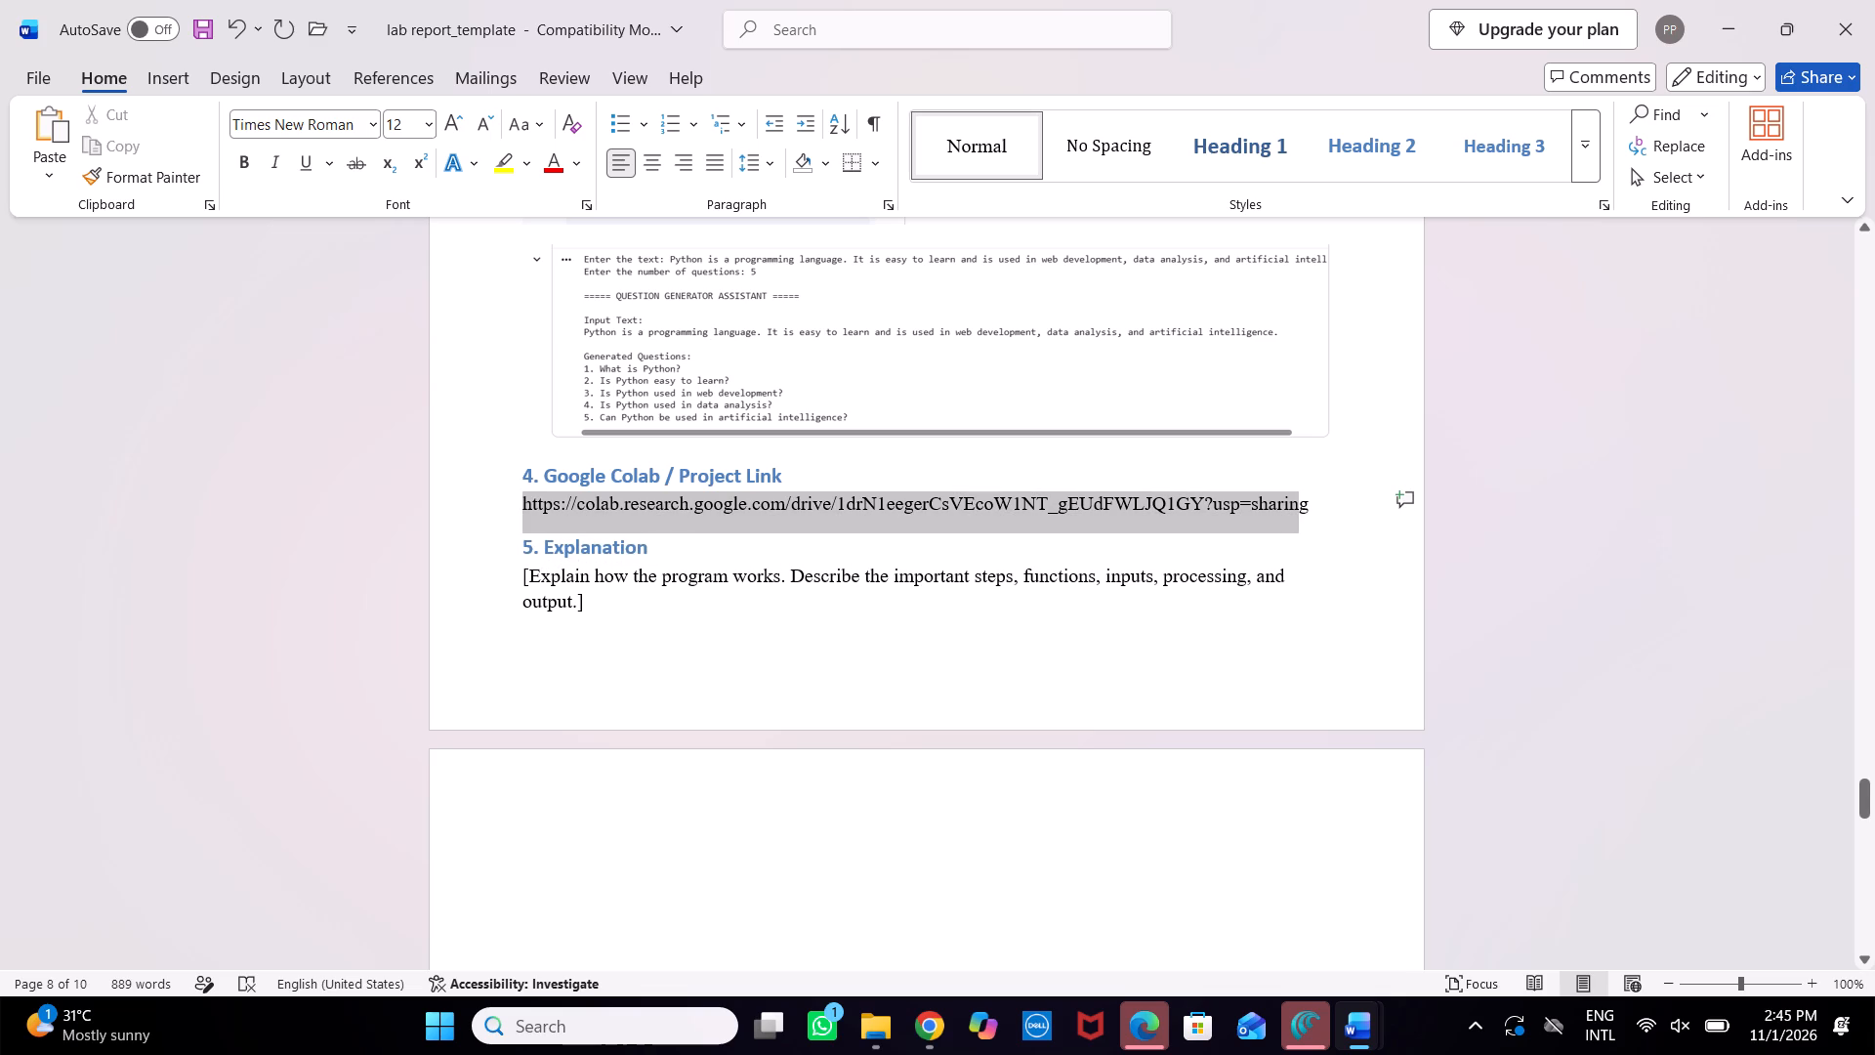
left_click_drag(1295, 508, 1309, 513)
right_click(1309, 513)
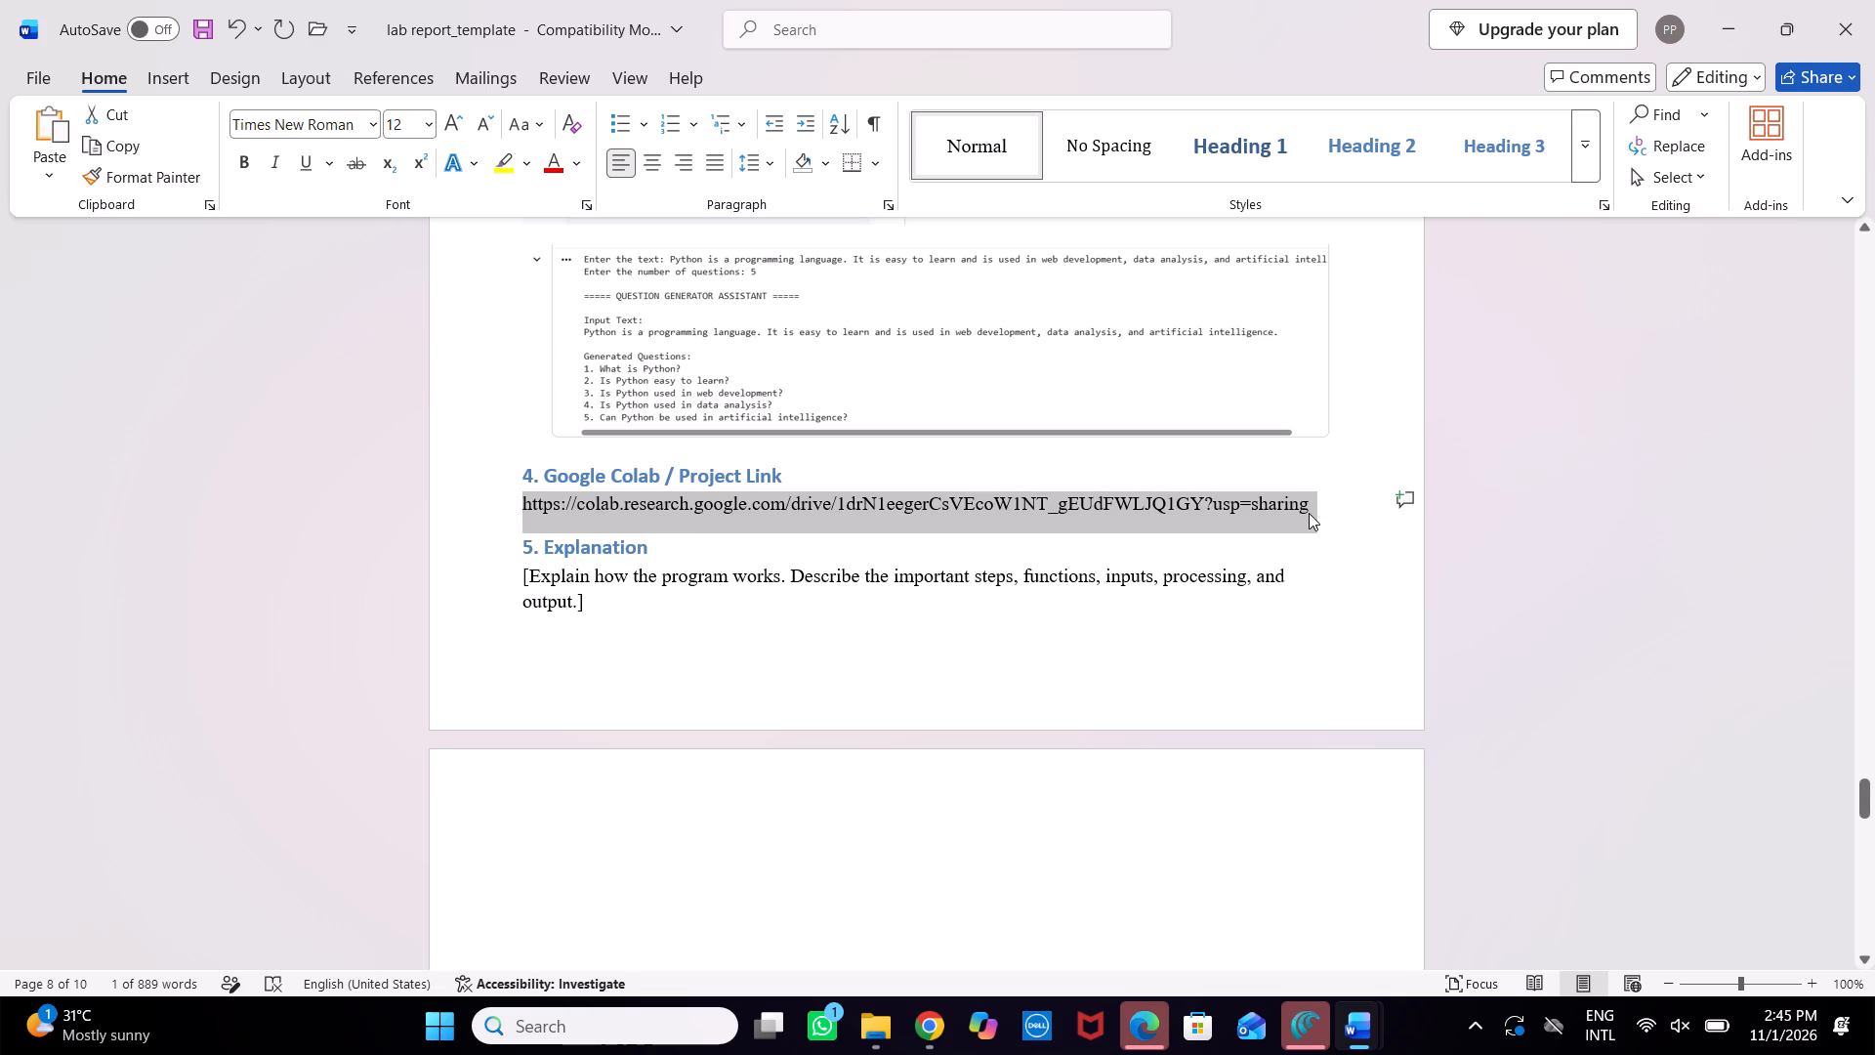
right_click(1309, 513)
right_click(1309, 513)
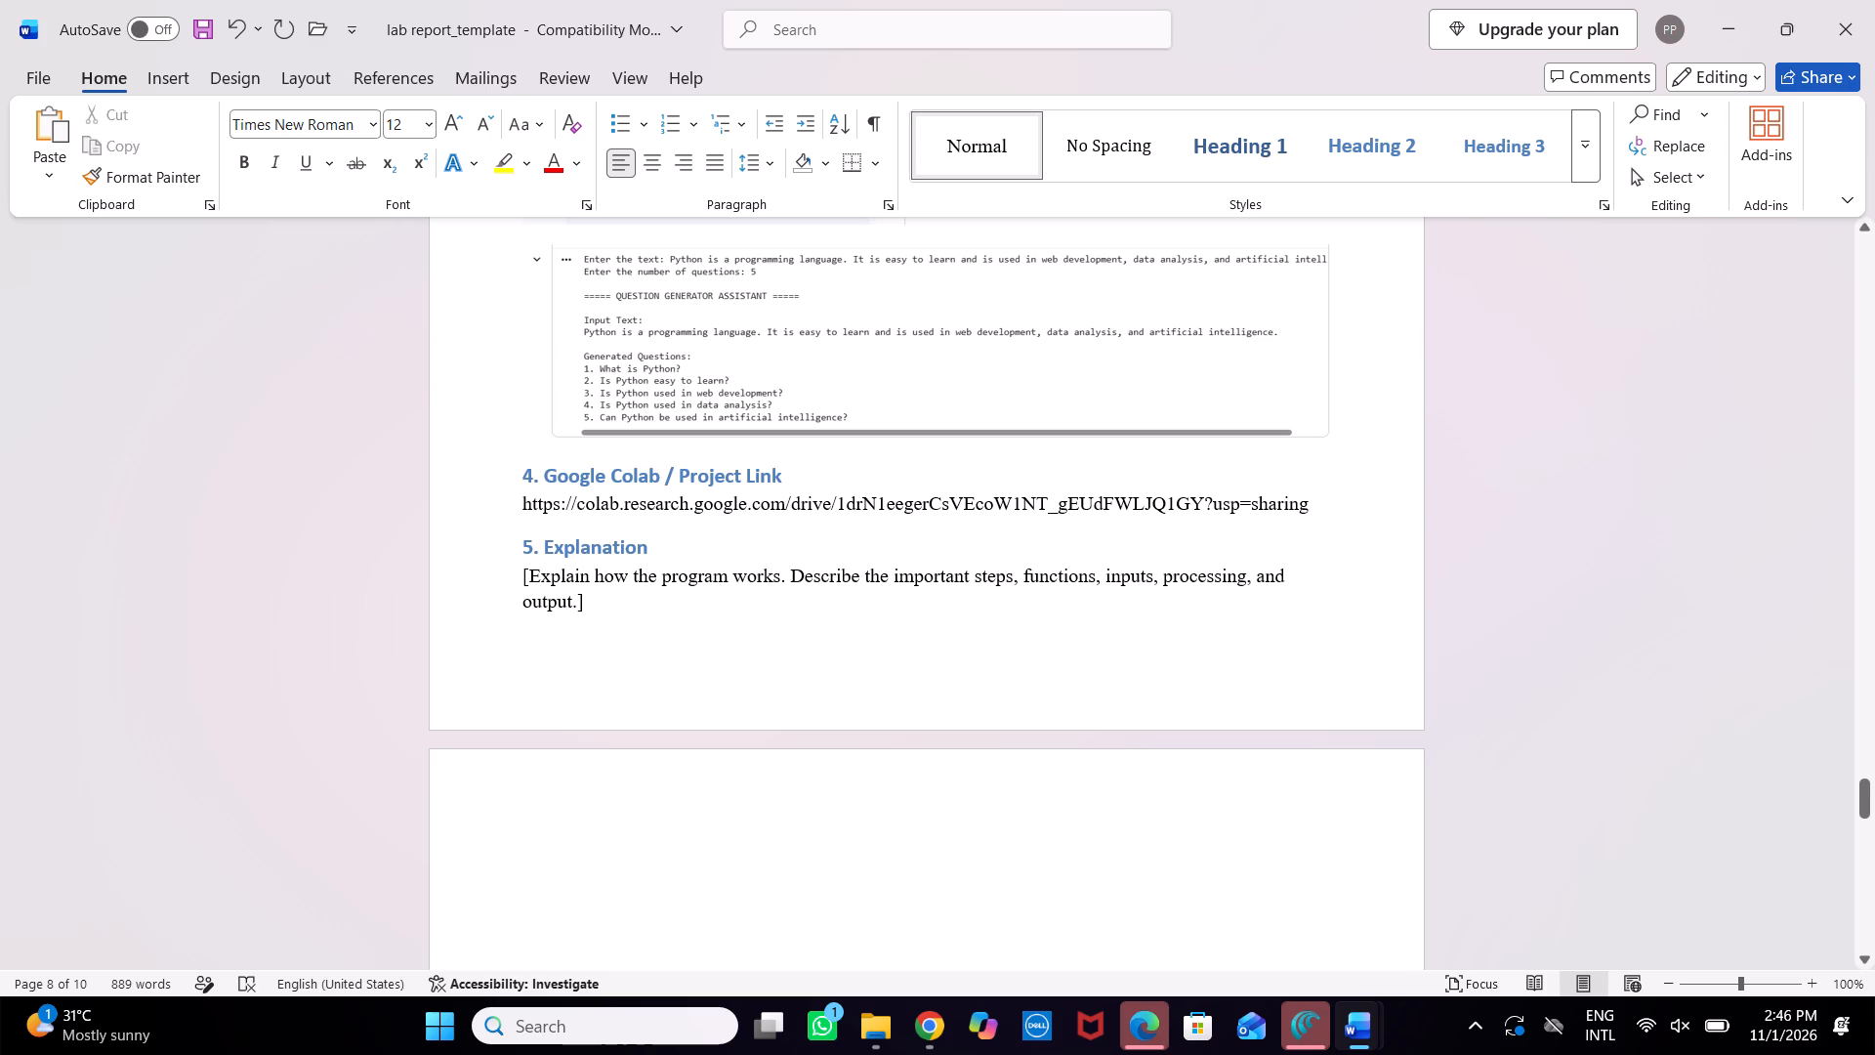
left_click_drag(521, 498, 1402, 519)
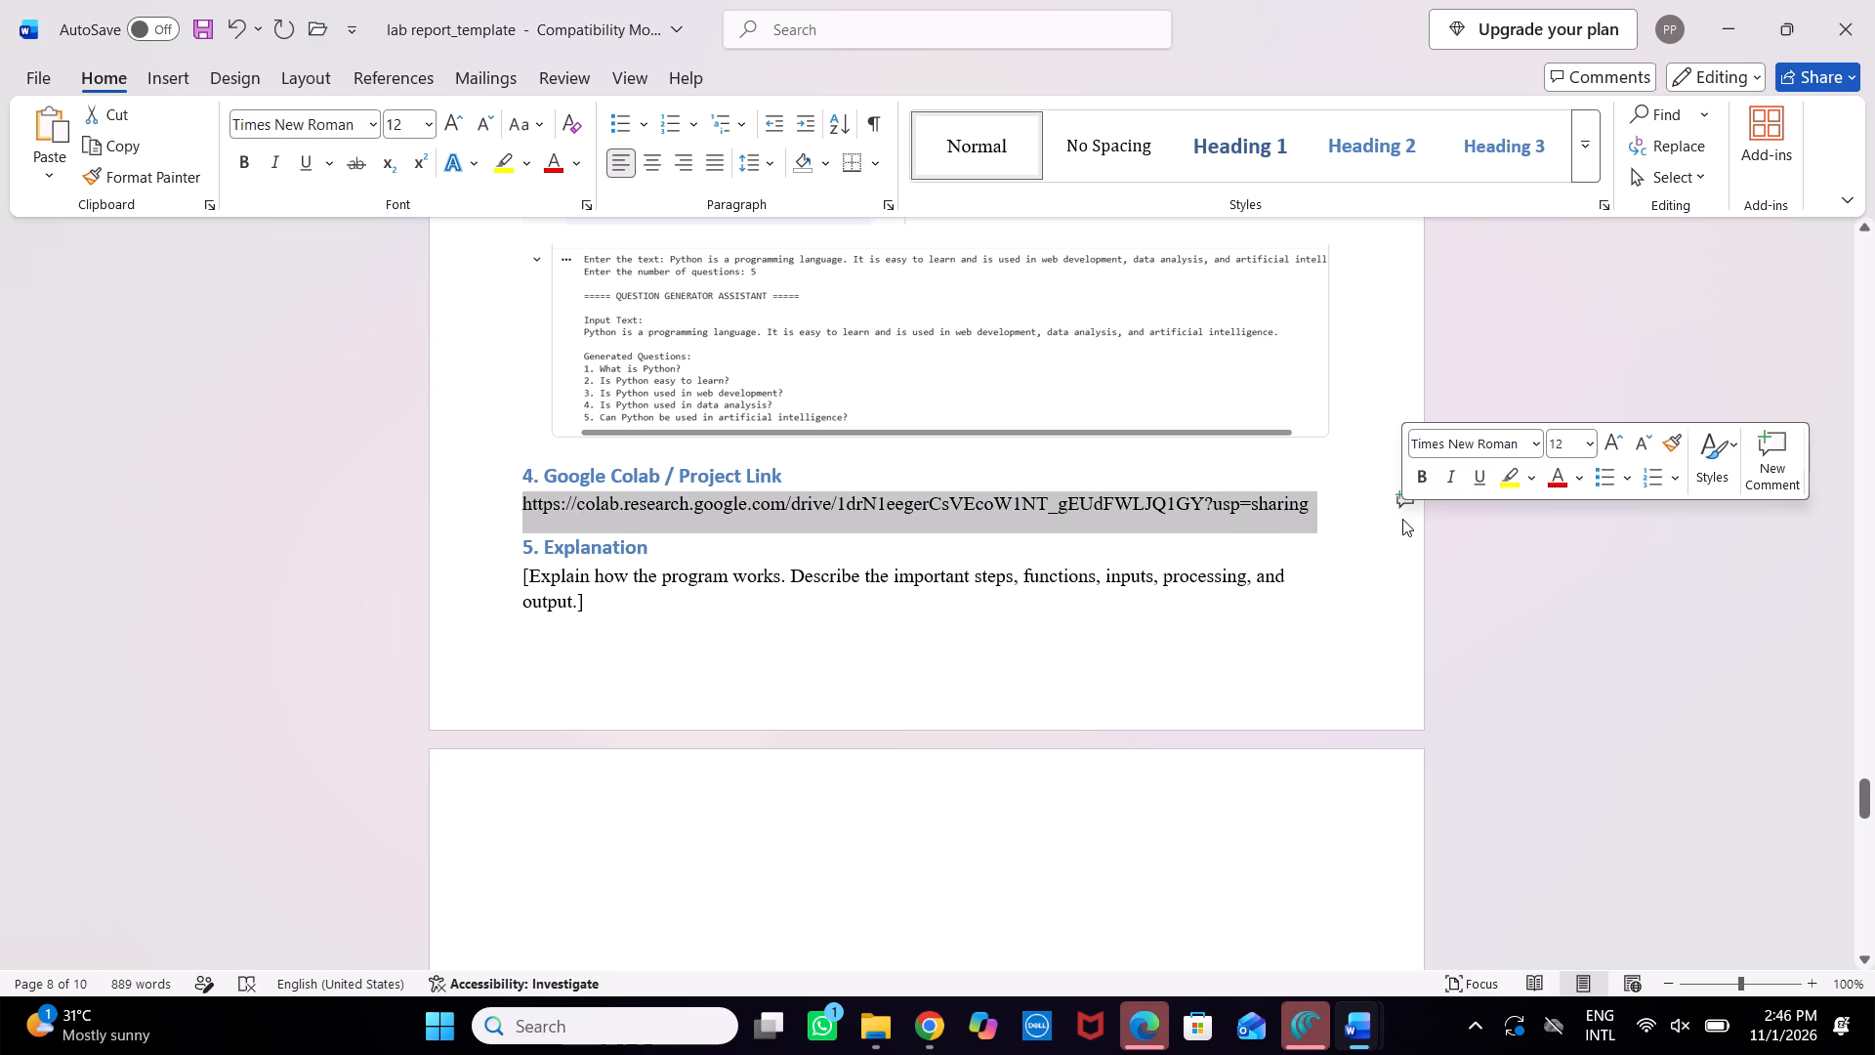
right_click(1402, 519)
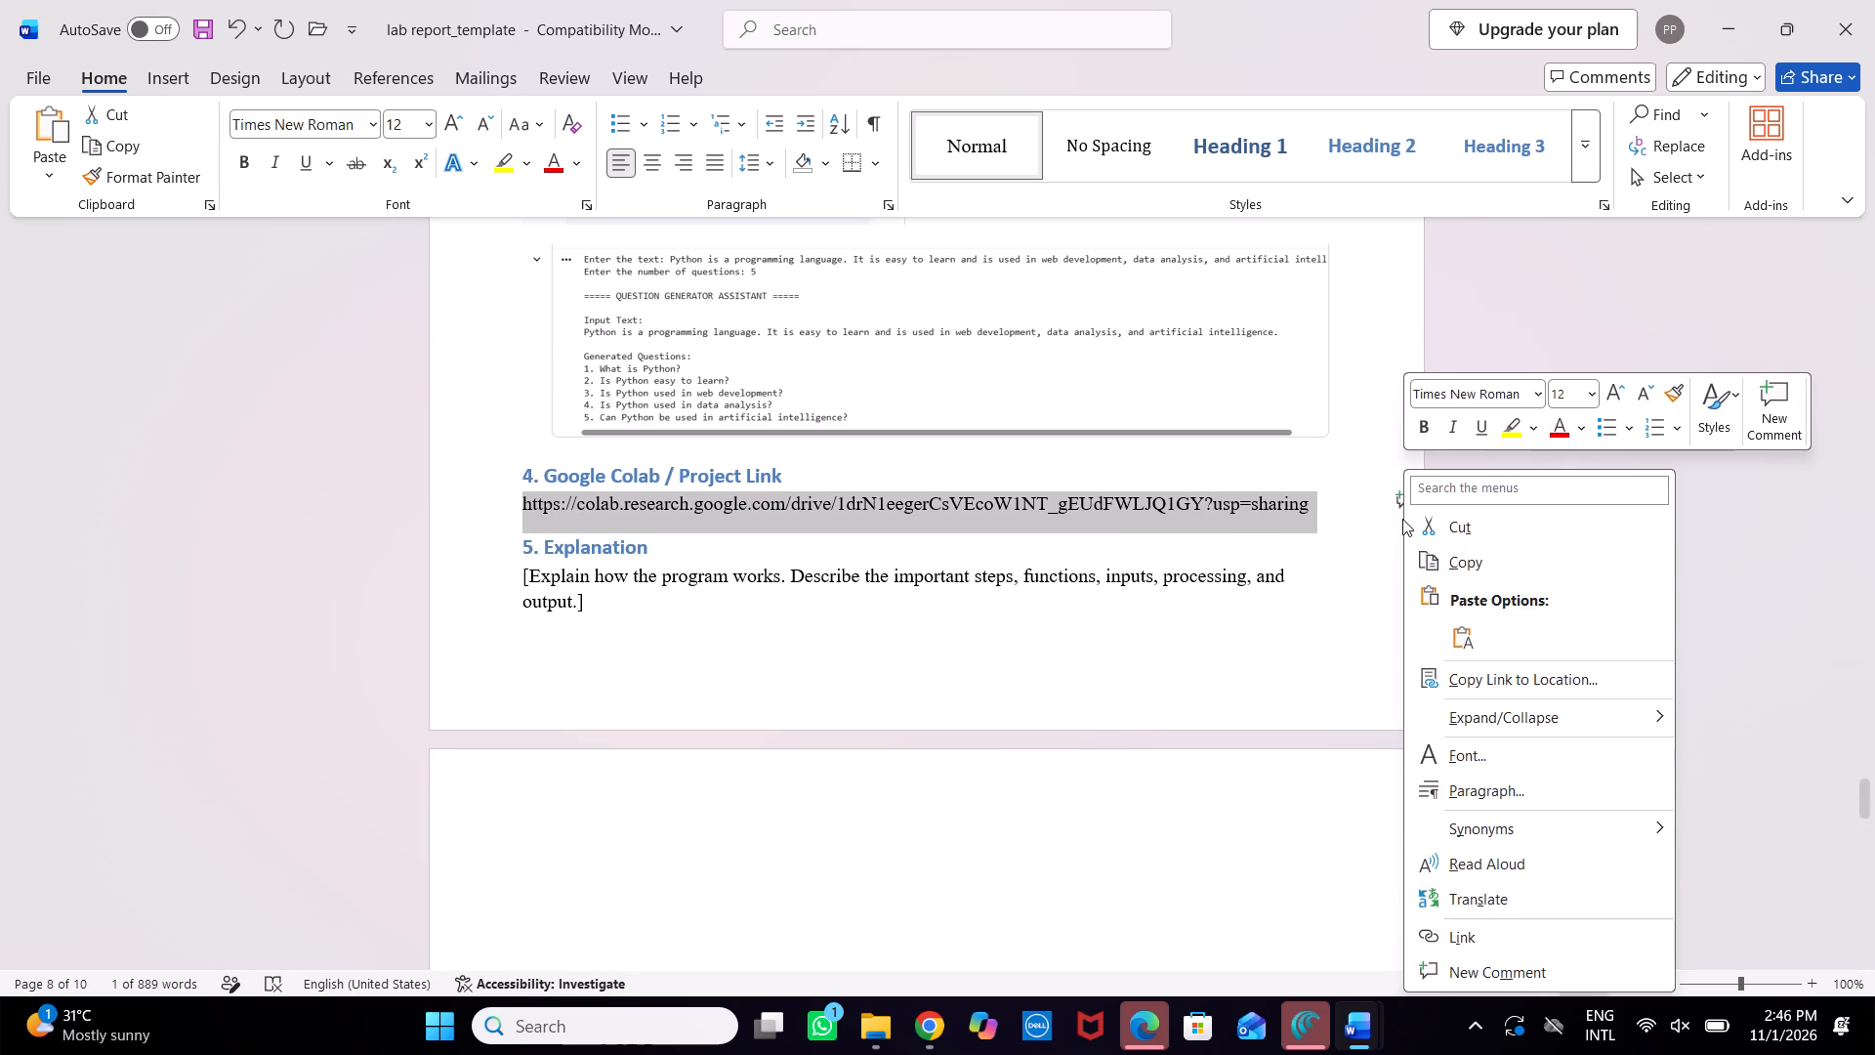
left_click(1464, 941)
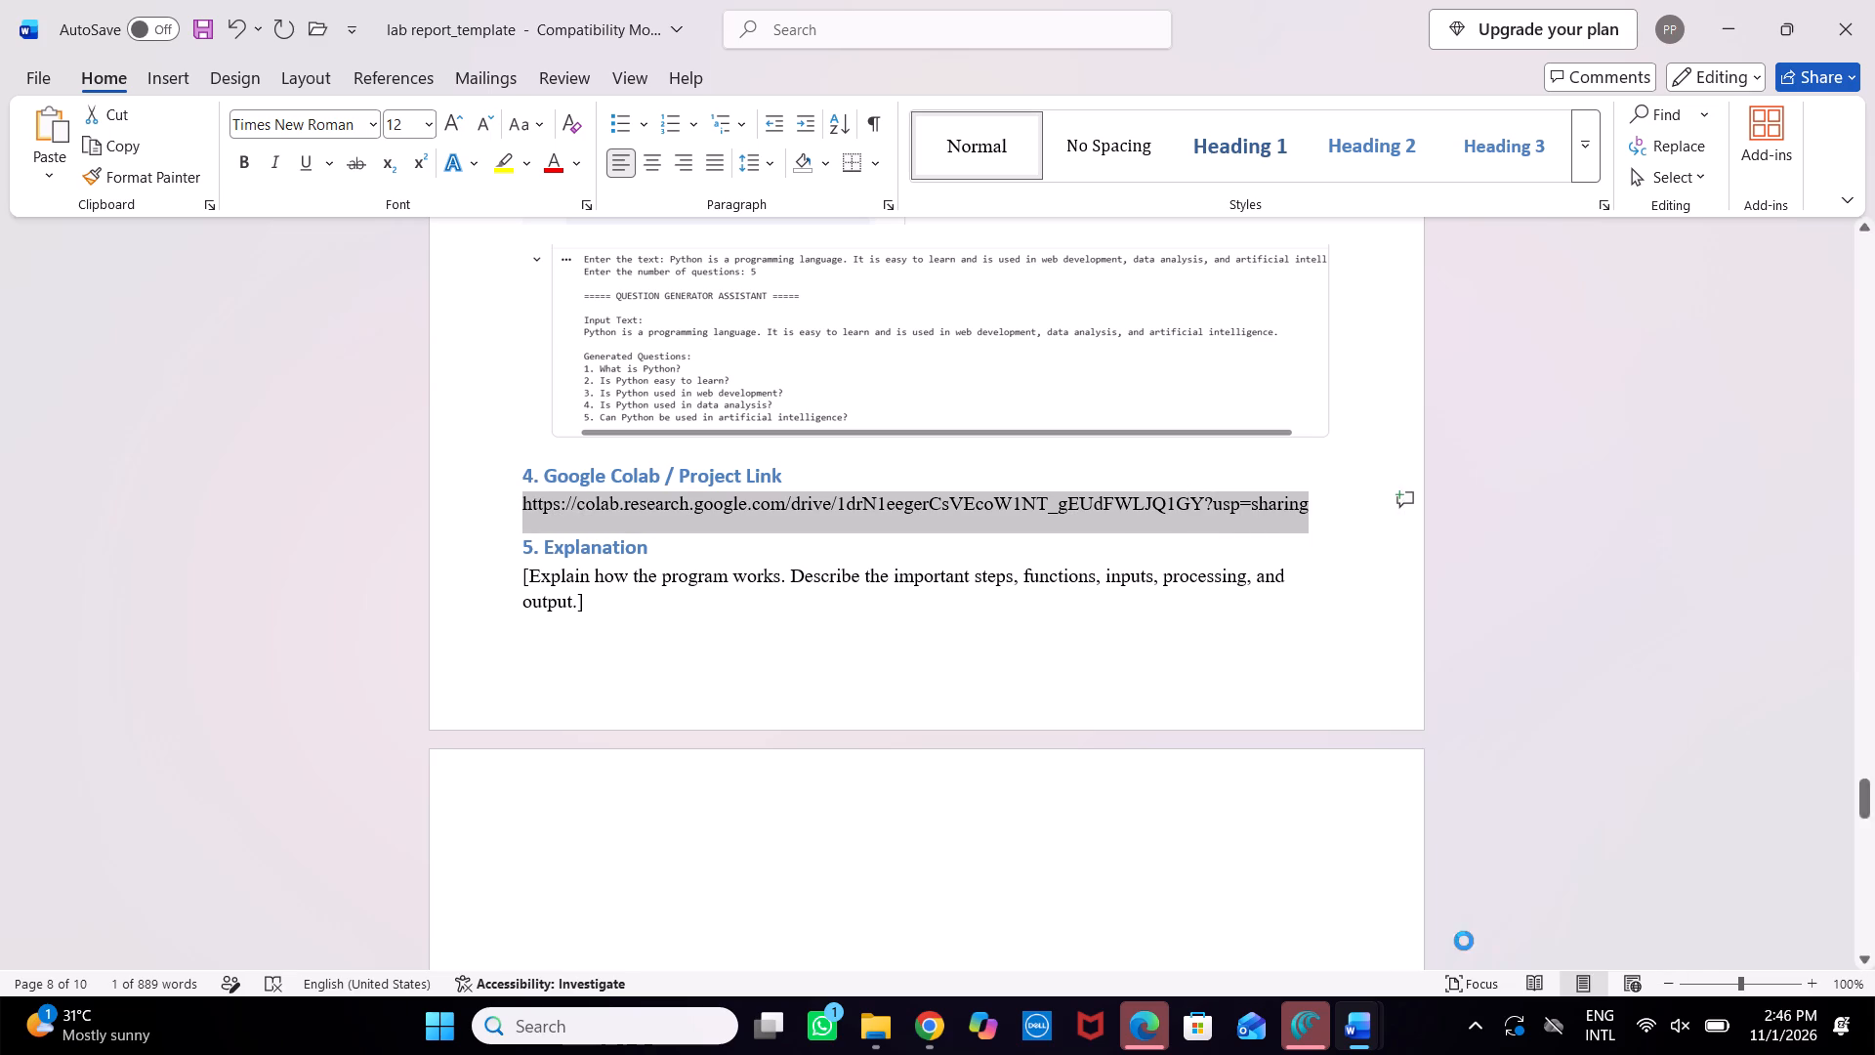
left_click(1221, 658)
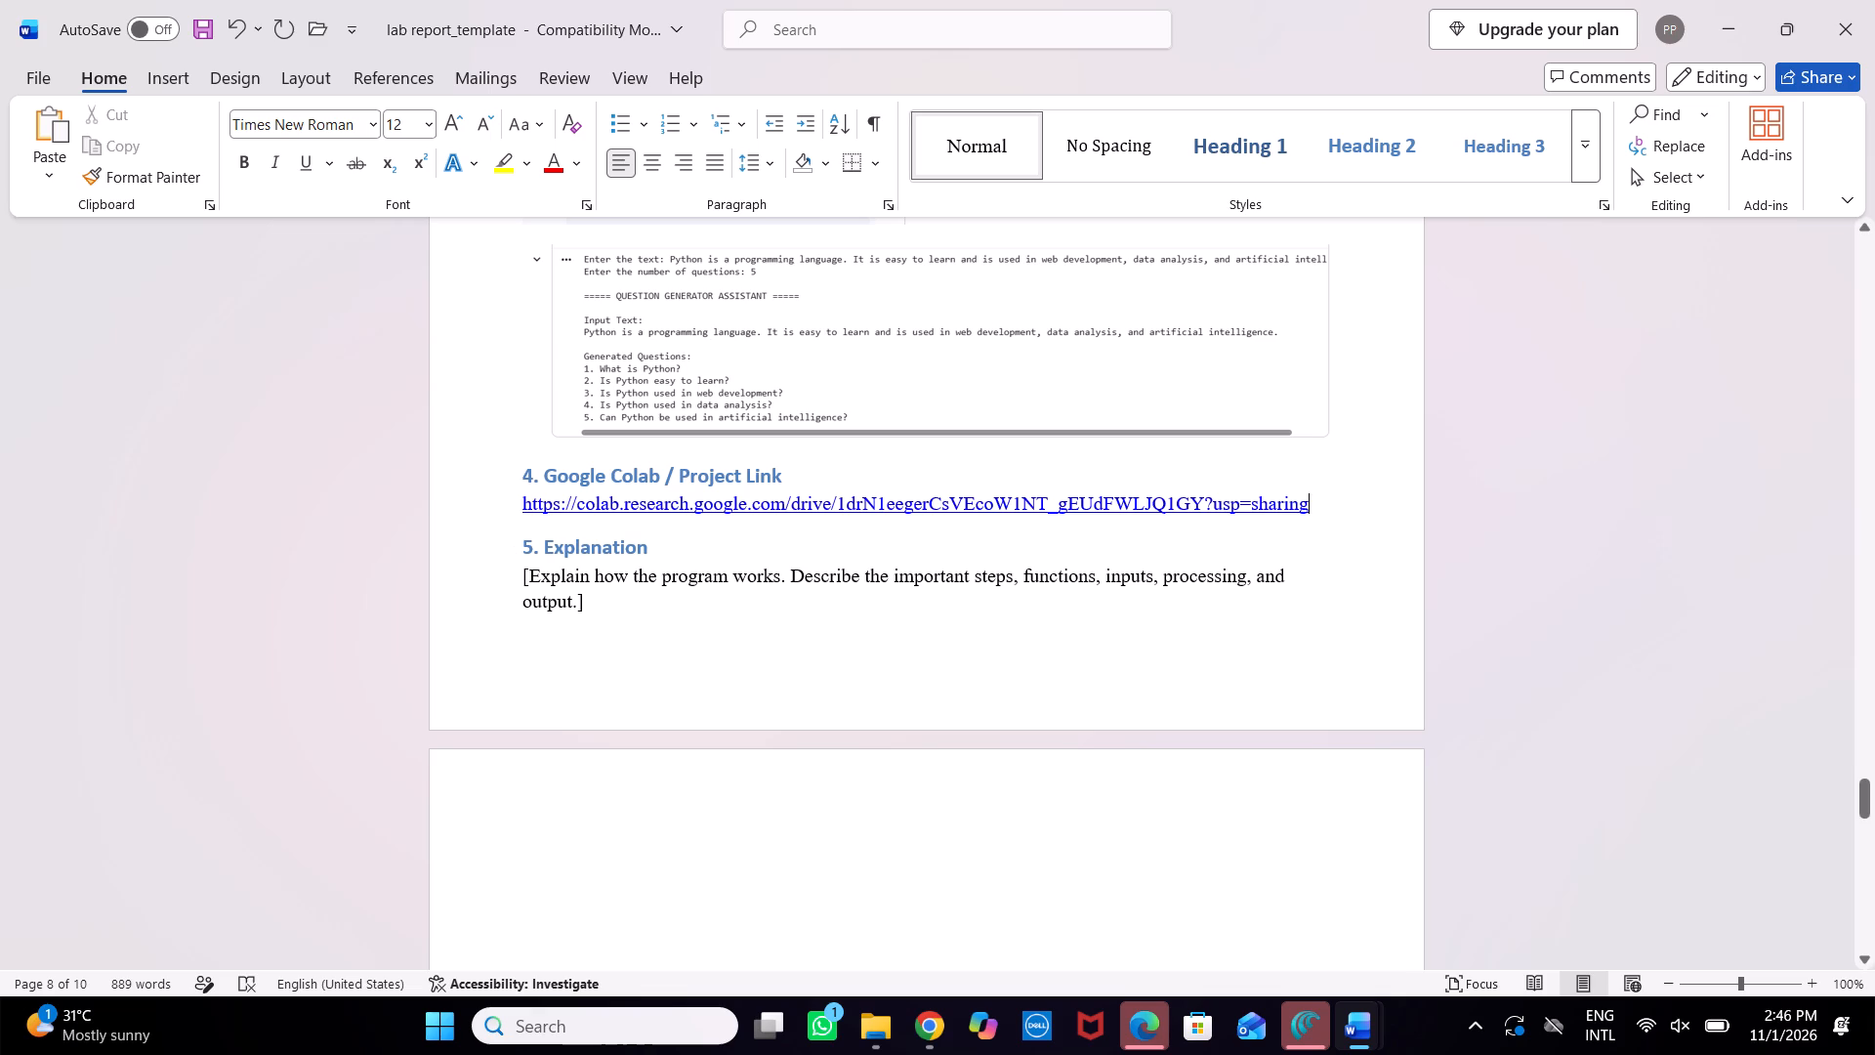
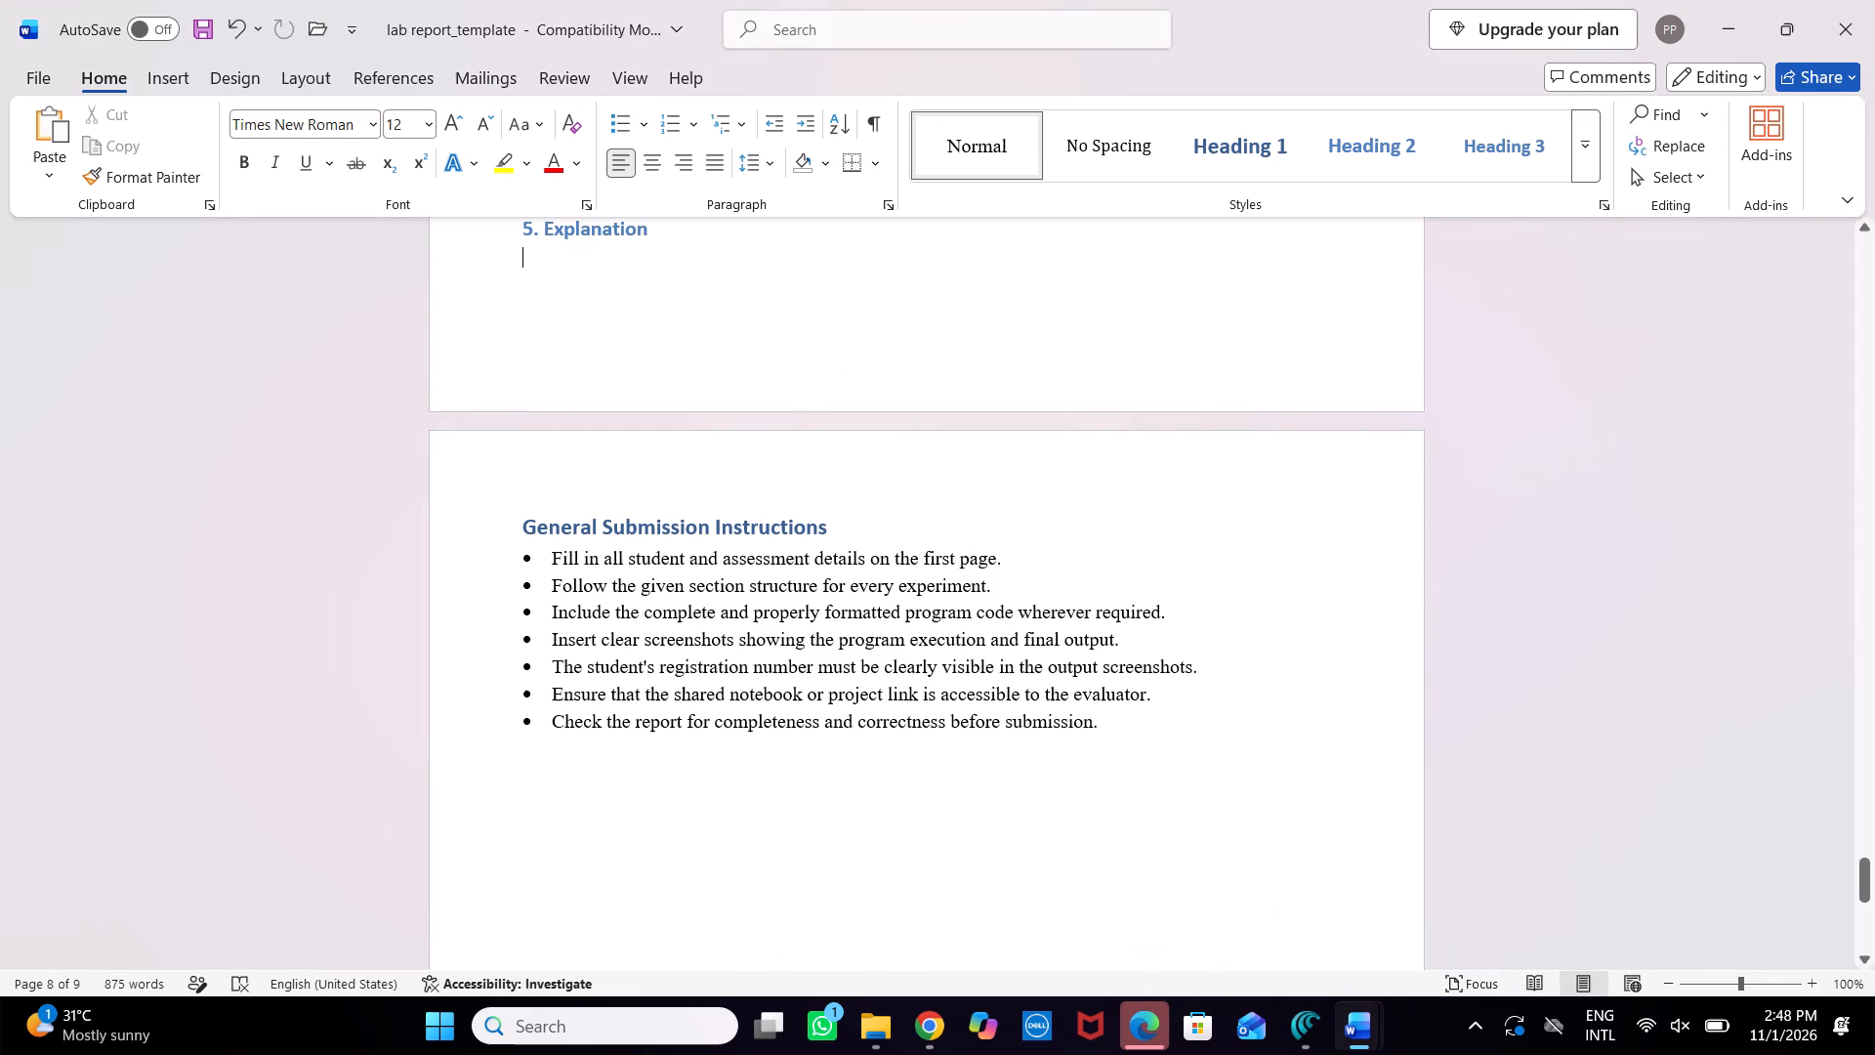
key("ctrl+v")
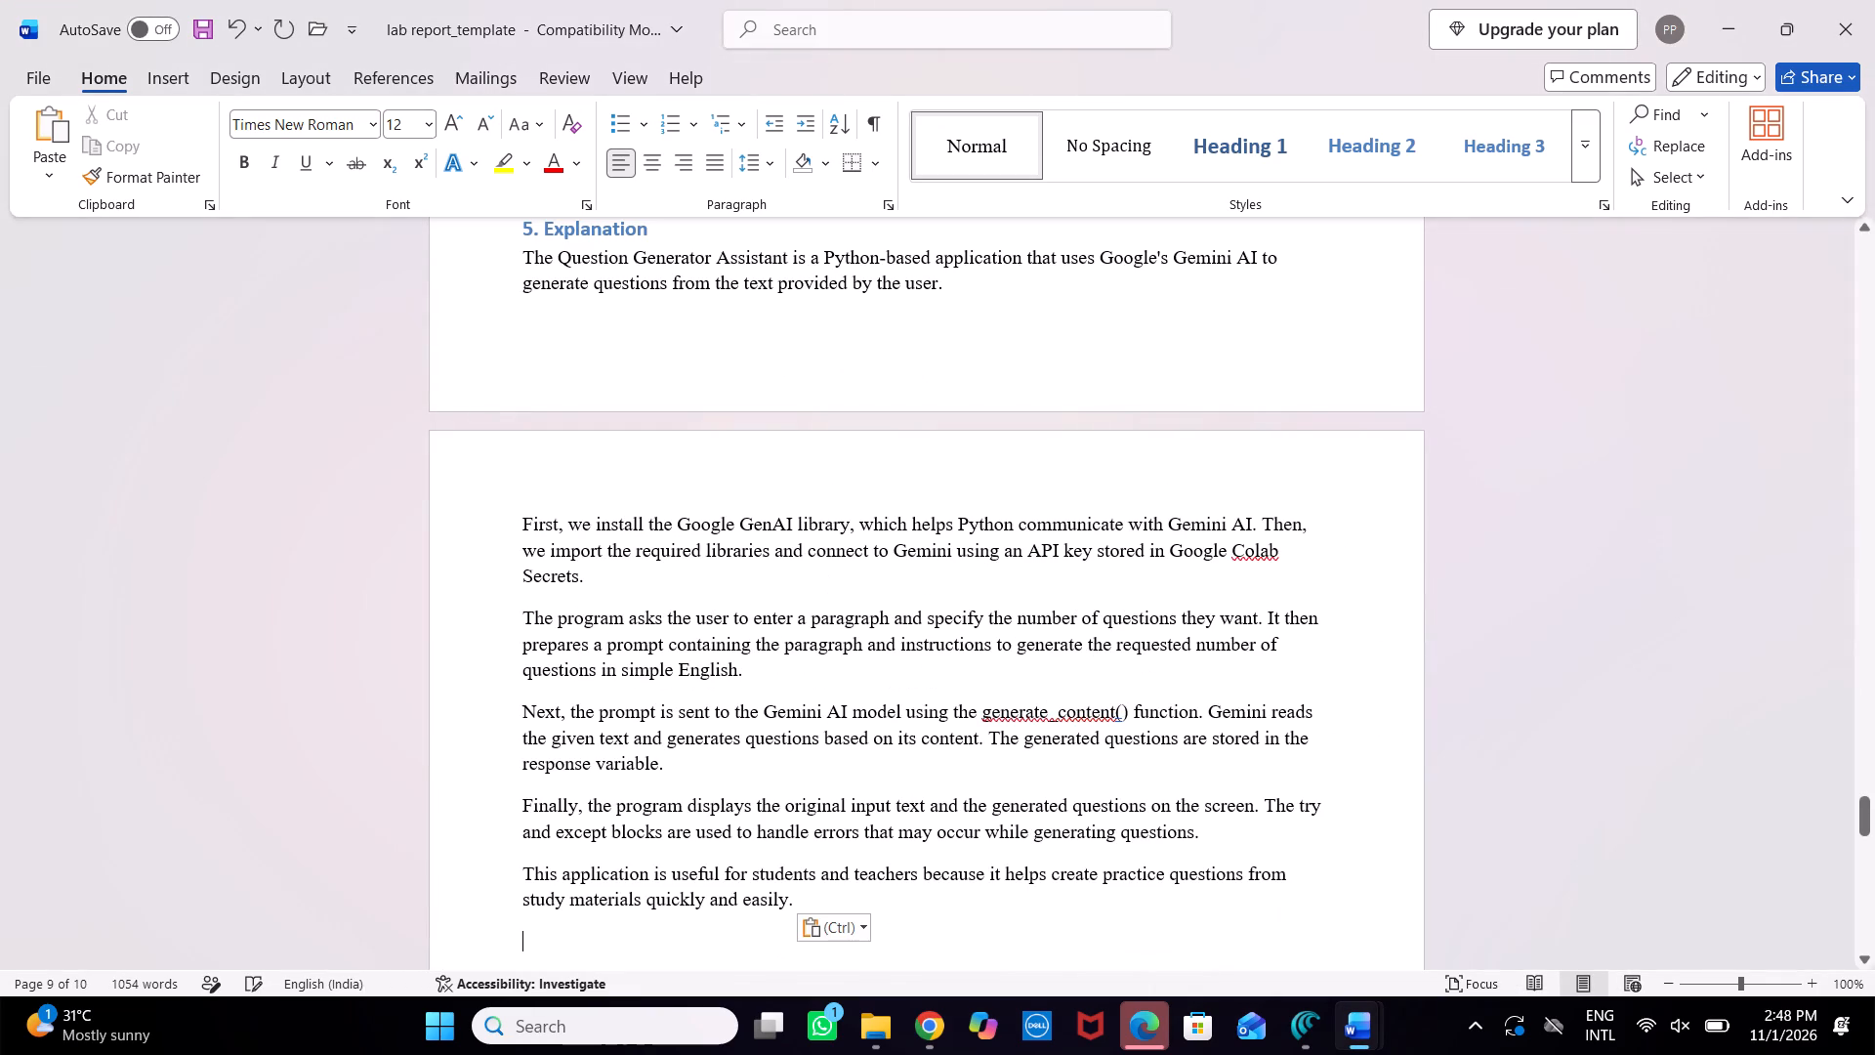